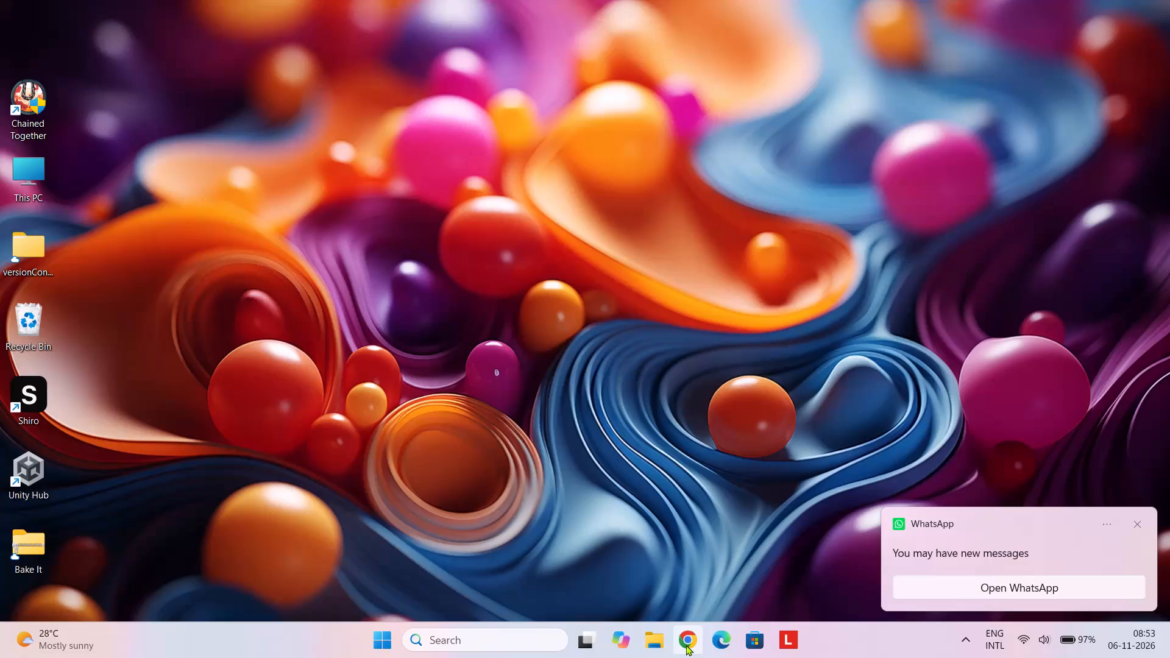
Open the Horilla HR site in Google Chrome and reload its dashboard.
left_click(684, 645)
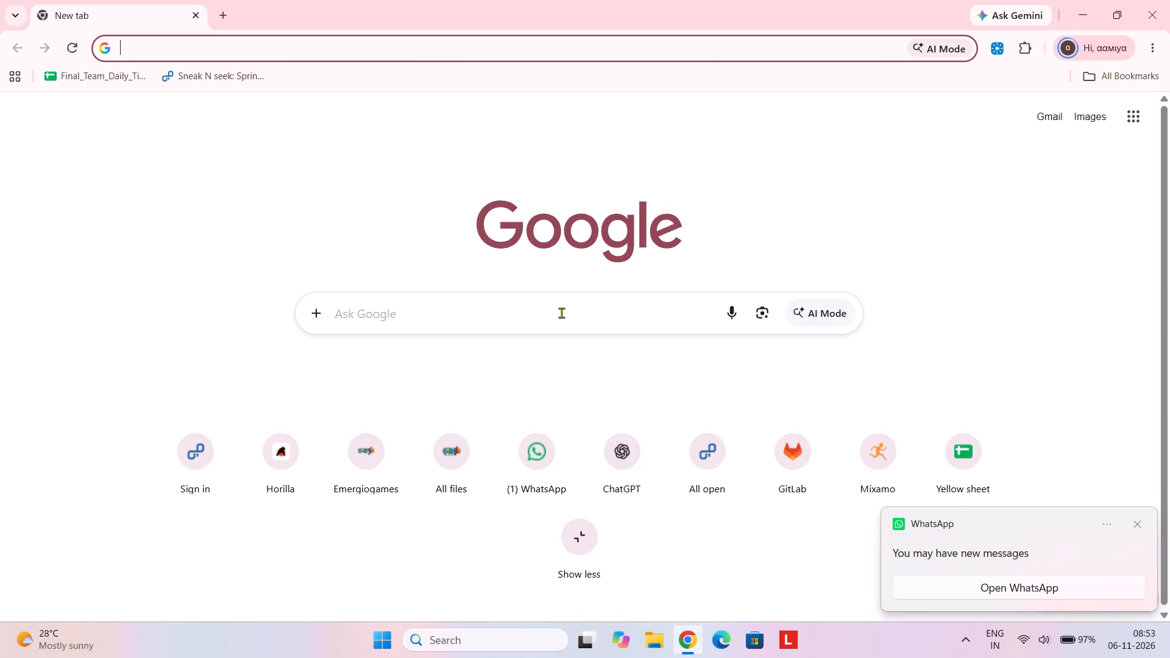
left_click(274, 458)
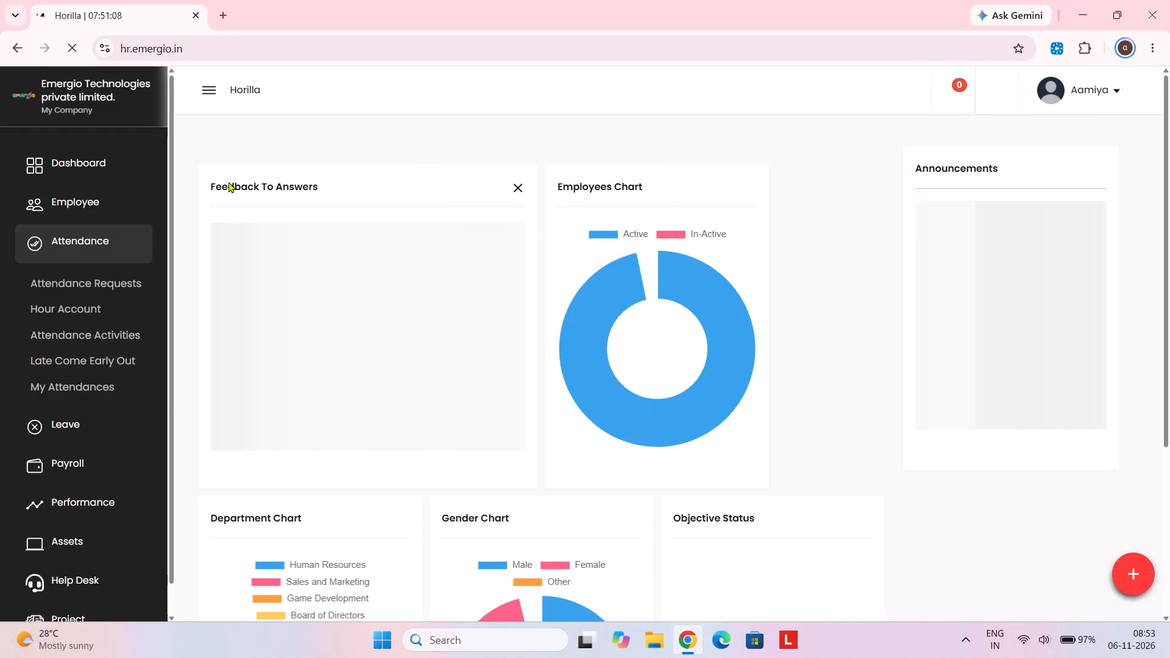
left_click(74, 51)
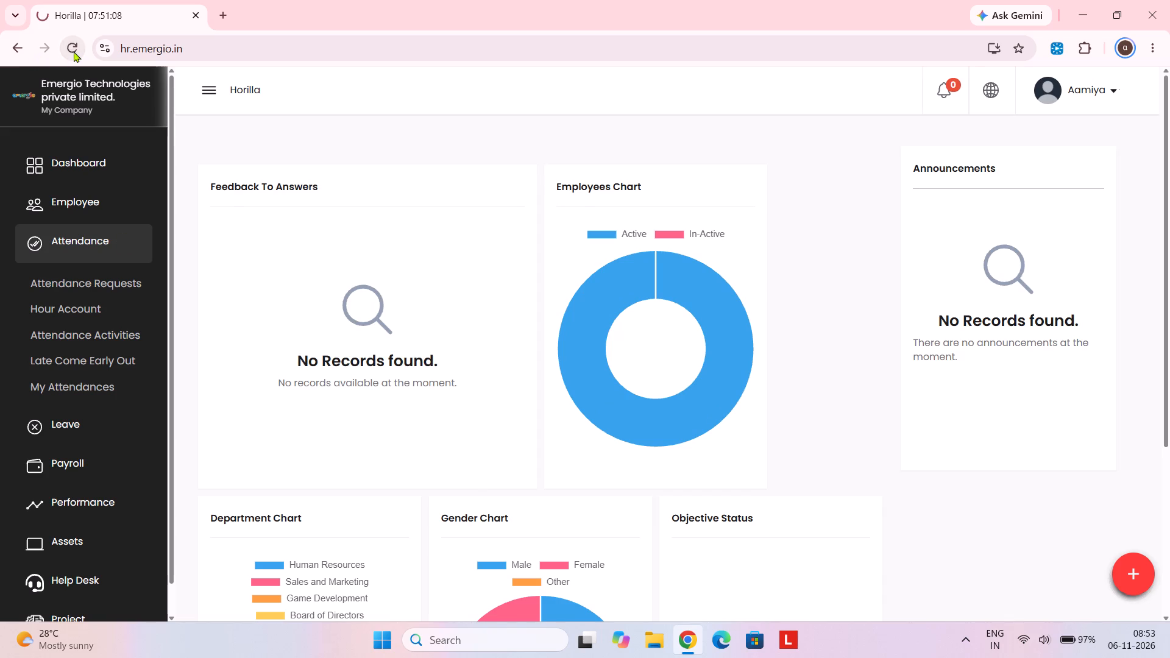
Open the Attendance Activities records in Horilla and refresh the page.
left_click(128, 336)
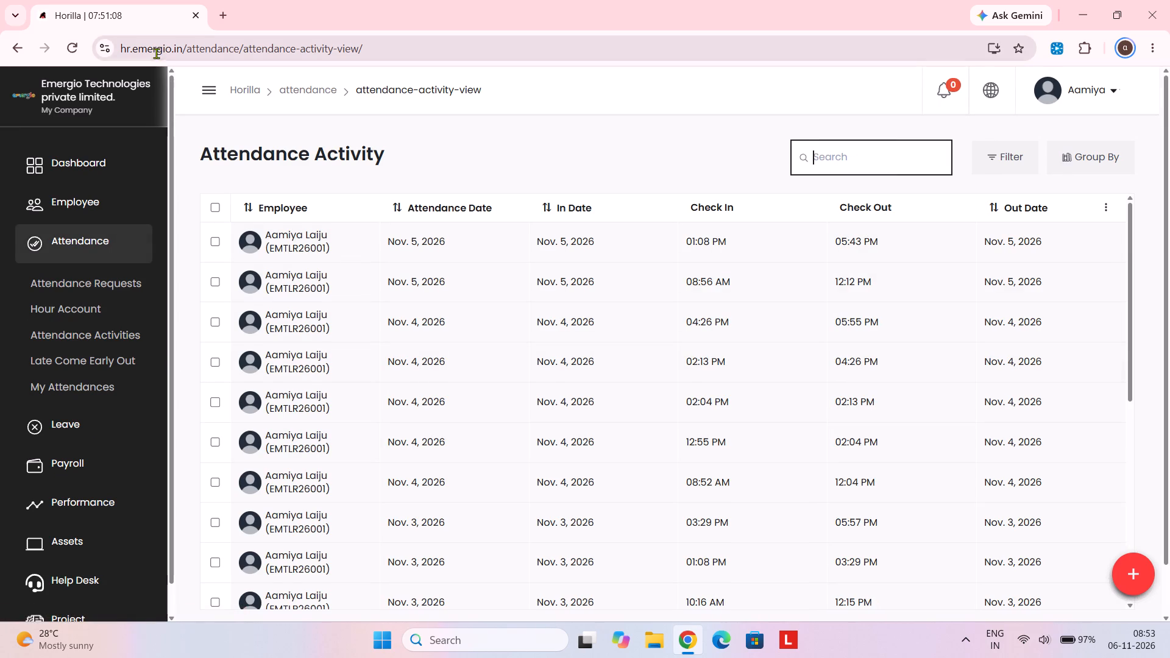
left_click(68, 52)
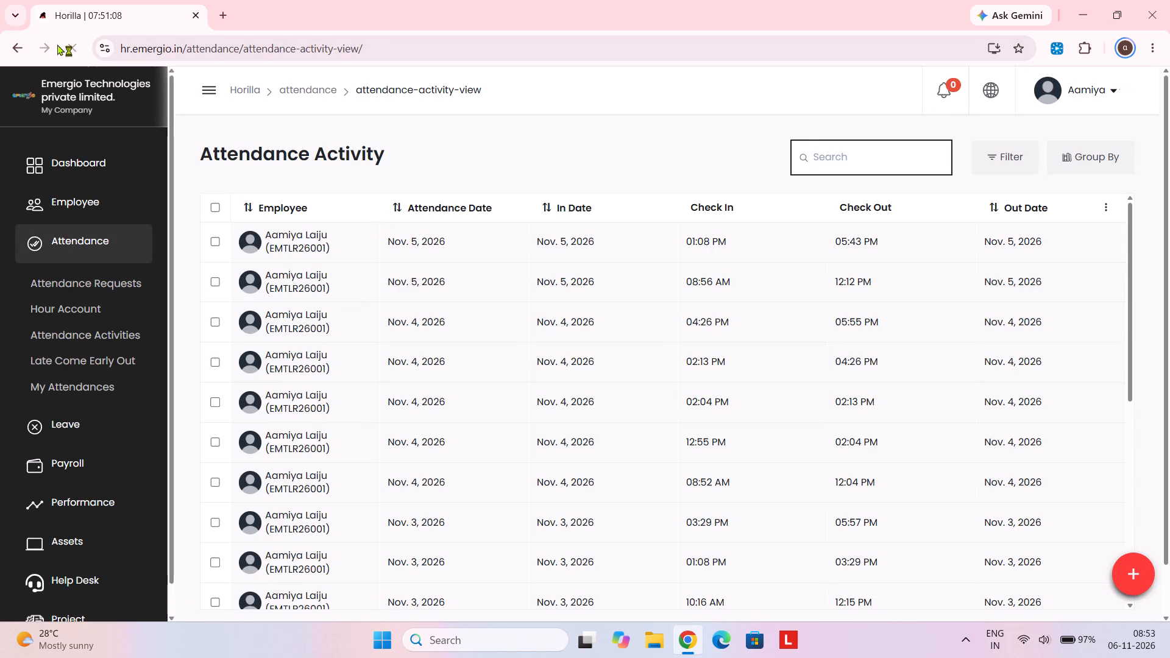
left_click(71, 47)
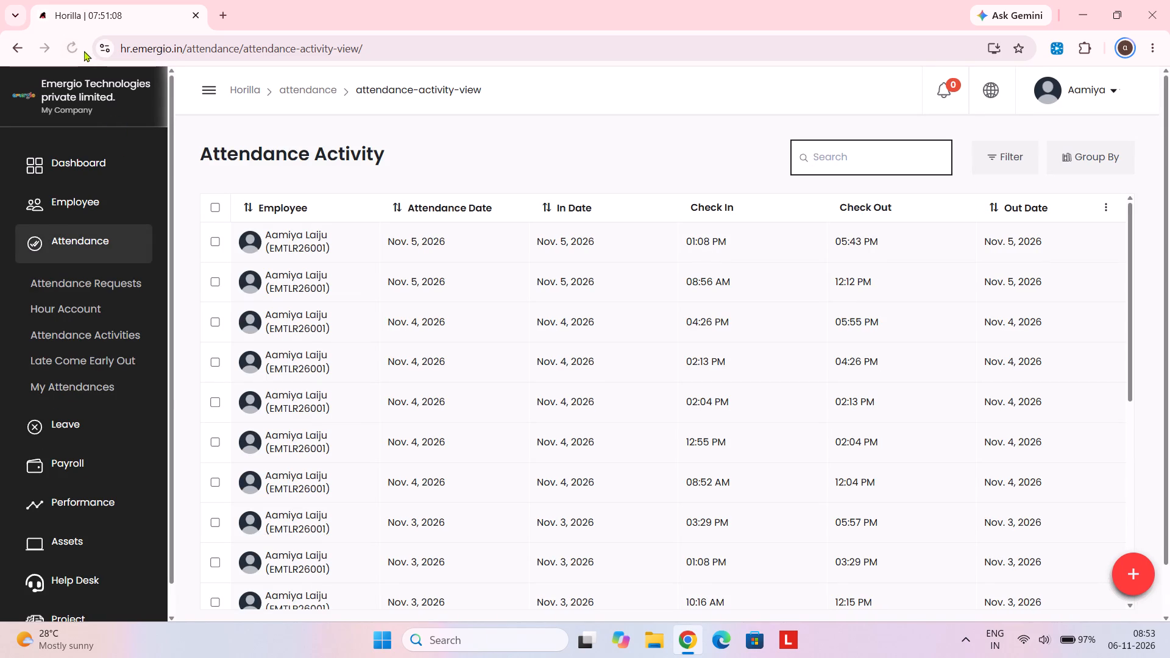
left_click(70, 54)
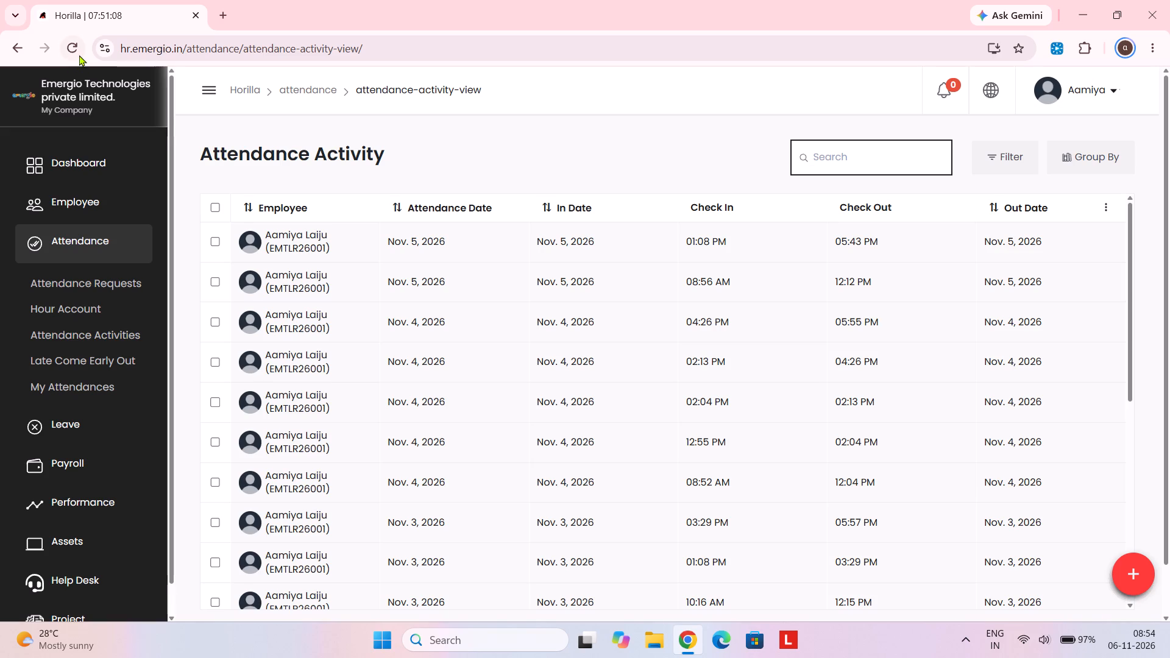
left_click(71, 57)
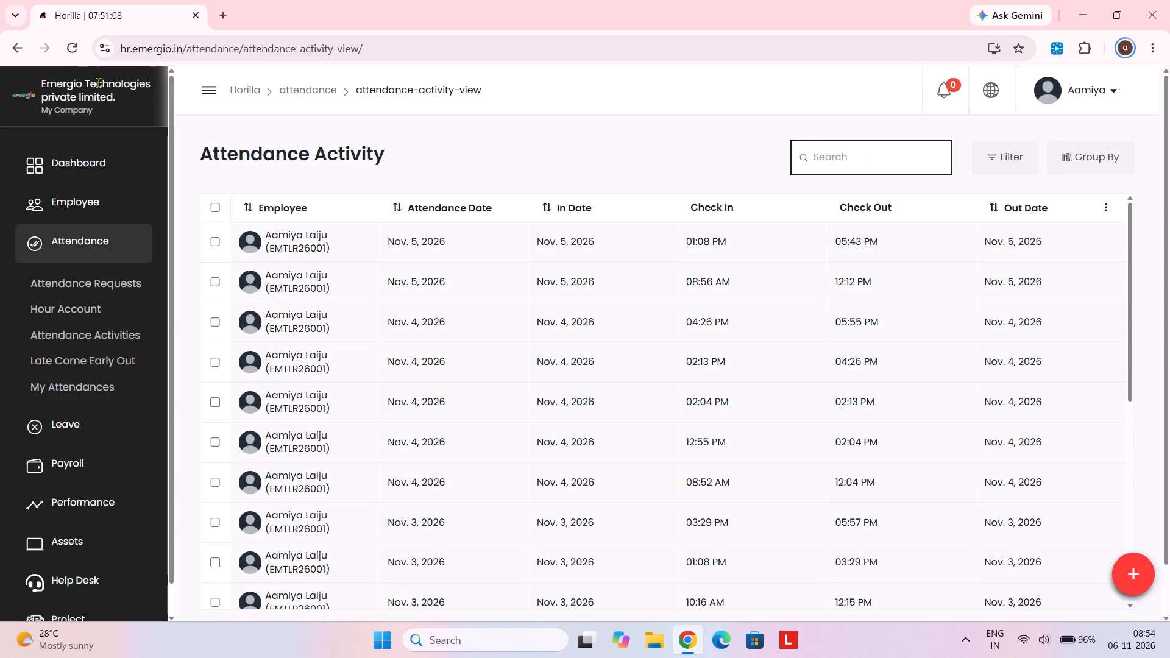
left_click(70, 46)
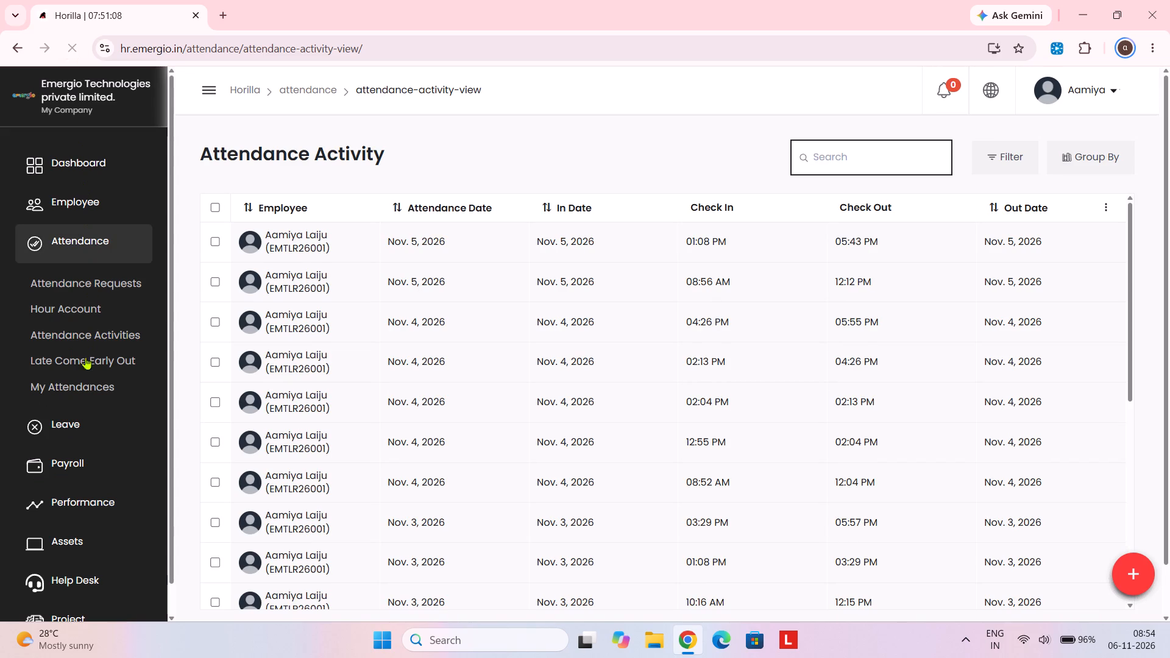
Open My Attendances and examine the check-in, check-out and At Work columns of the recent days.
left_click(83, 384)
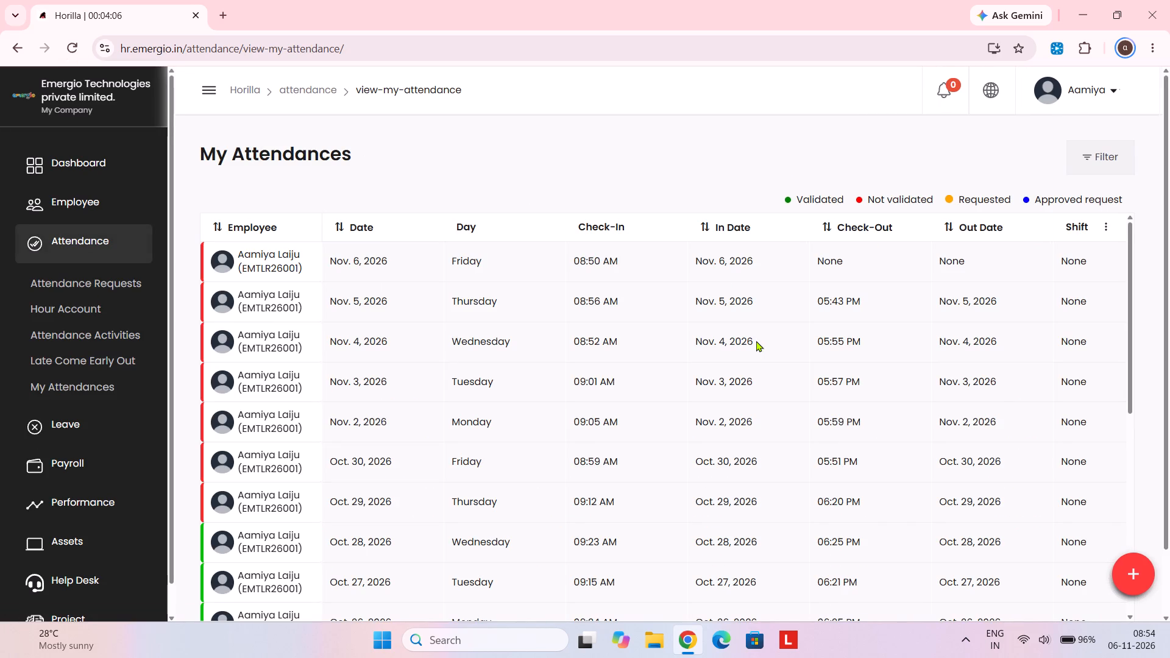
scroll(756, 341, "left", 4)
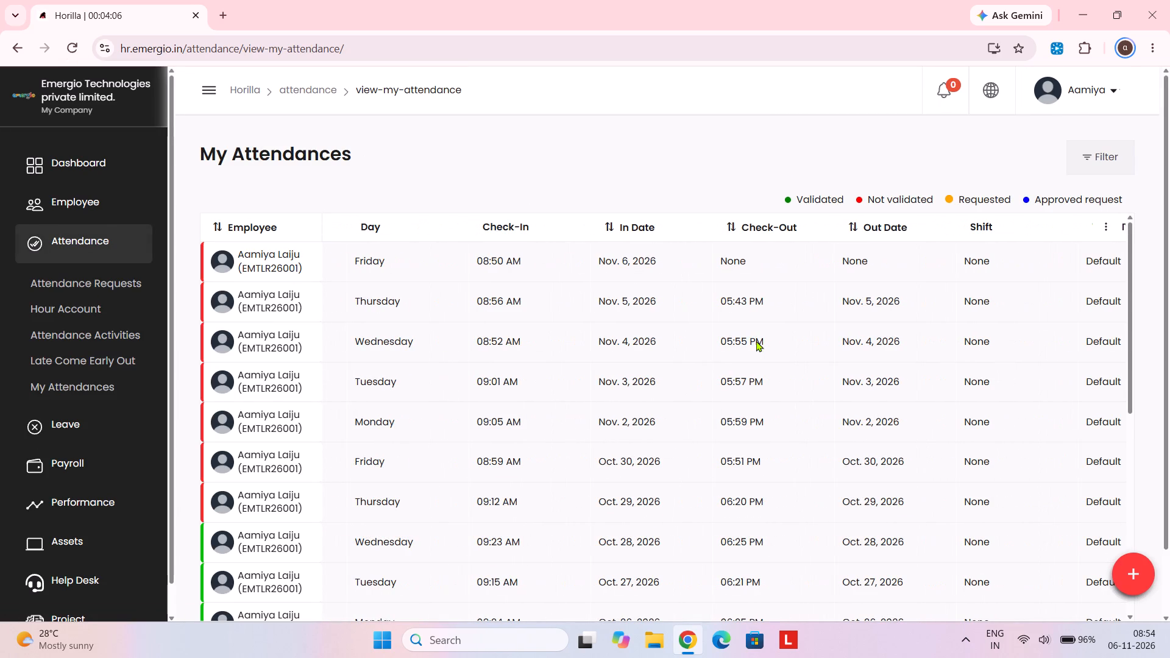
scroll(756, 341, "left", 1)
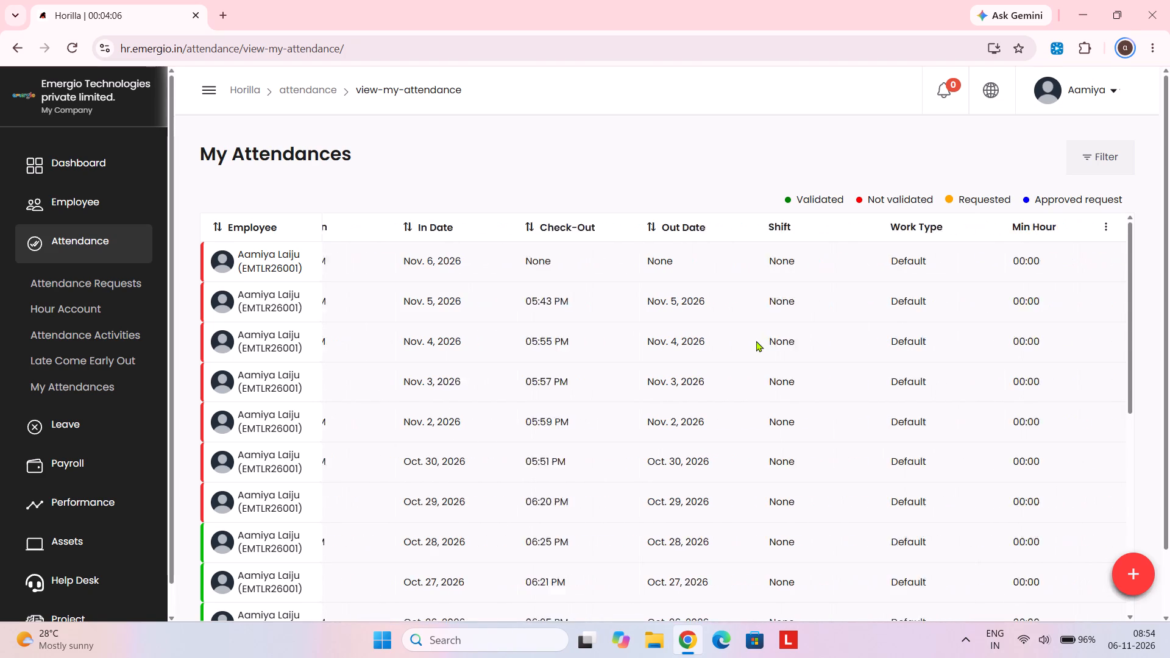
scroll(756, 341, "left", 2)
scroll(756, 341, "right", 2)
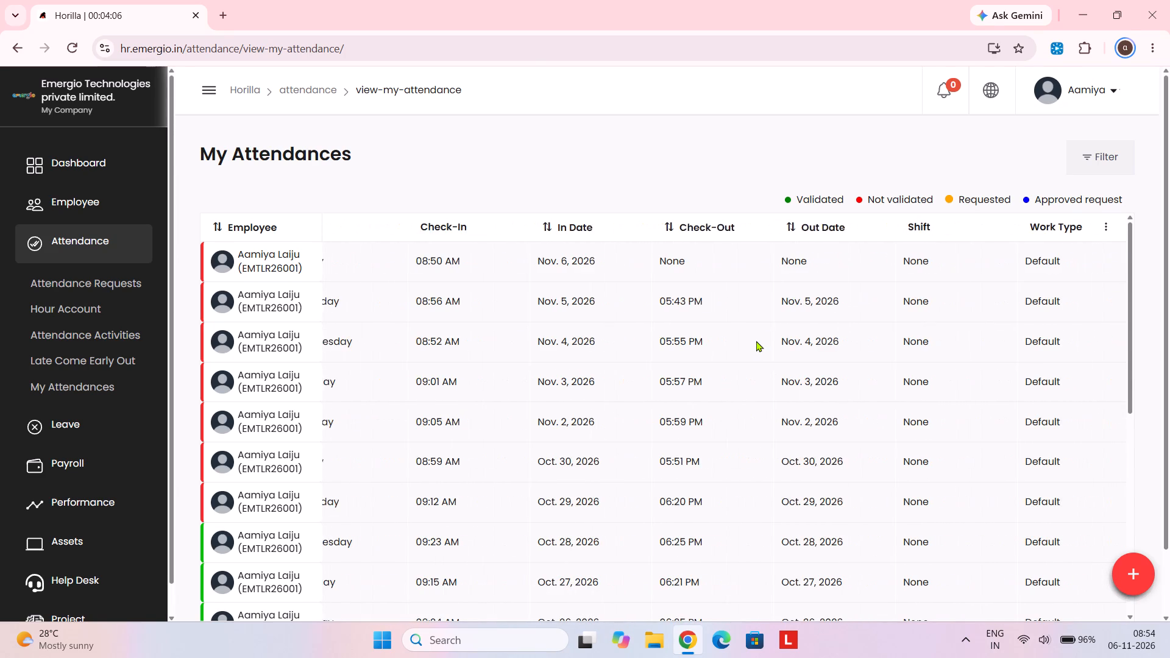
scroll(756, 341, "right", 2)
scroll(756, 341, "up", 1)
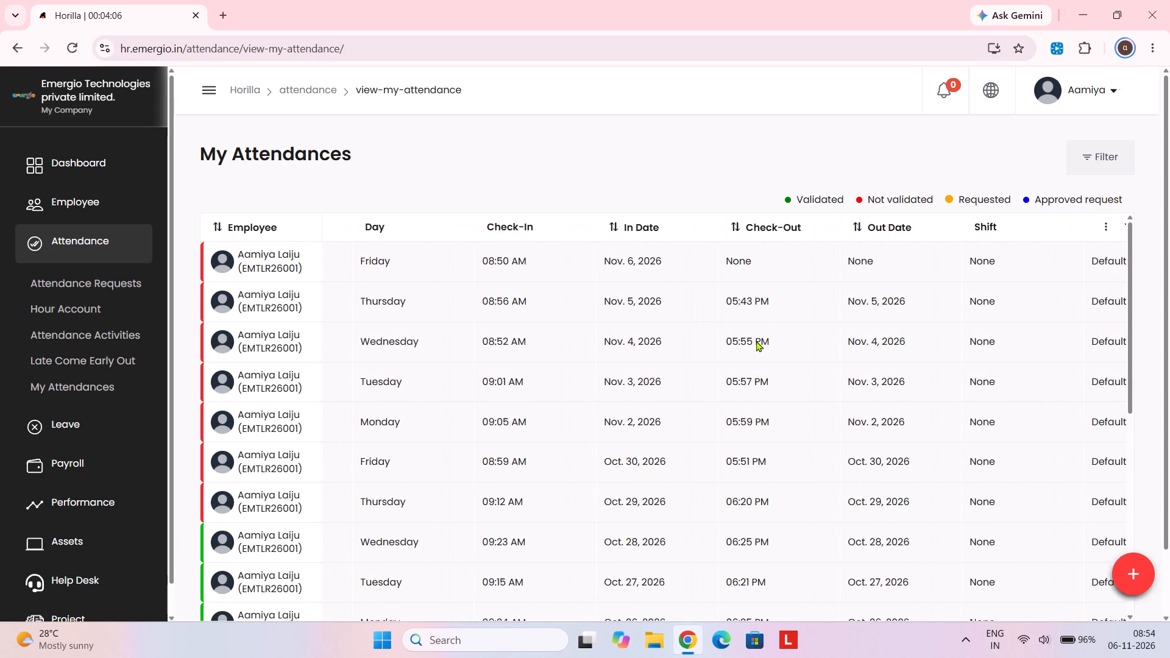
scroll(756, 341, "up", 2)
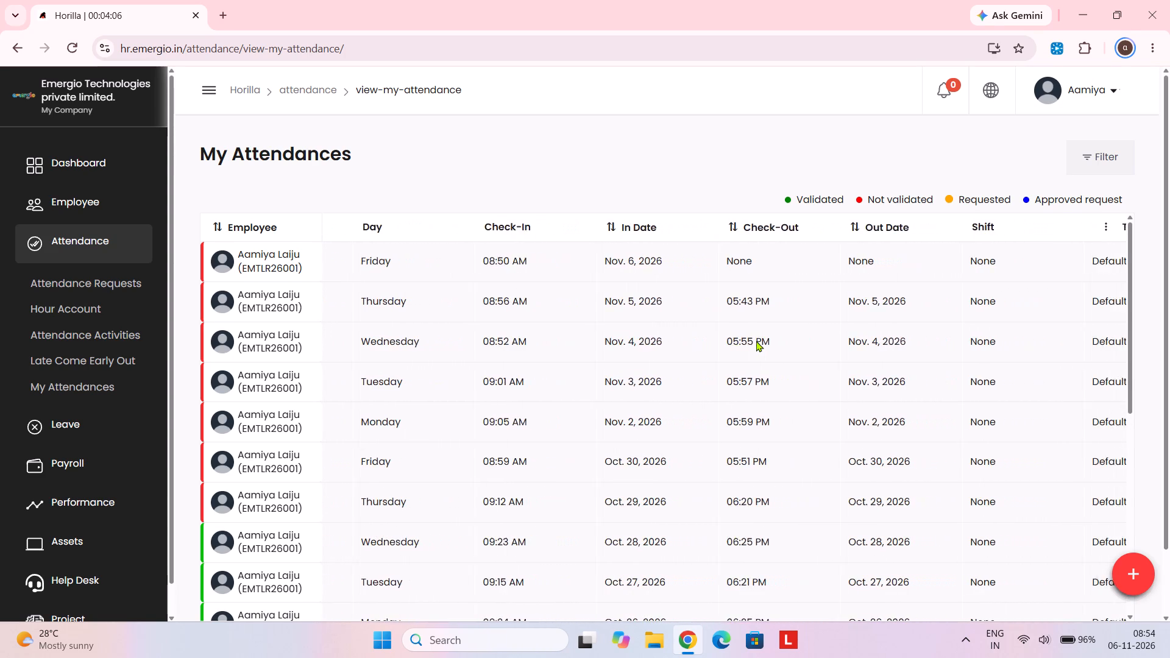
scroll(756, 341, "up", 1)
scroll(756, 341, "left", 2)
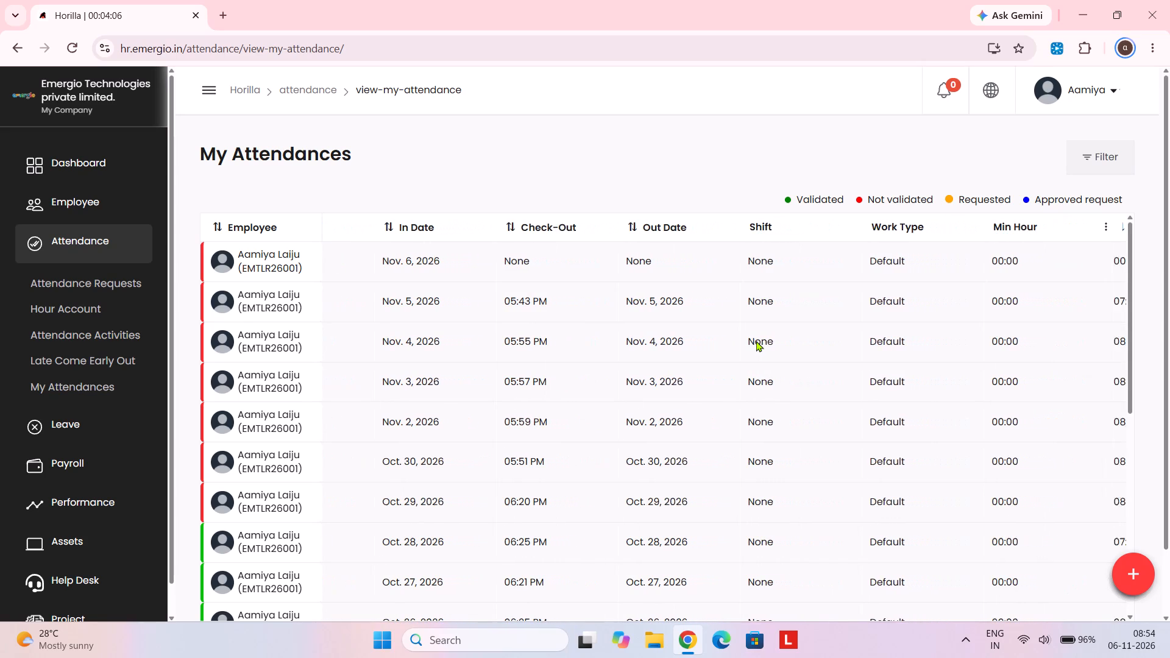
scroll(756, 341, "left", 4)
scroll(756, 341, "right", 1)
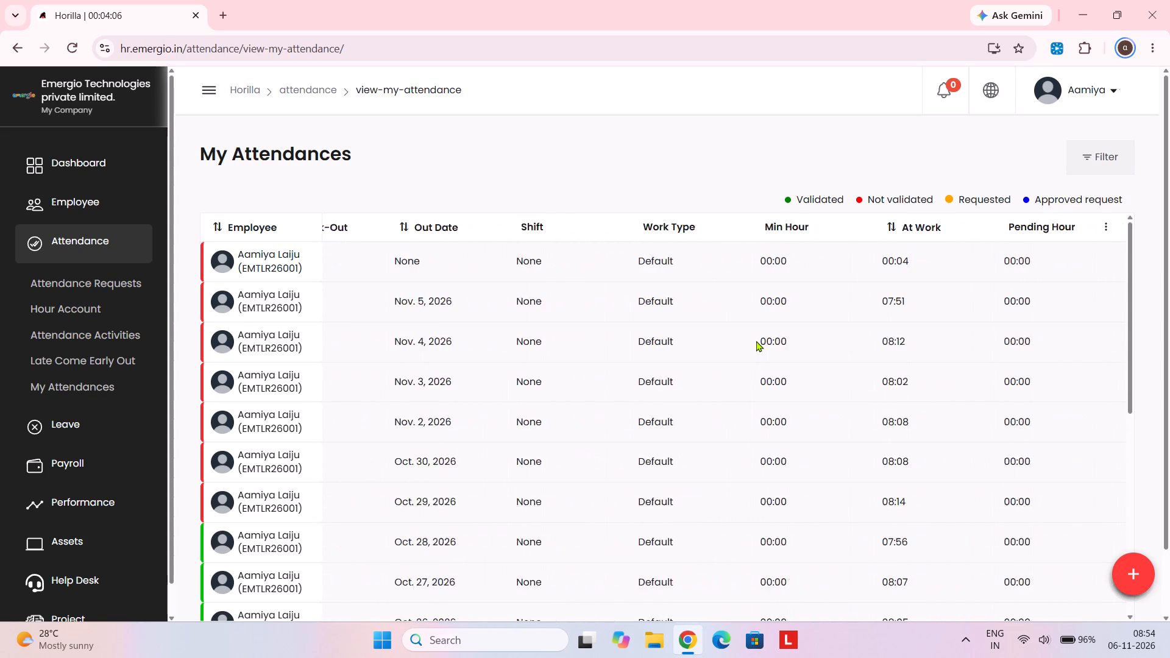
scroll(756, 341, "right", 2)
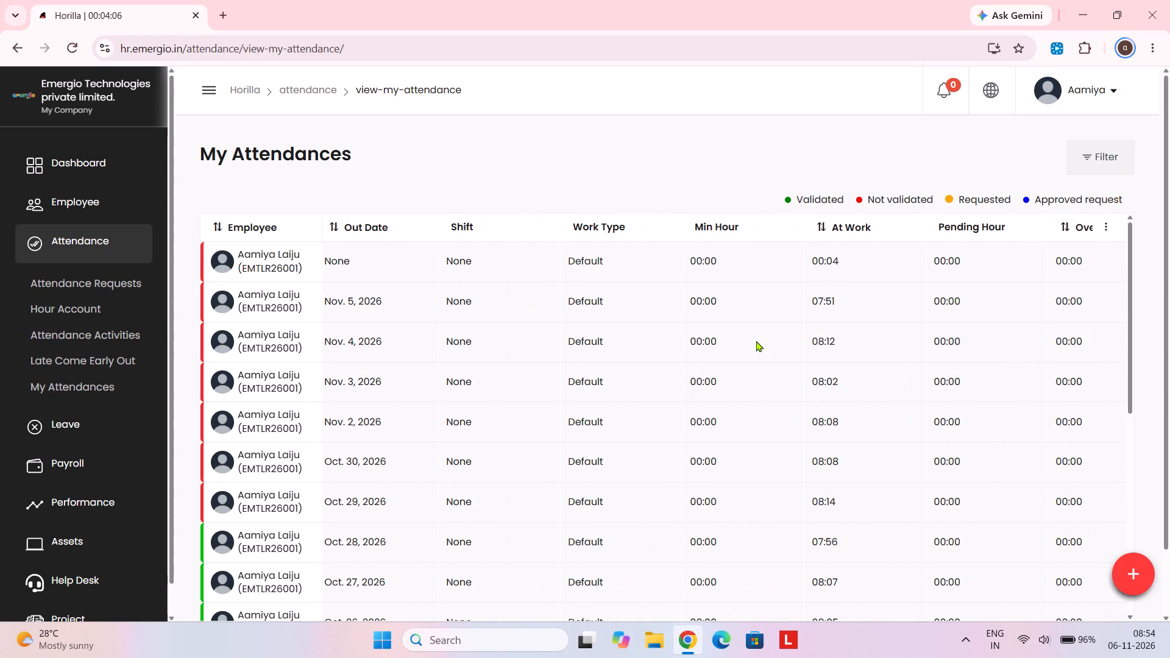
scroll(756, 341, "right", 1)
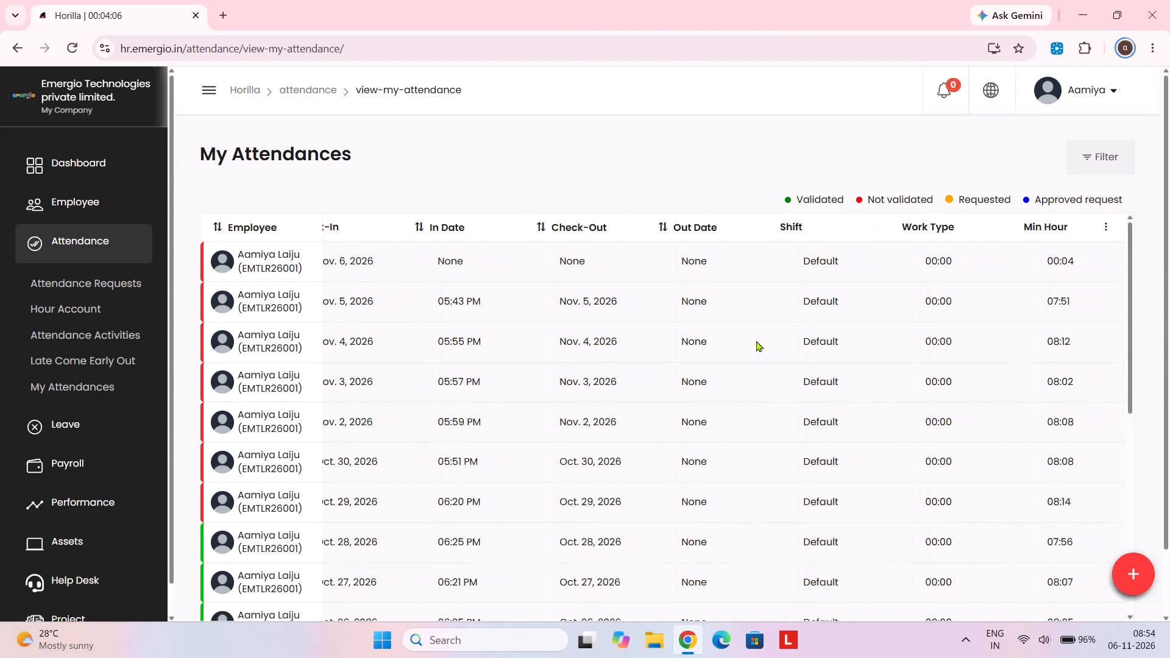
scroll(756, 341, "right", 1)
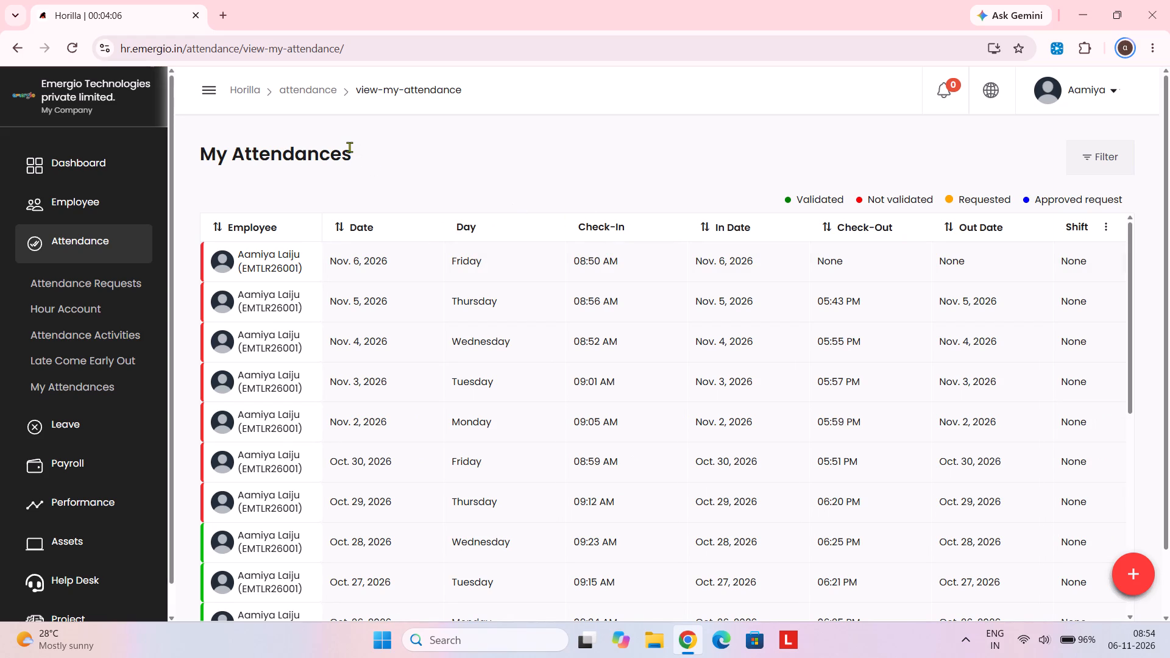
Open the bookmarked Final_Team_Daily_Timesheet spreadsheet in a new browser tab.
left_click(225, 14)
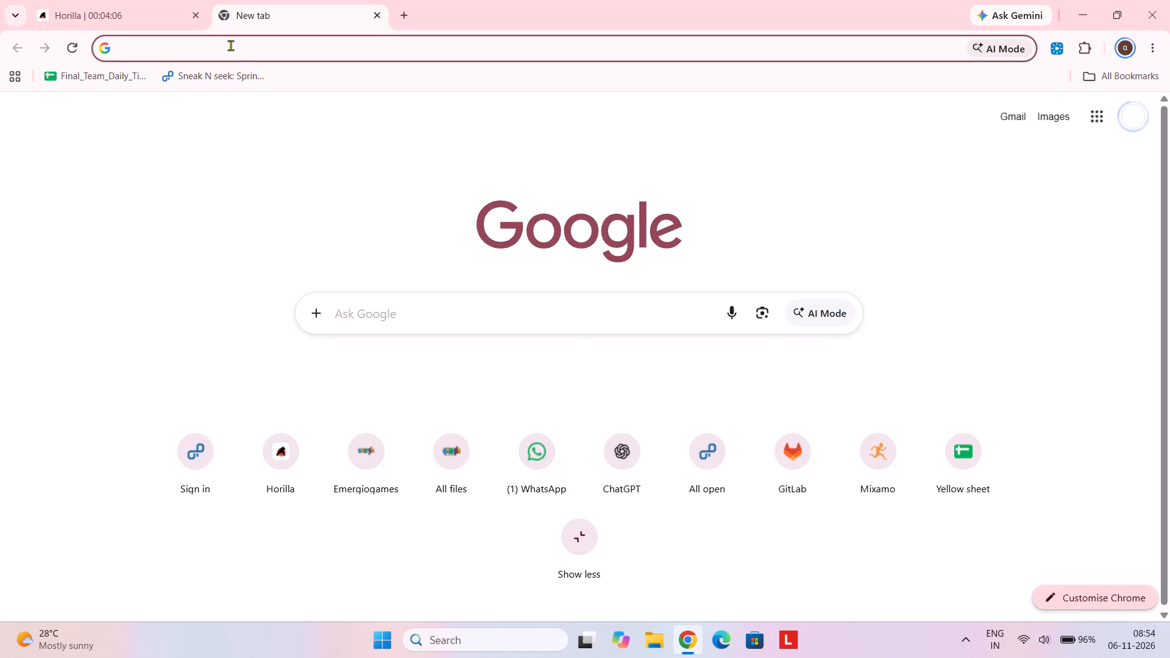
left_click(123, 79)
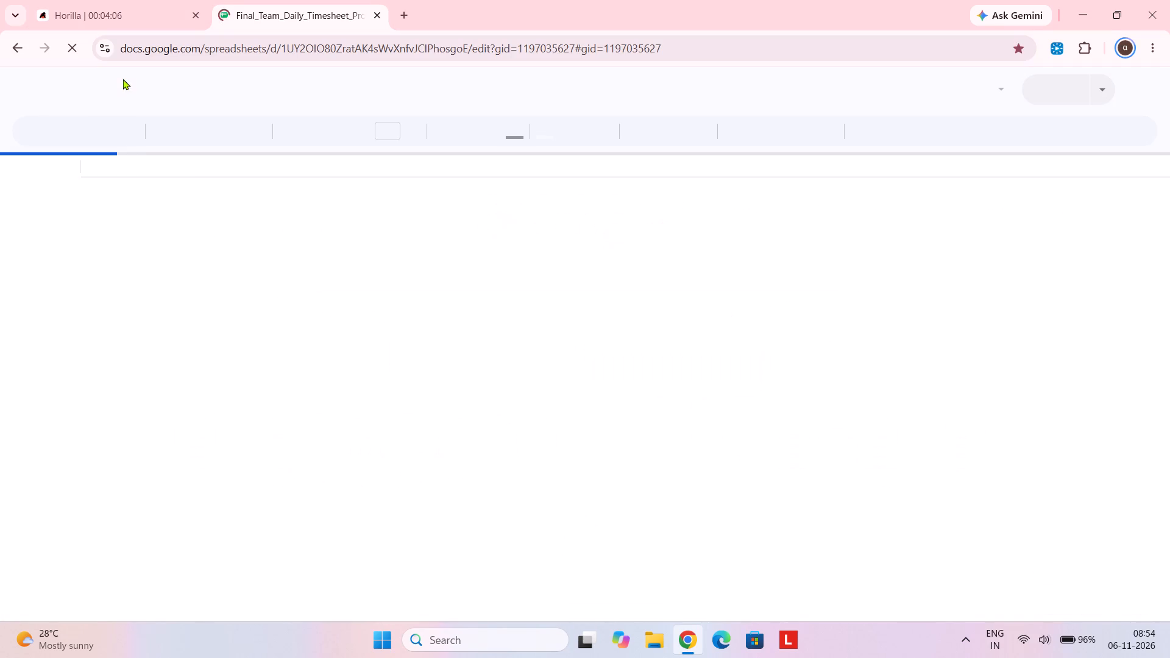
Enter the date 06-Nov-2026 in cell A528 of Daily Tracking, leaving one blank row below the last 05-Nov-2026 entry.
scroll(200, 379, "down", 12)
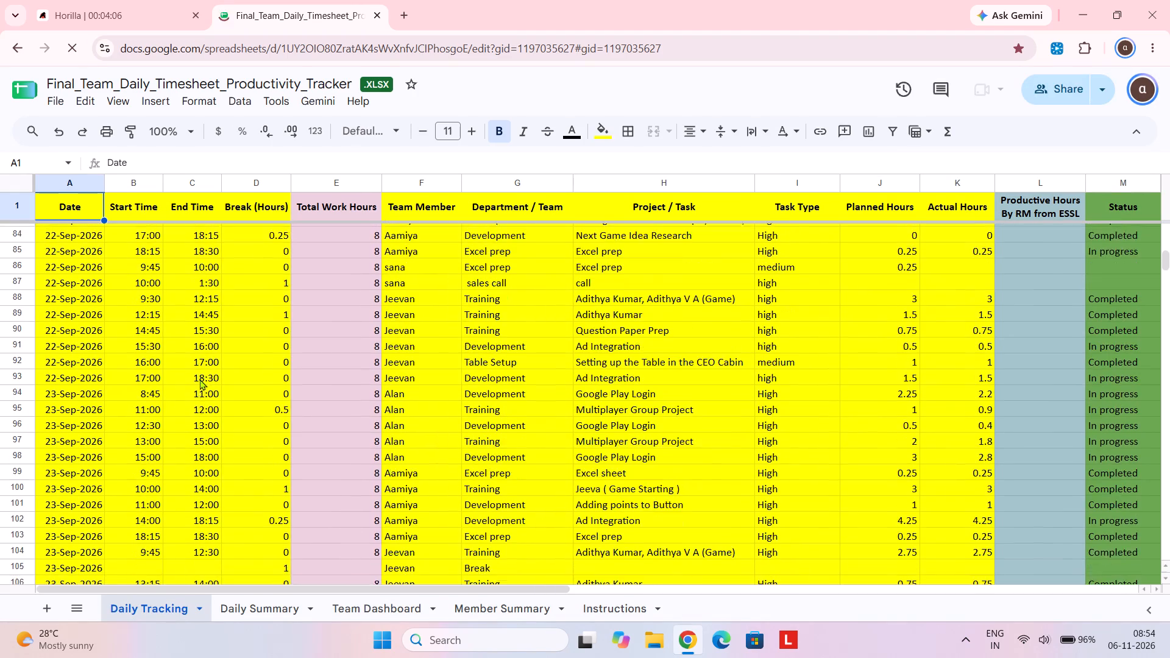
scroll(200, 379, "down", 14)
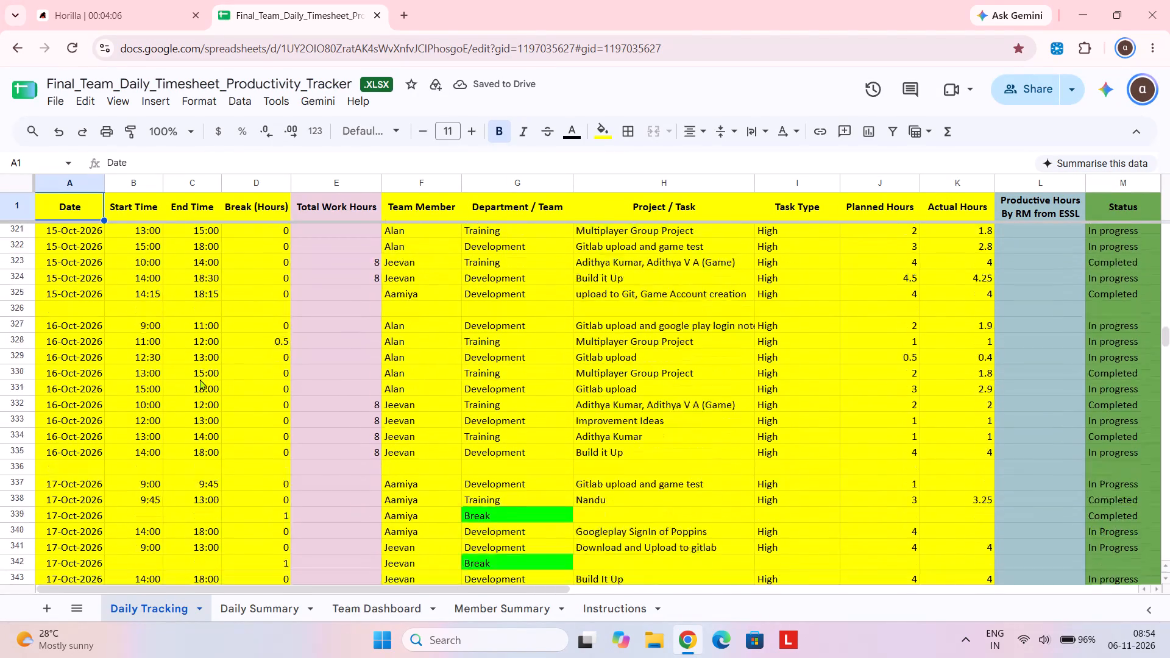
scroll(200, 379, "down", 16)
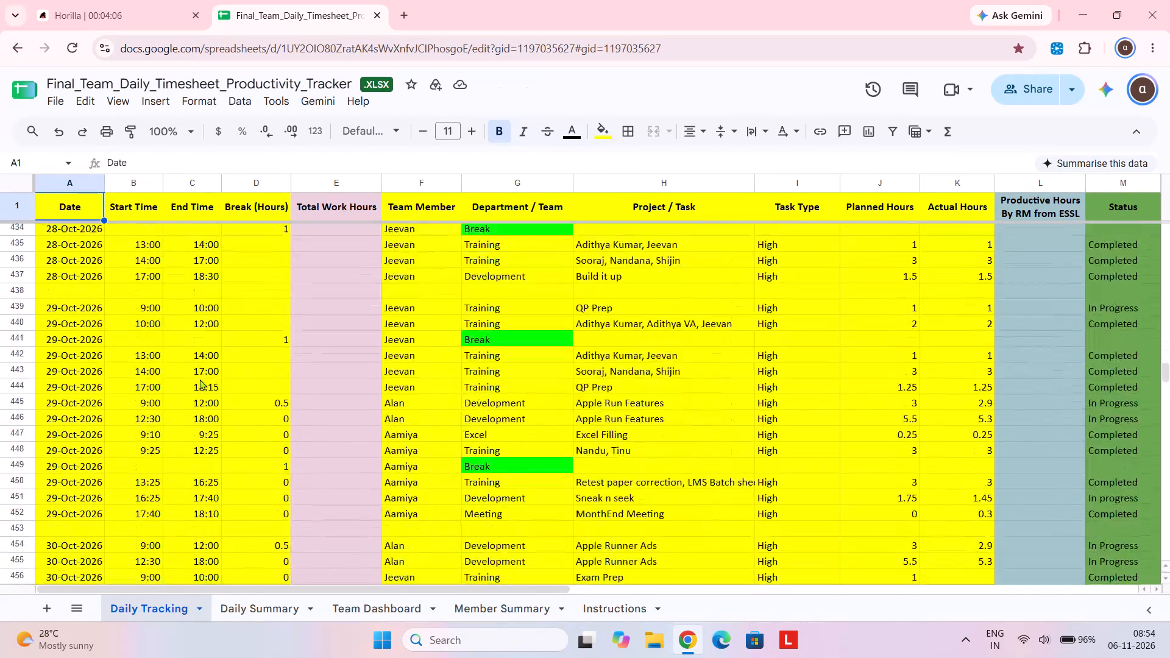
scroll(200, 379, "down", 4)
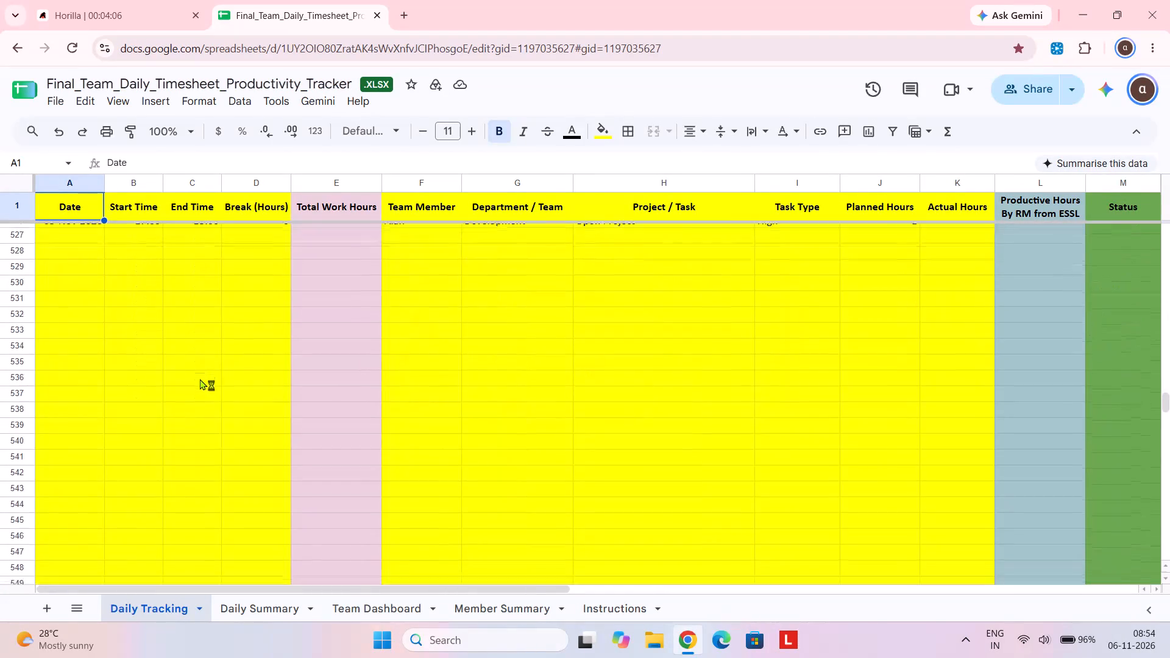
scroll(200, 379, "down", 2)
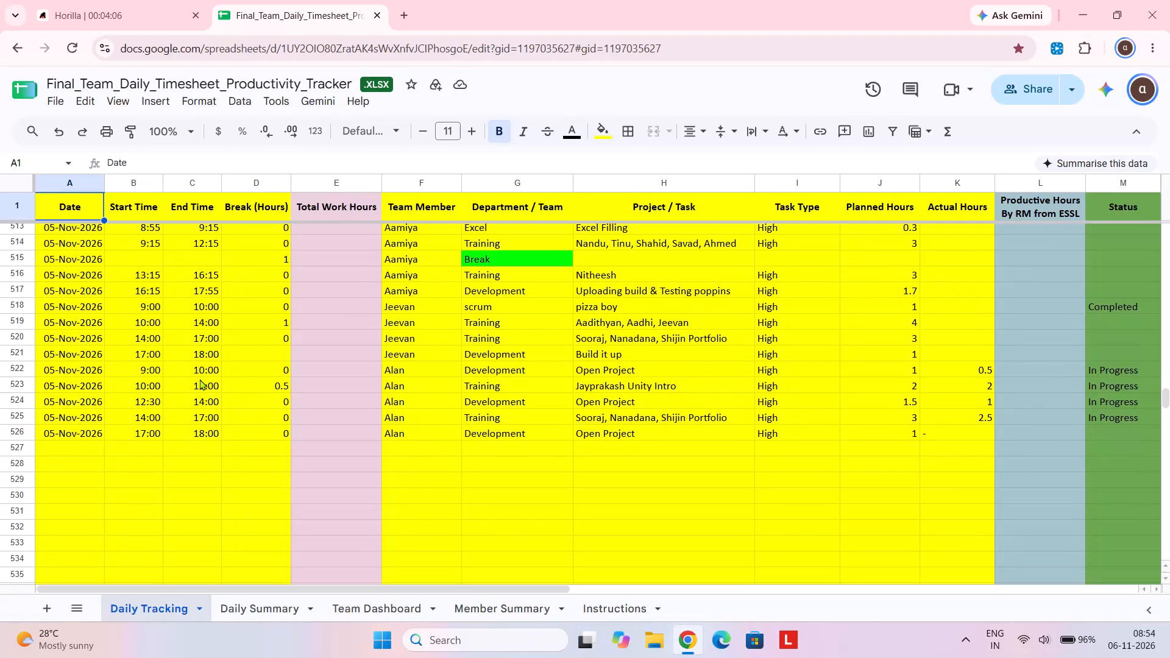
left_click(73, 466)
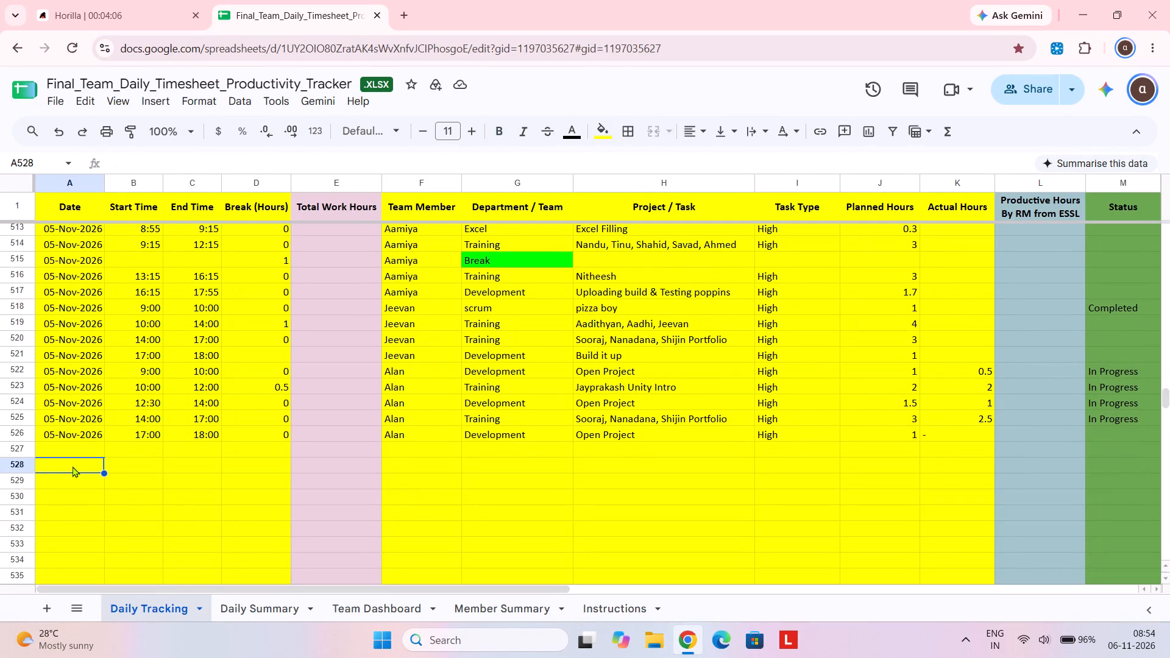
type("06-")
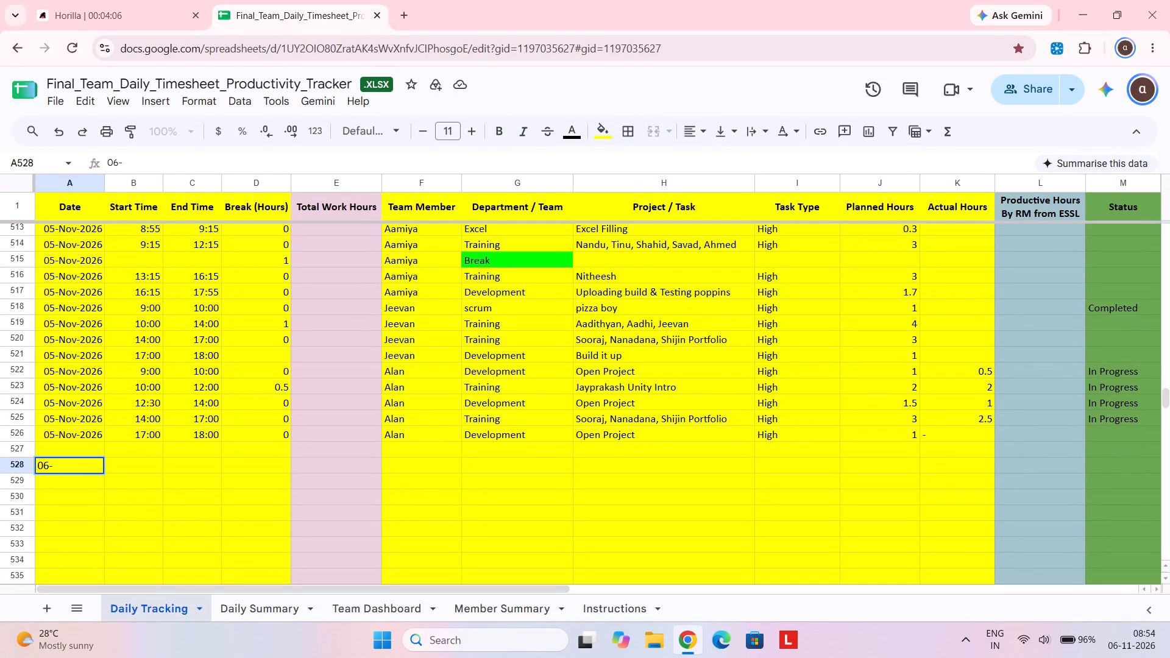
key("BackSpace")
key("BackSpace")
key("BackSpace")
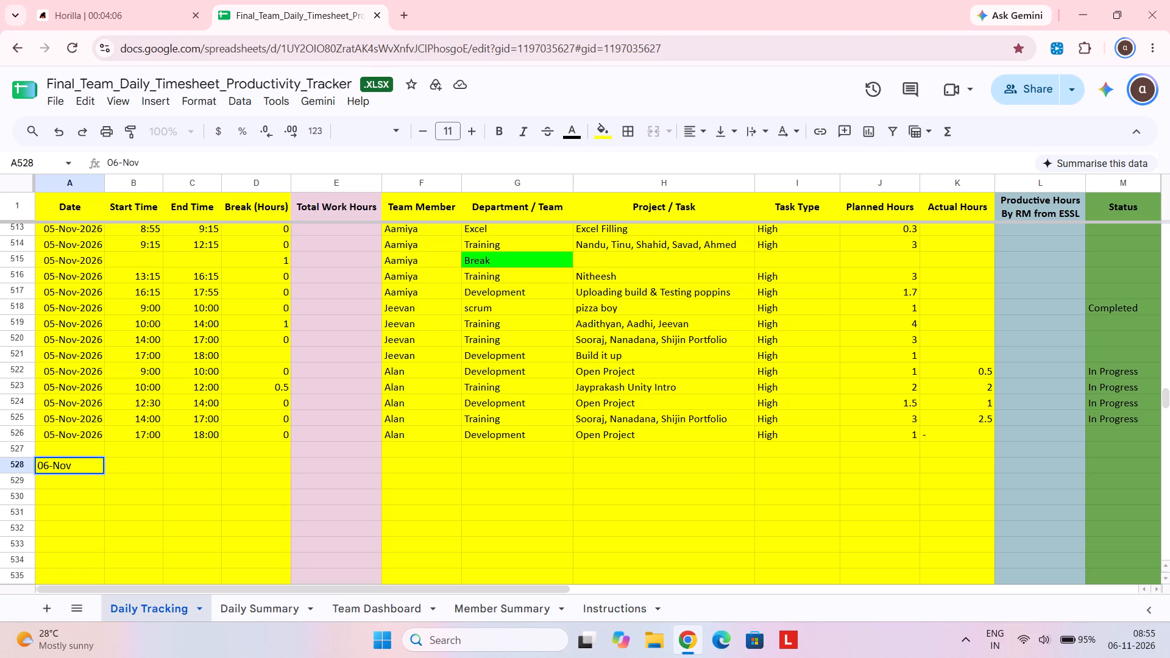
key("minus")
type("2026")
left_click(105, 500)
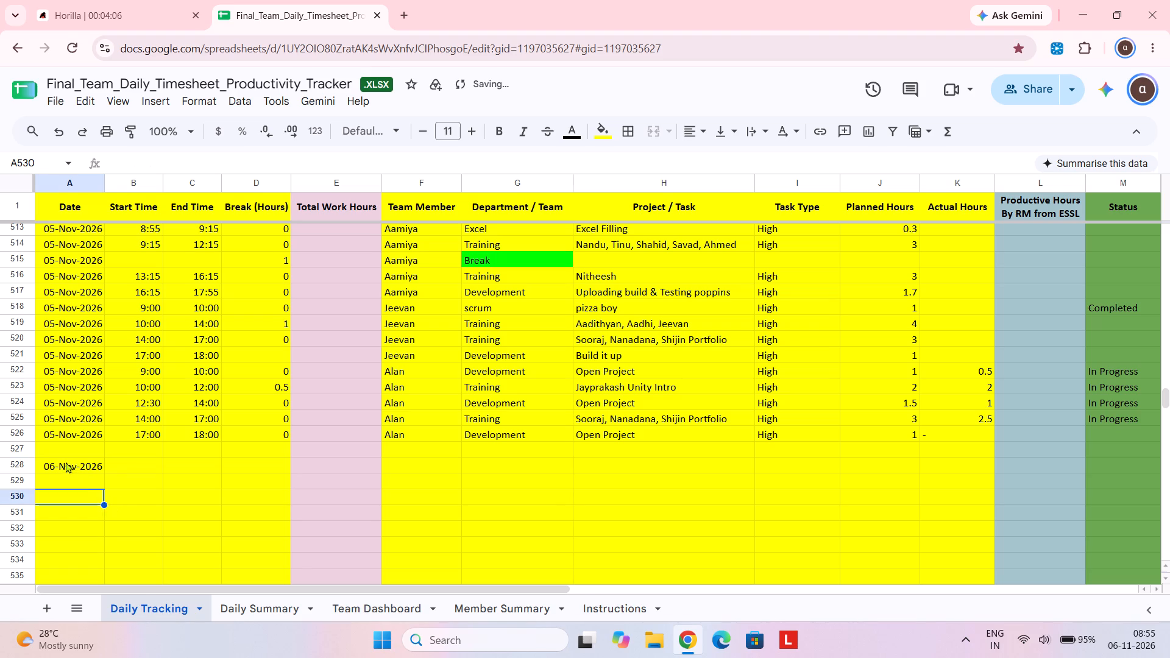
Copy the 06-Nov-2026 date from A528 into the four Date cells below it, A529 to A532.
left_click(65, 462)
key("ctrl+c")
key("Down")
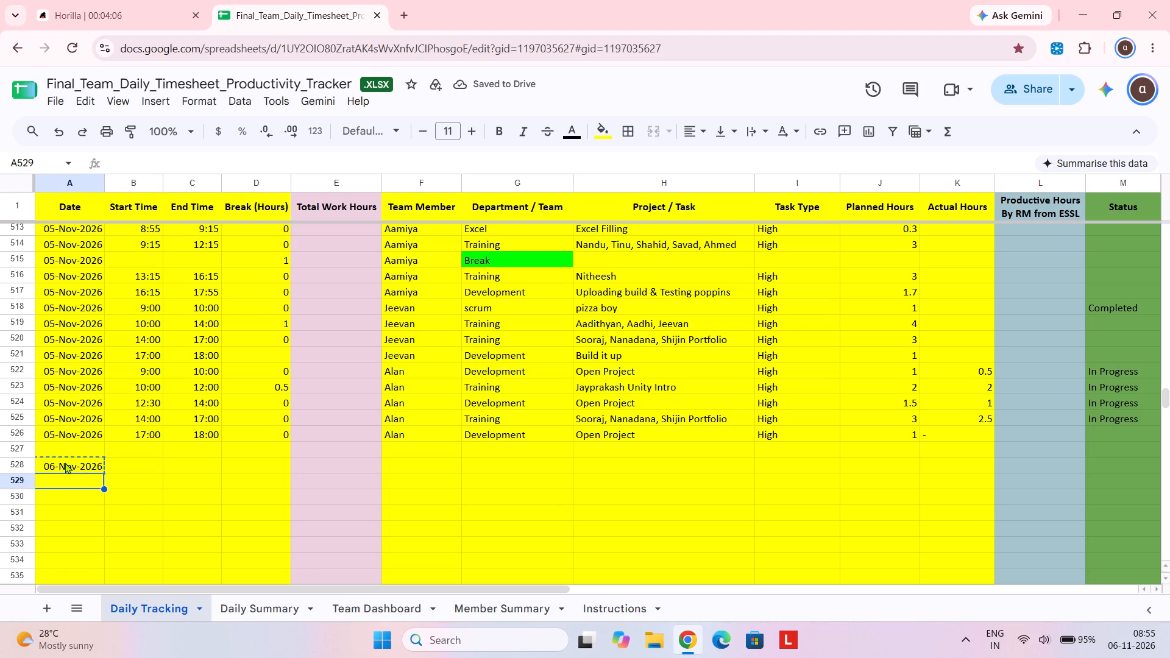
key("ctrl+v")
key("Down")
key("ctrl+v")
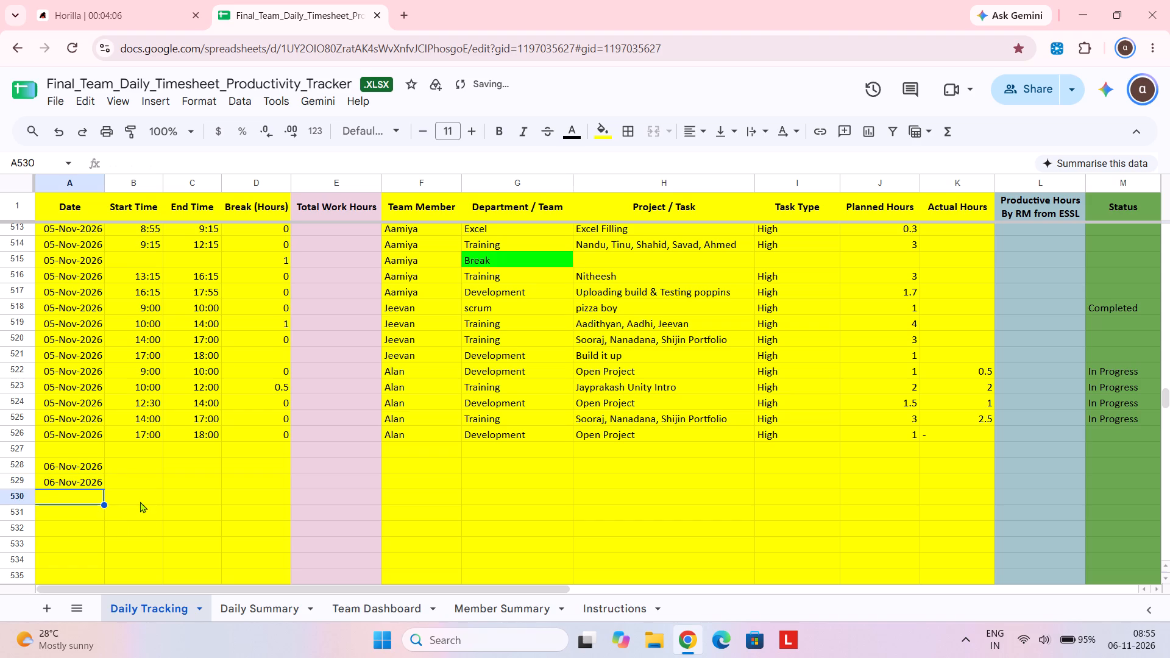
key("Down")
key("ctrl+v")
key("Down")
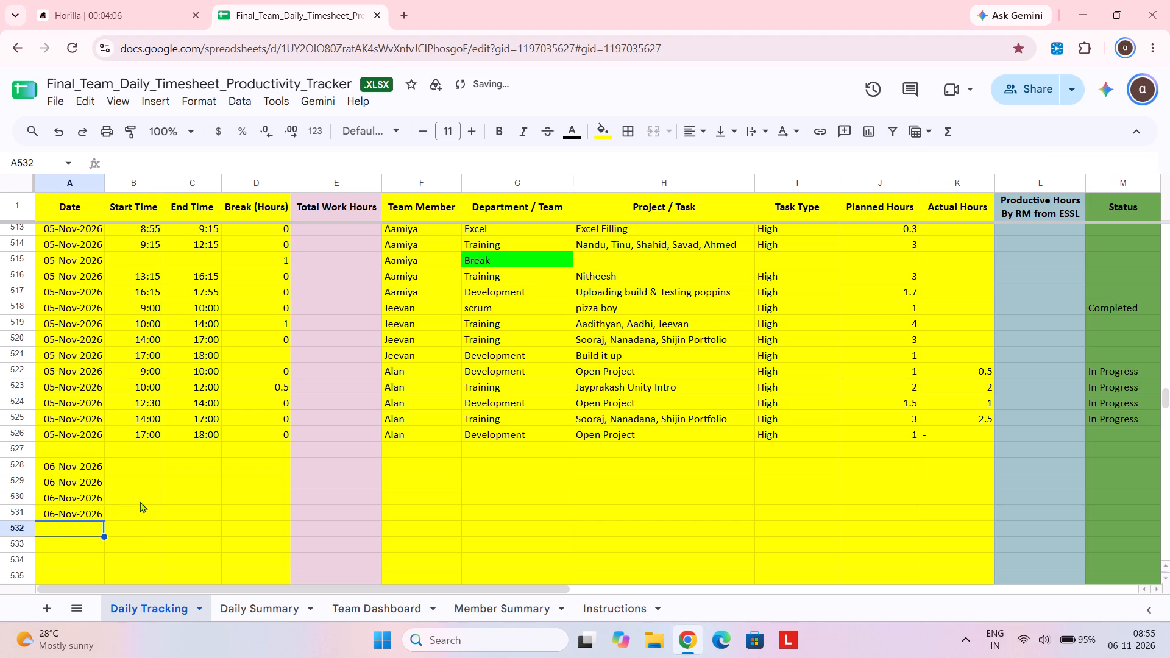
key("ctrl+v")
In row 528, enter start time 8:50, end time 9:10 and a break of 0 hours.
left_click(135, 463)
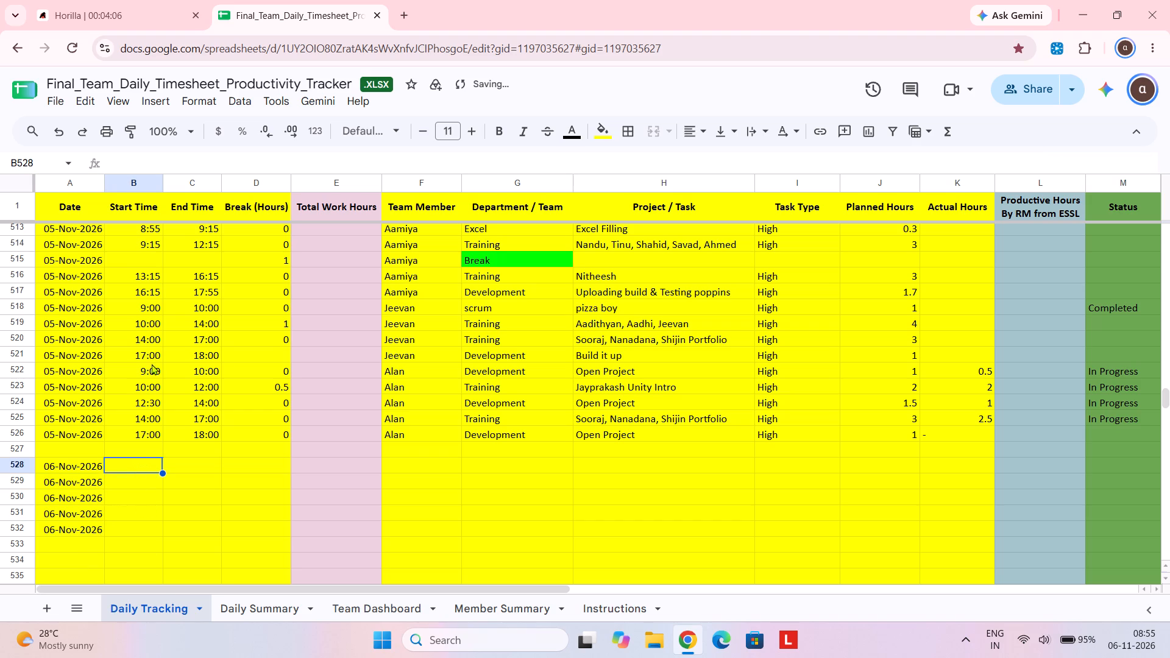
type("8:50")
key("Right")
type("9:")
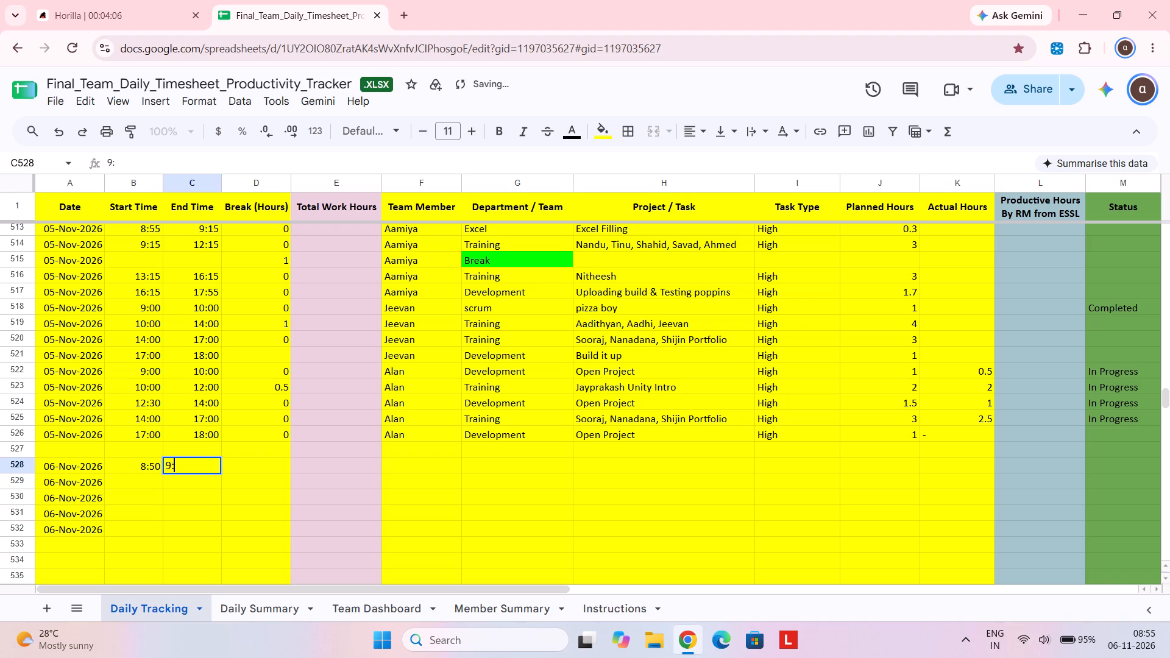
type("10")
key("Right")
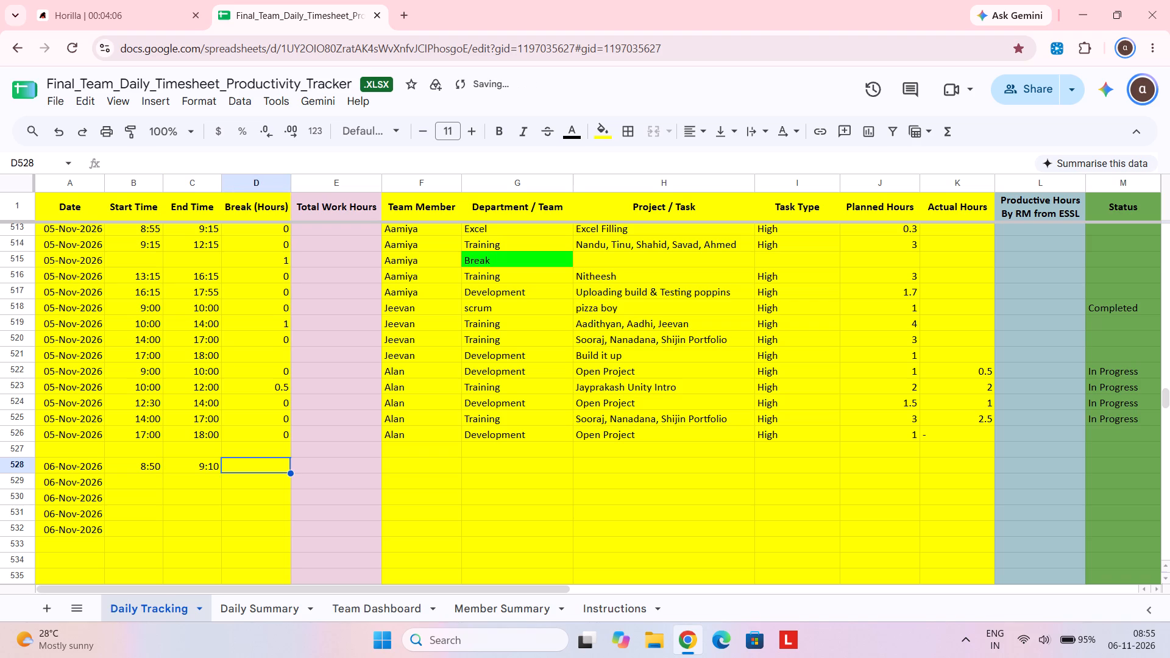
key("0")
key("Right")
Complete row 528 with team member Aamiya, department Excel, task "Excel filling", task type High and planned hours 0.3.
key("Right")
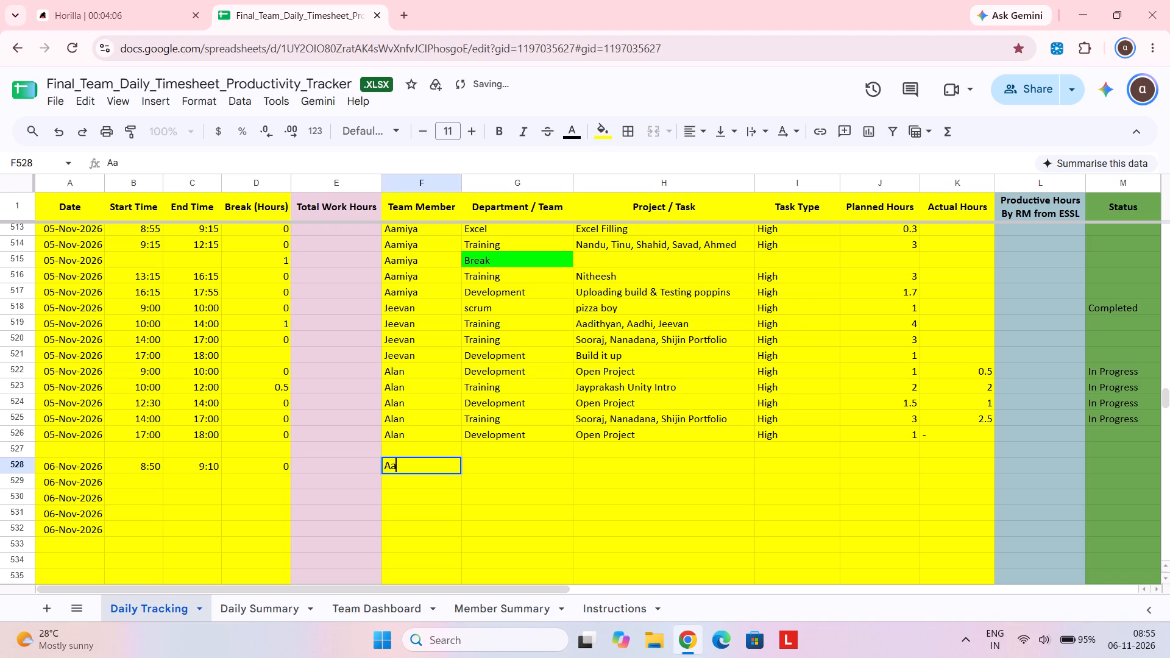
type("miya")
key("space")
key("Right")
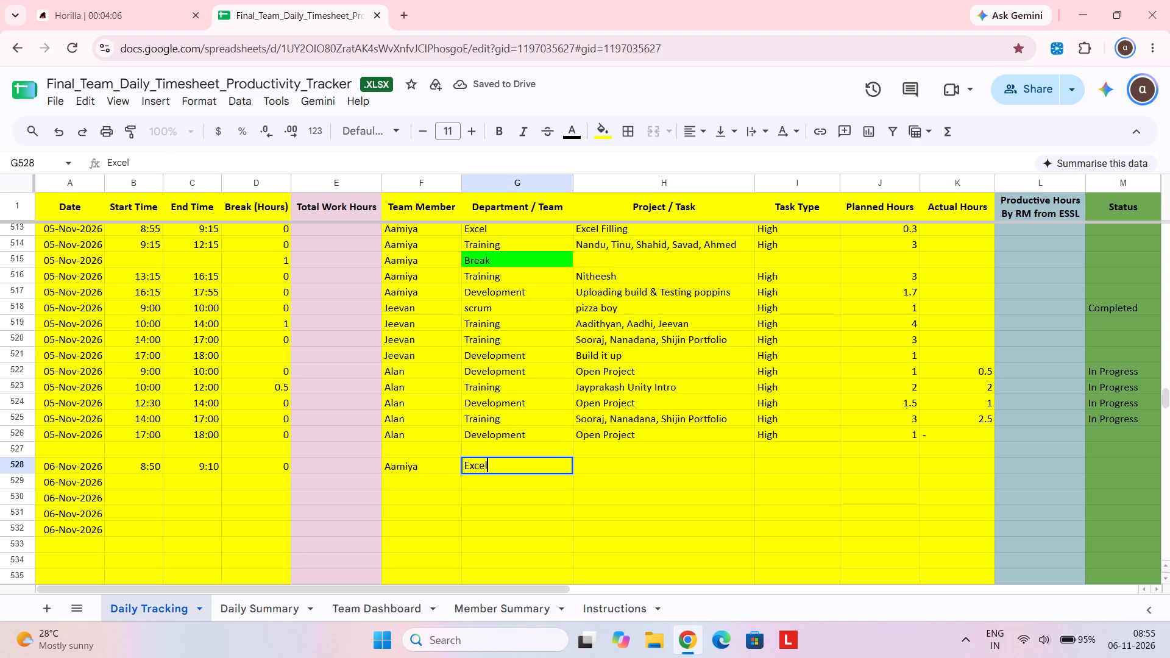
key("Right")
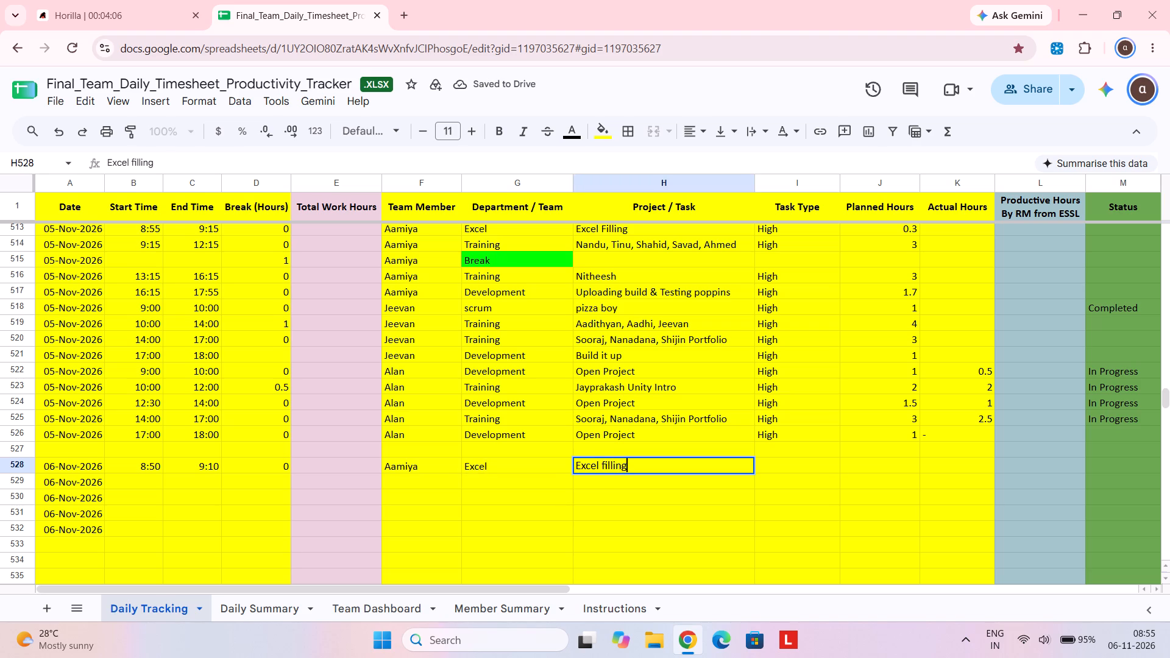
key("Right")
key("Right")
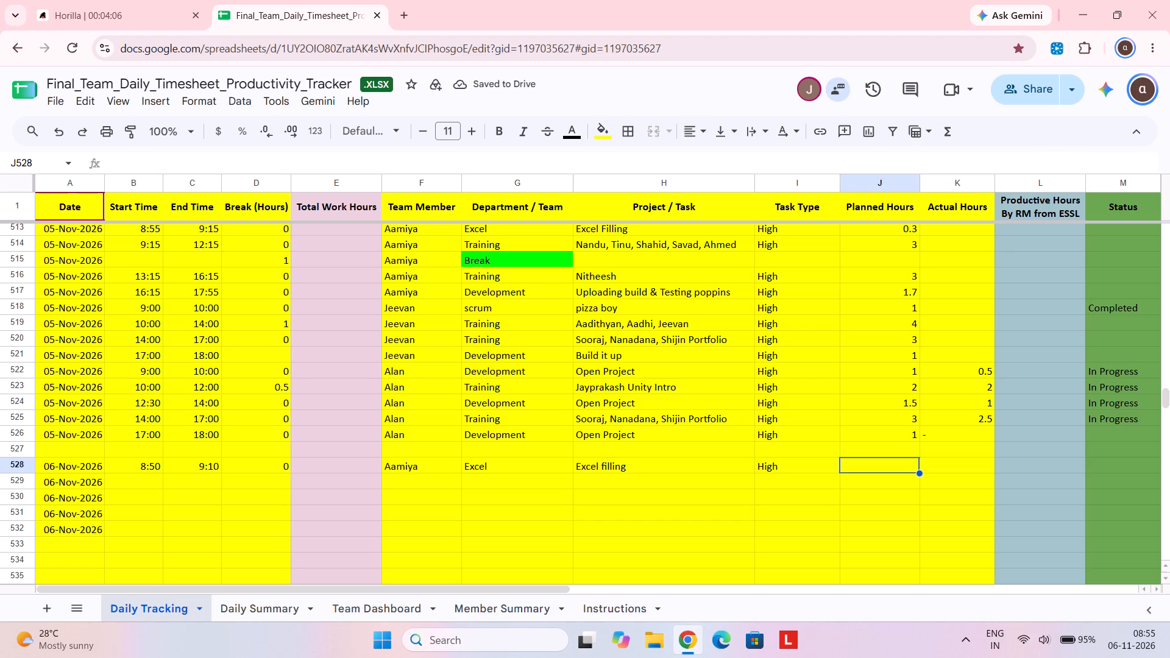
type("0.")
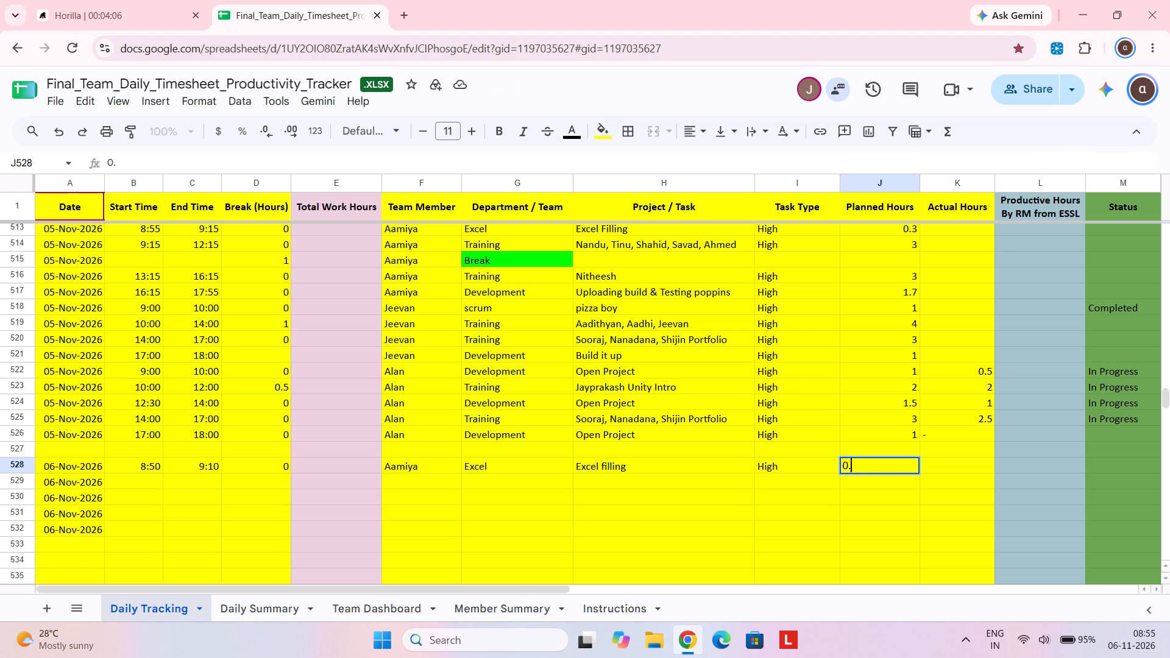
key("3")
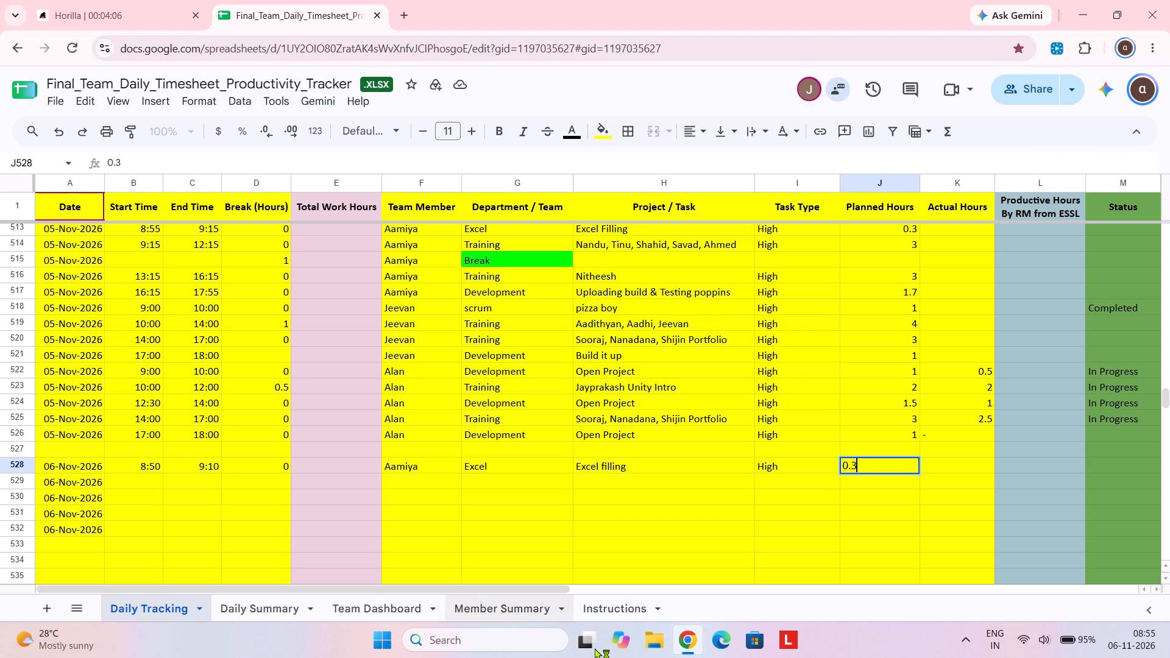
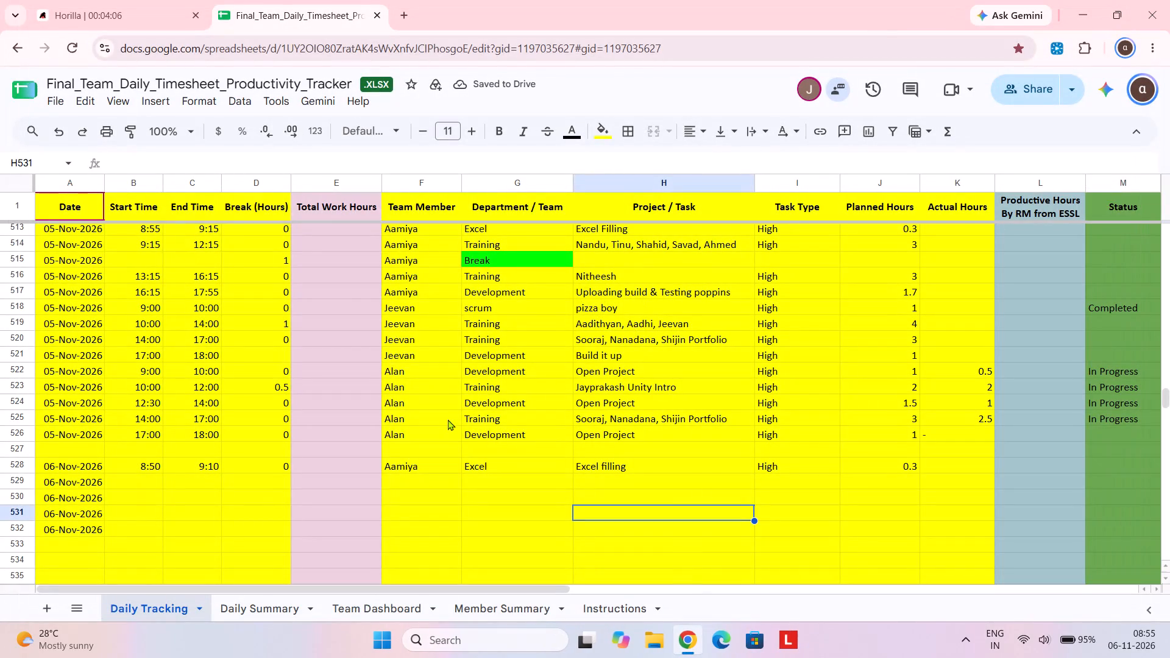
Enter start time 9:10 in row 529 of the daily tracking sheet.
left_click(150, 481)
type("9:")
type("10")
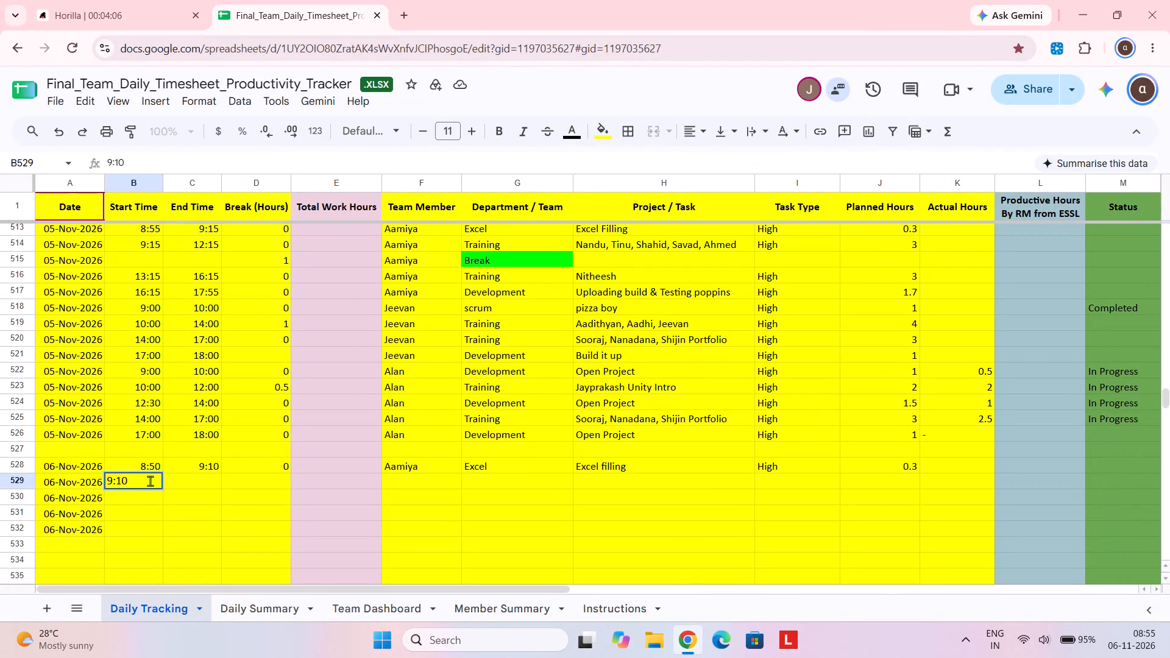
key("Right")
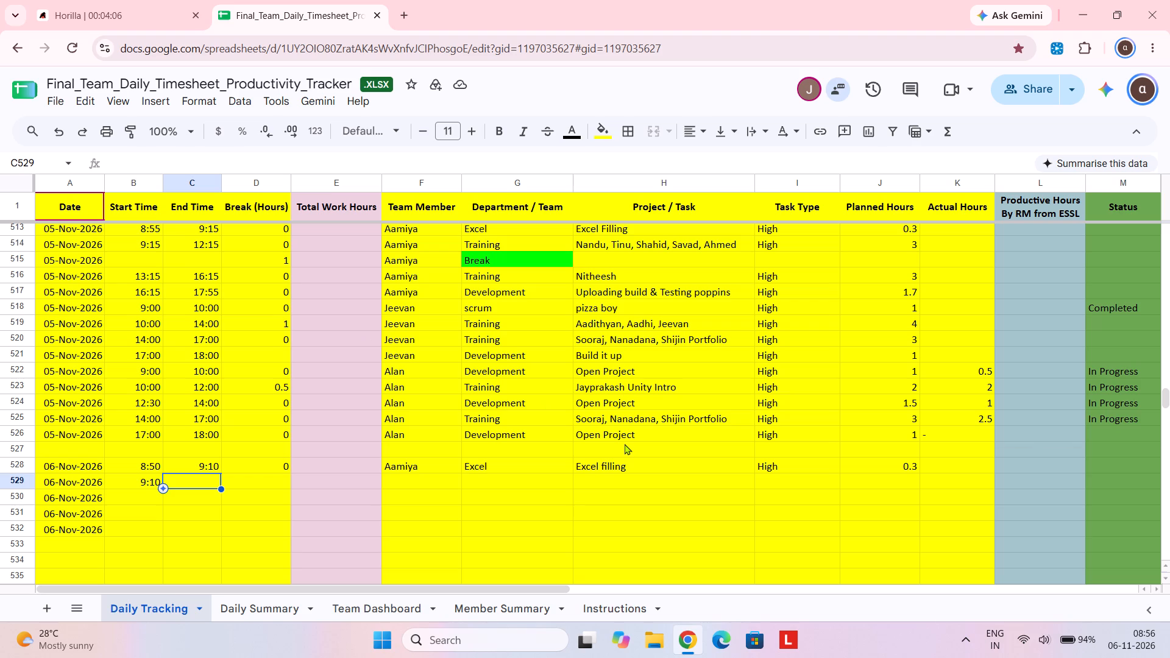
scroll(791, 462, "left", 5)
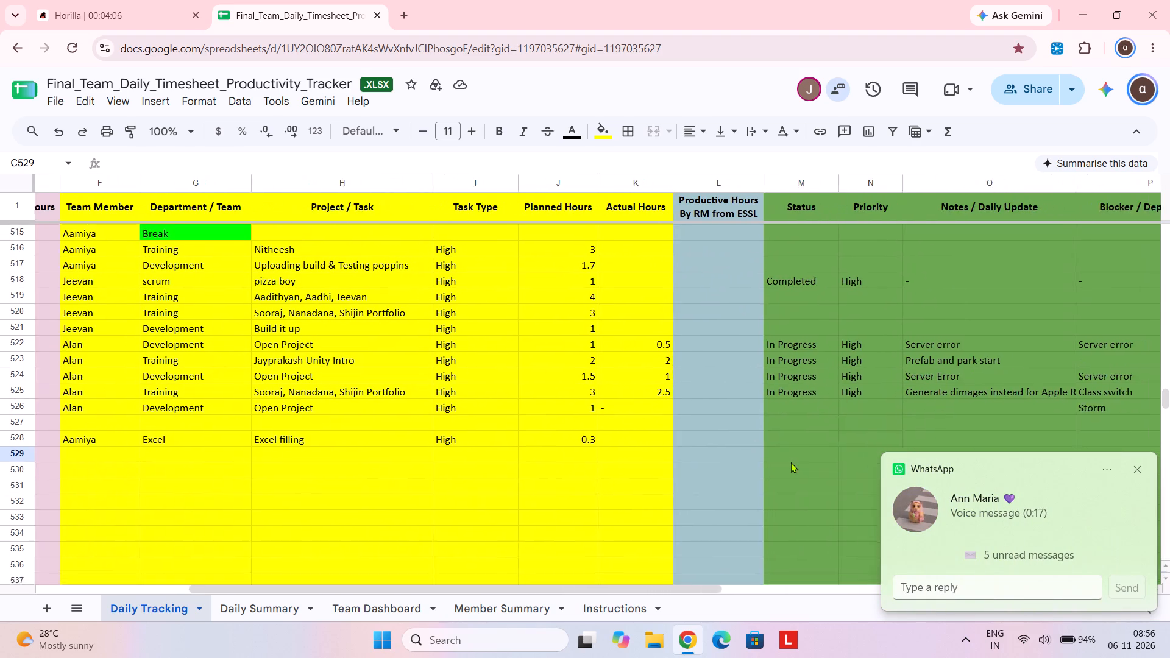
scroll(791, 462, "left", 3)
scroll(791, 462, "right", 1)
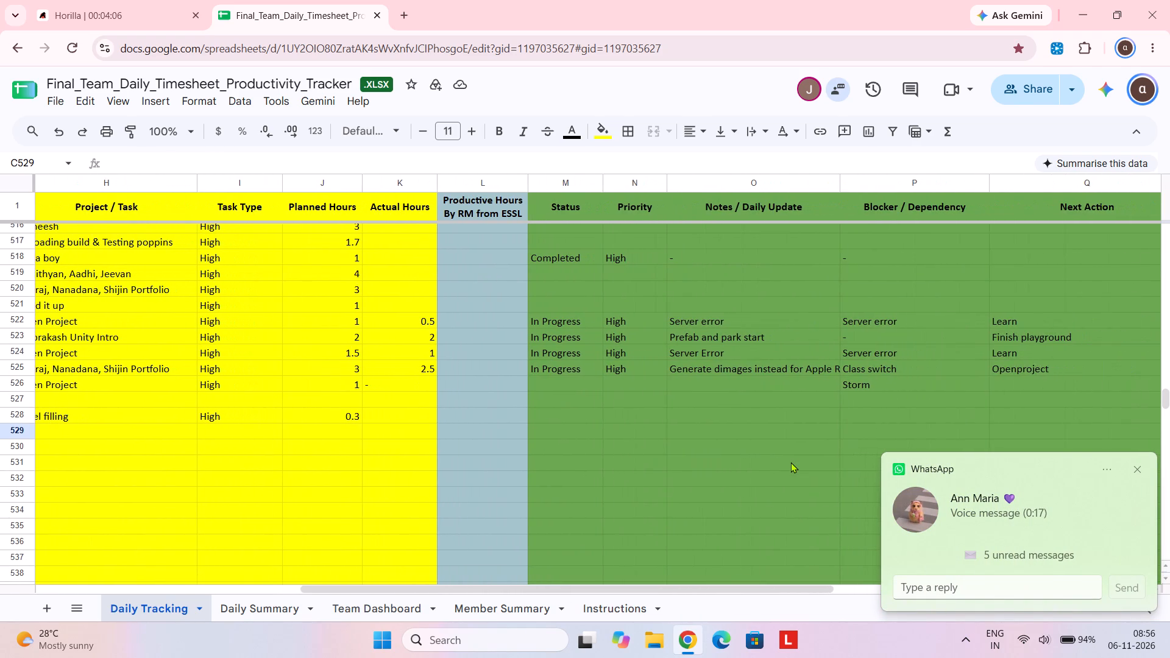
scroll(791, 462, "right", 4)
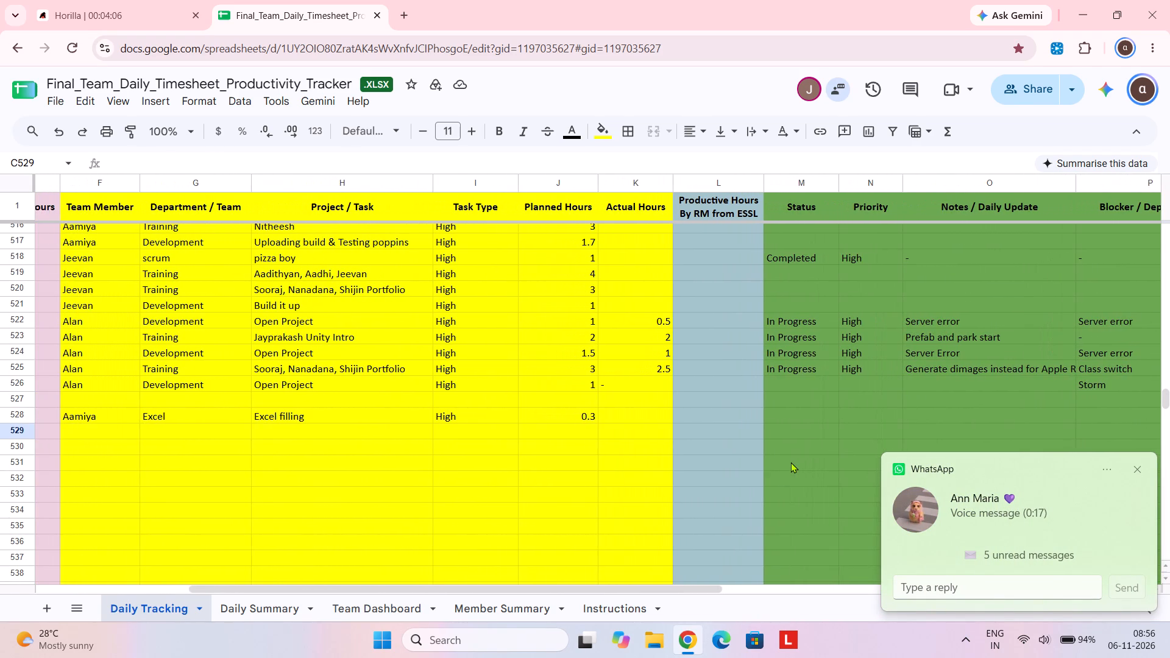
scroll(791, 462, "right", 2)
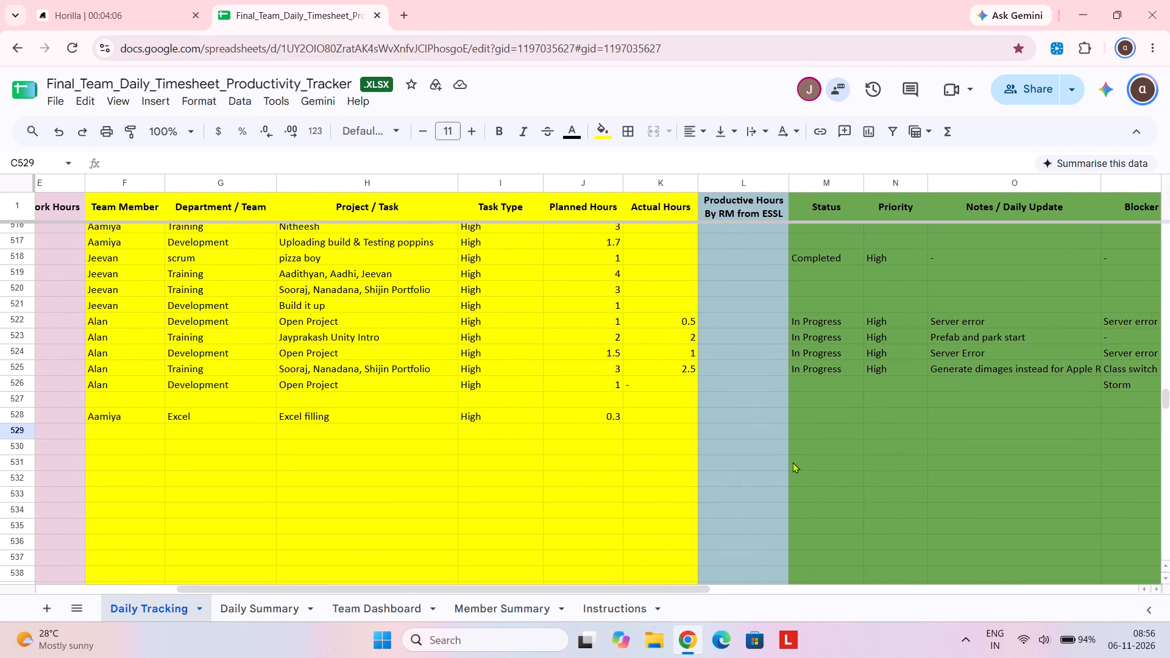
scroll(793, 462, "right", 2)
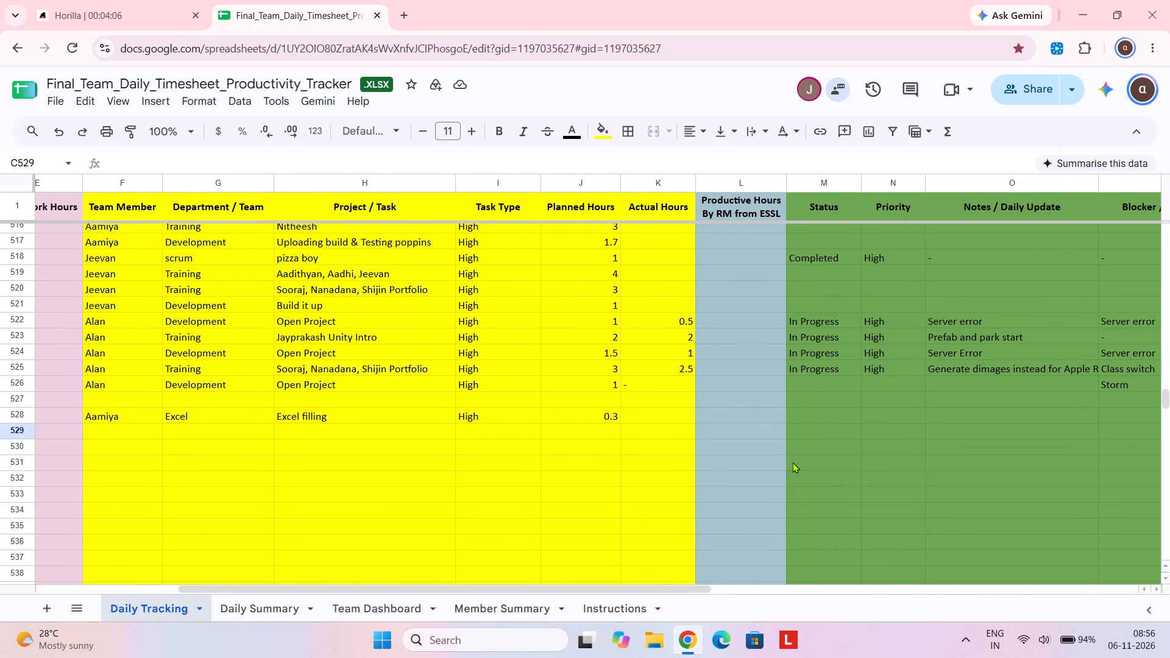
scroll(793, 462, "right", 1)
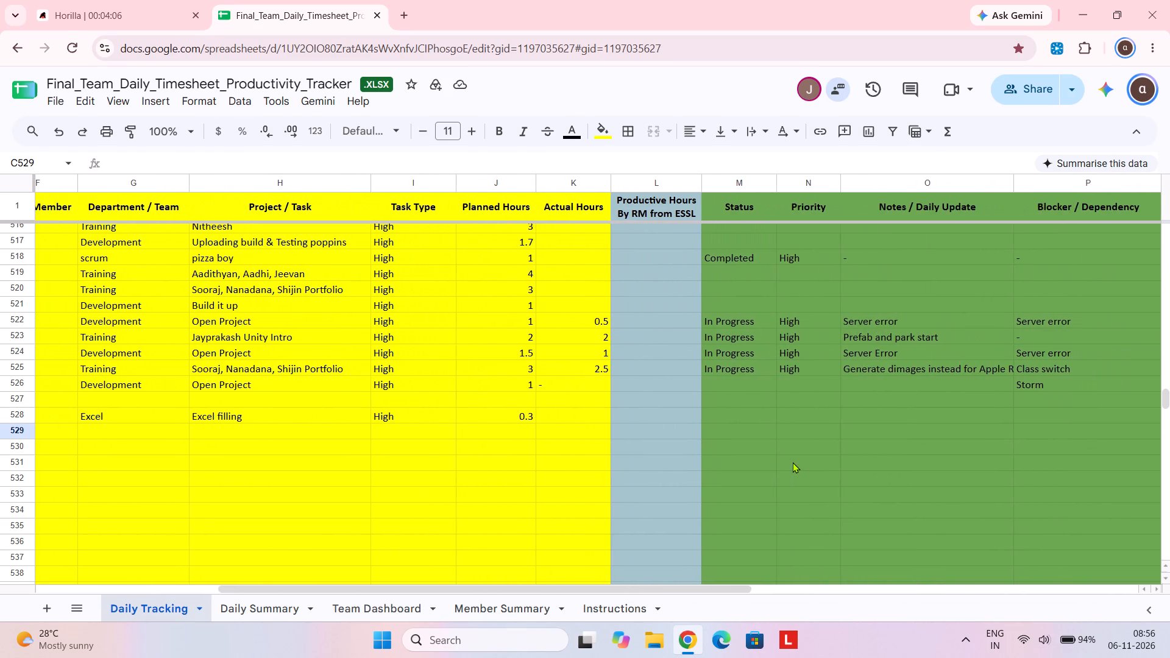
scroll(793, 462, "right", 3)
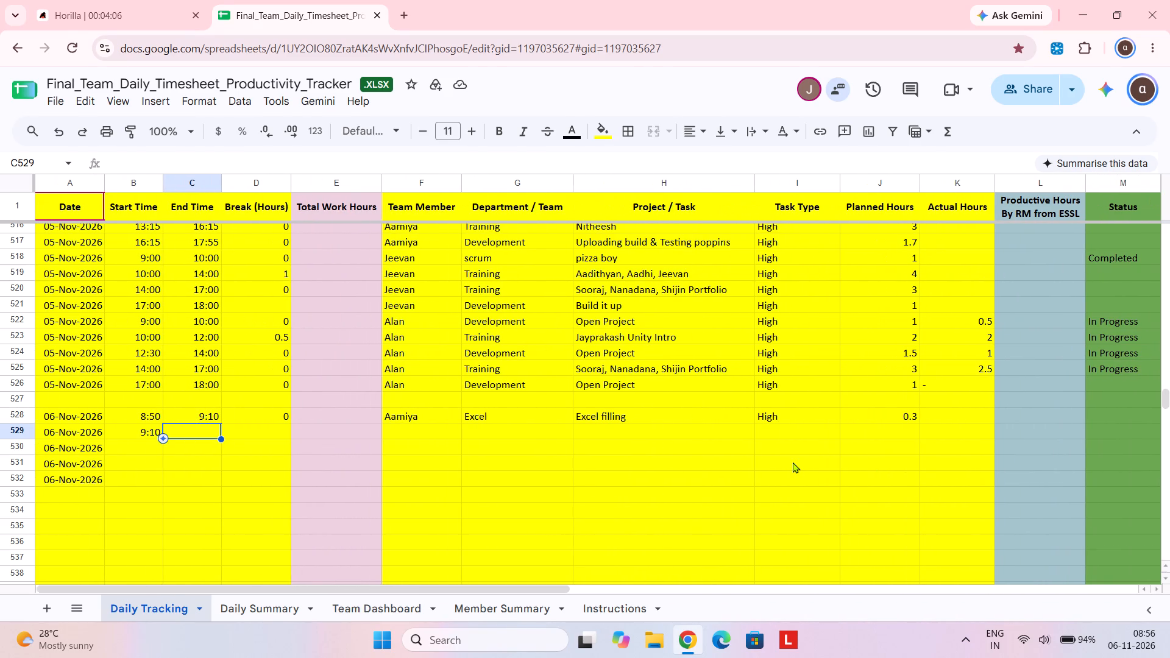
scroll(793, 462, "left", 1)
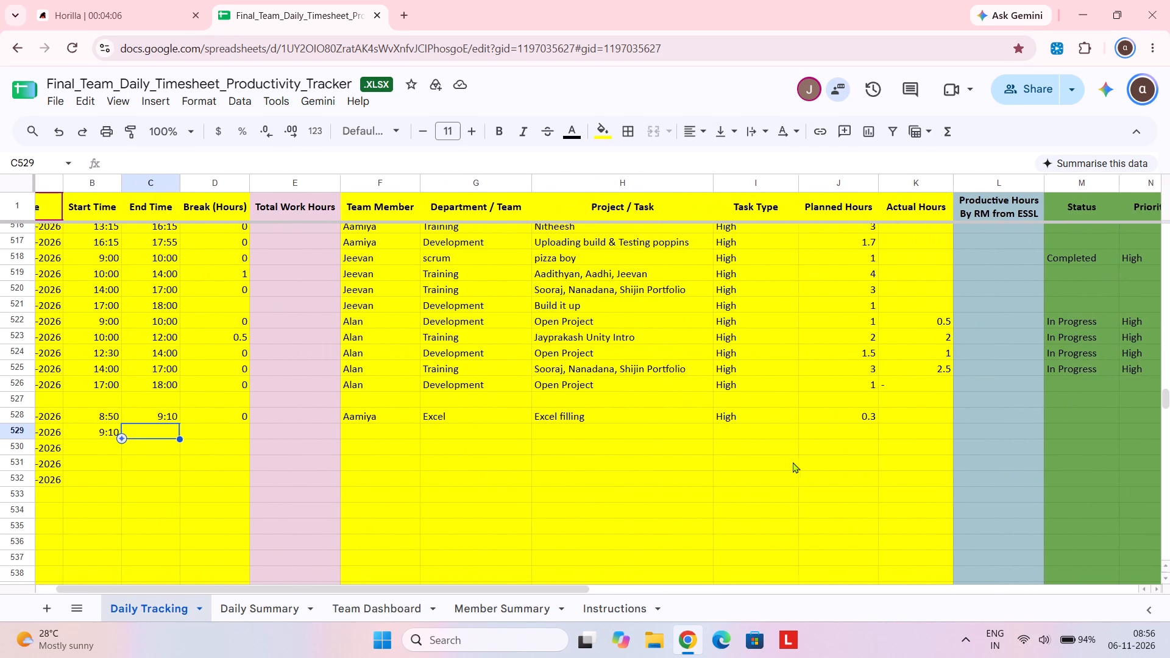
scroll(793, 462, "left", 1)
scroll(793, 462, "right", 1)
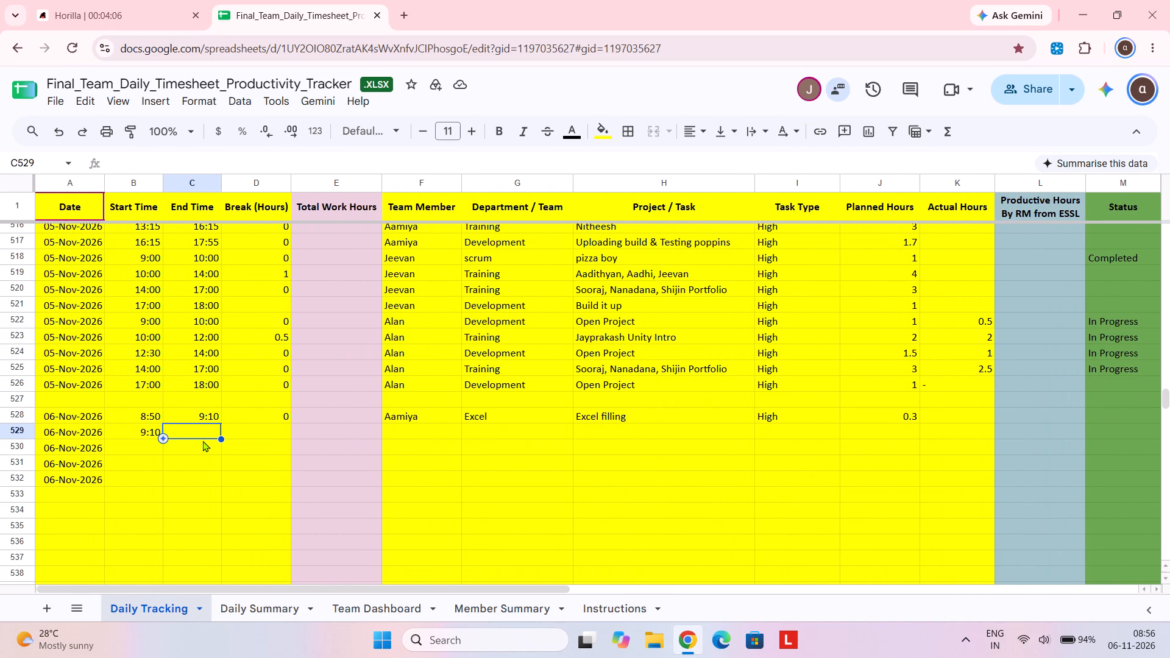
Enter end time 9:25 in row 529.
type("9:")
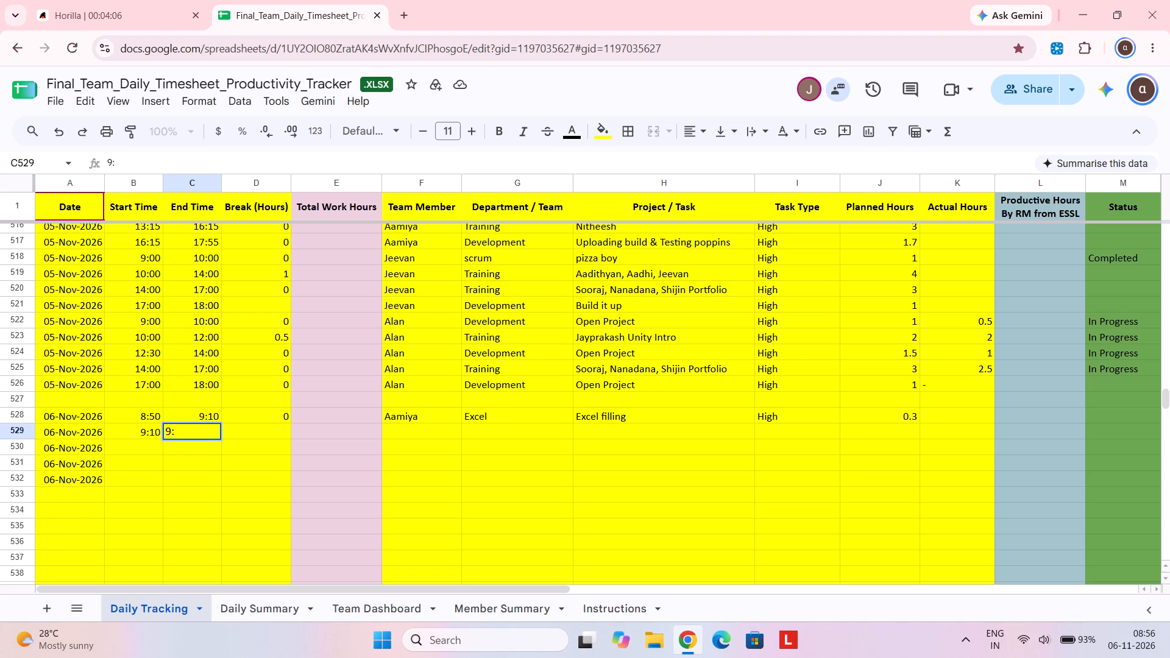
type("25")
key("Right")
key("Down")
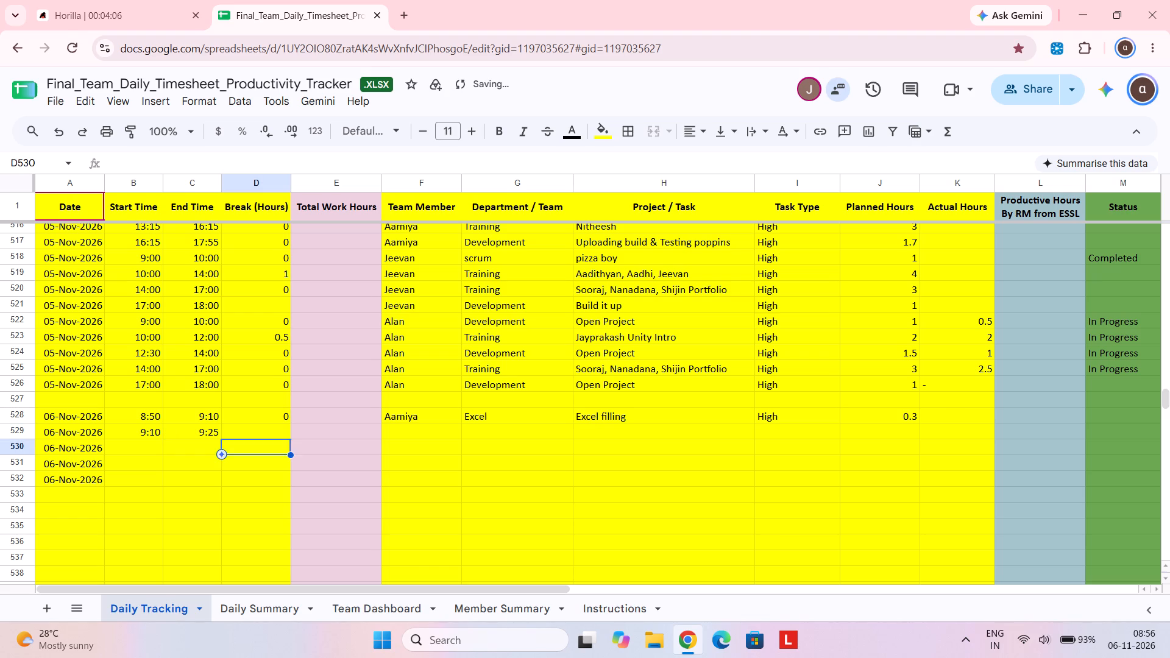
Enter start and end times 9:25 to 12:25 in row 530 and 13:25 to 16:25 in row 532, leaving row 531's times blank.
key("Left")
key("Left")
type("9:25")
key("Right")
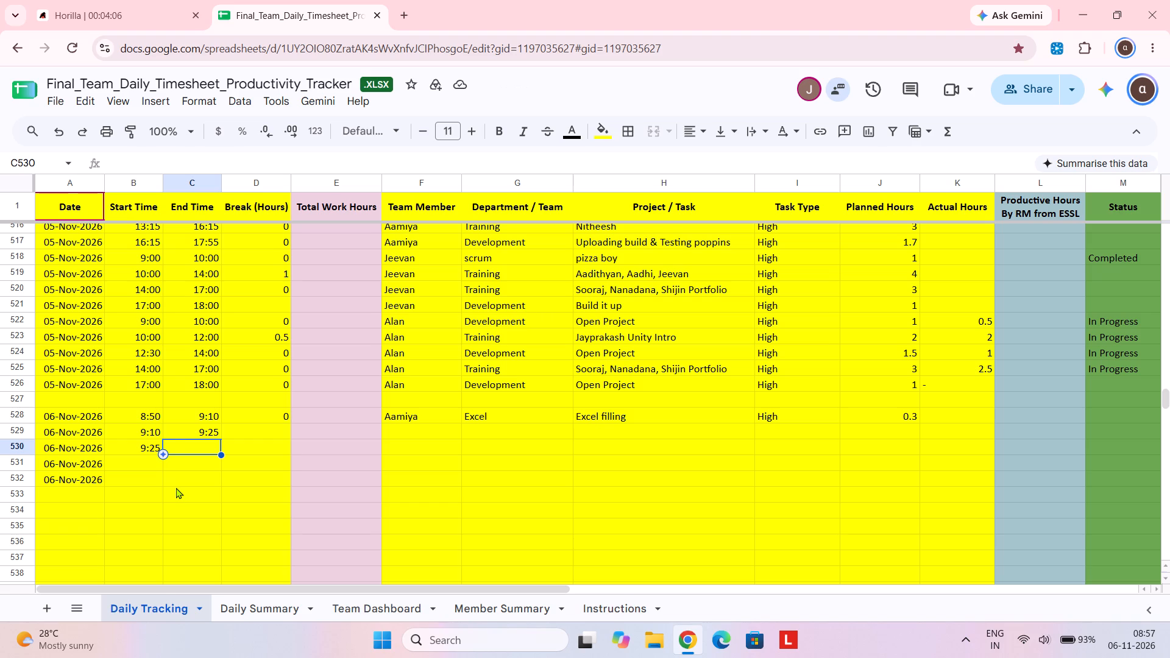
type("12:25")
key("Down")
key("Left")
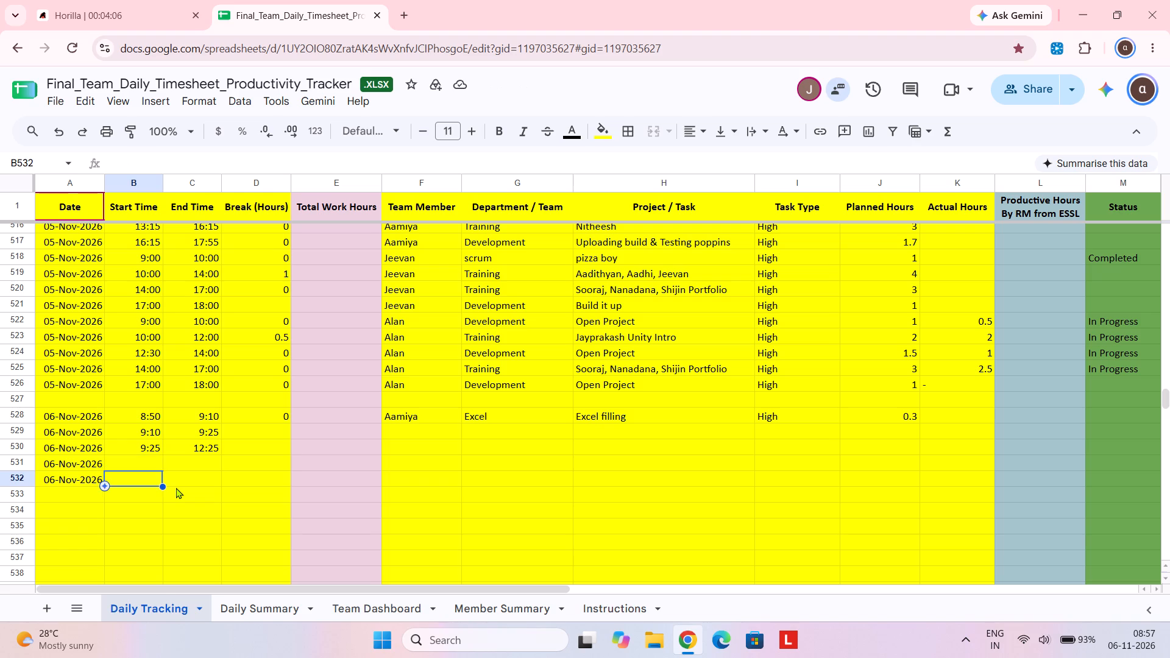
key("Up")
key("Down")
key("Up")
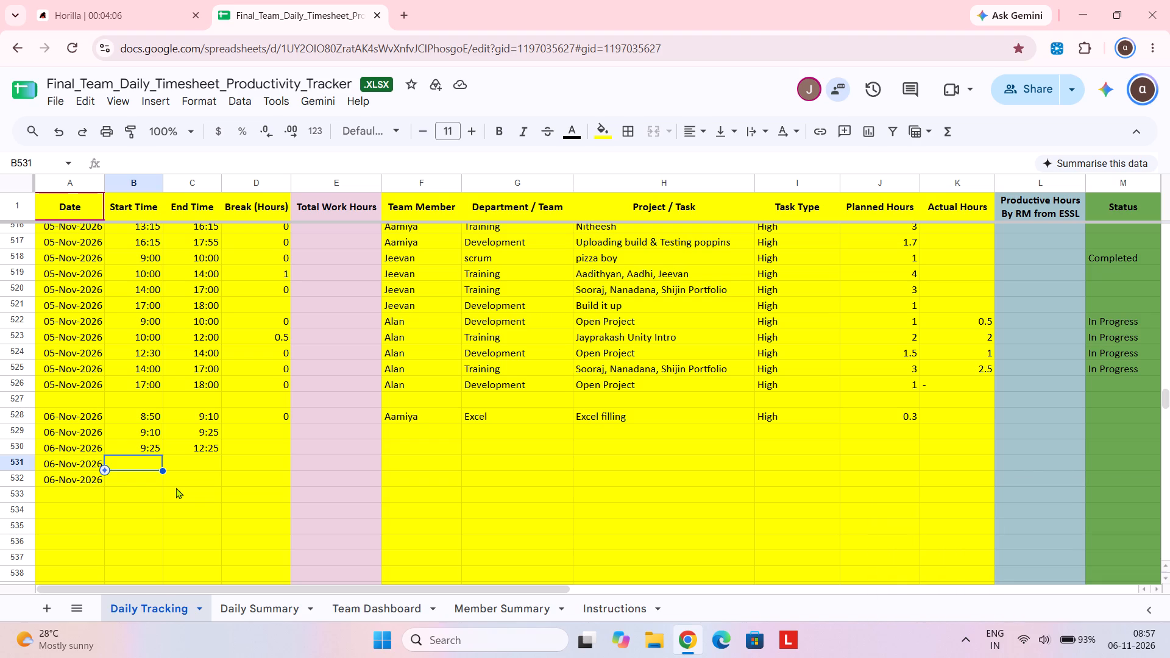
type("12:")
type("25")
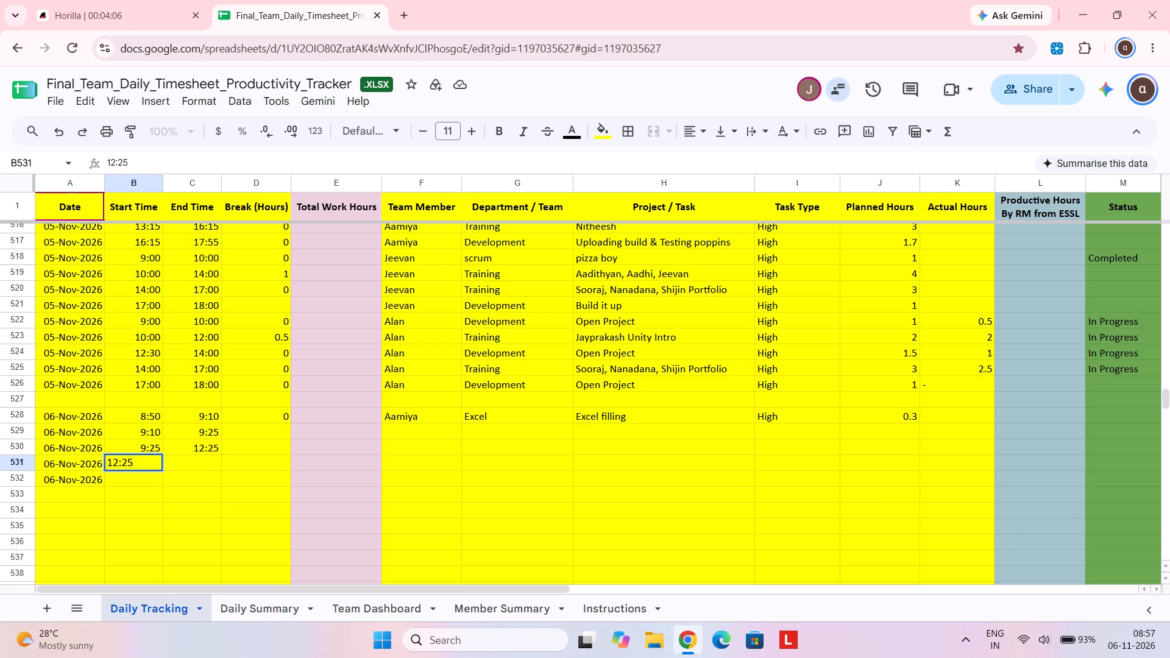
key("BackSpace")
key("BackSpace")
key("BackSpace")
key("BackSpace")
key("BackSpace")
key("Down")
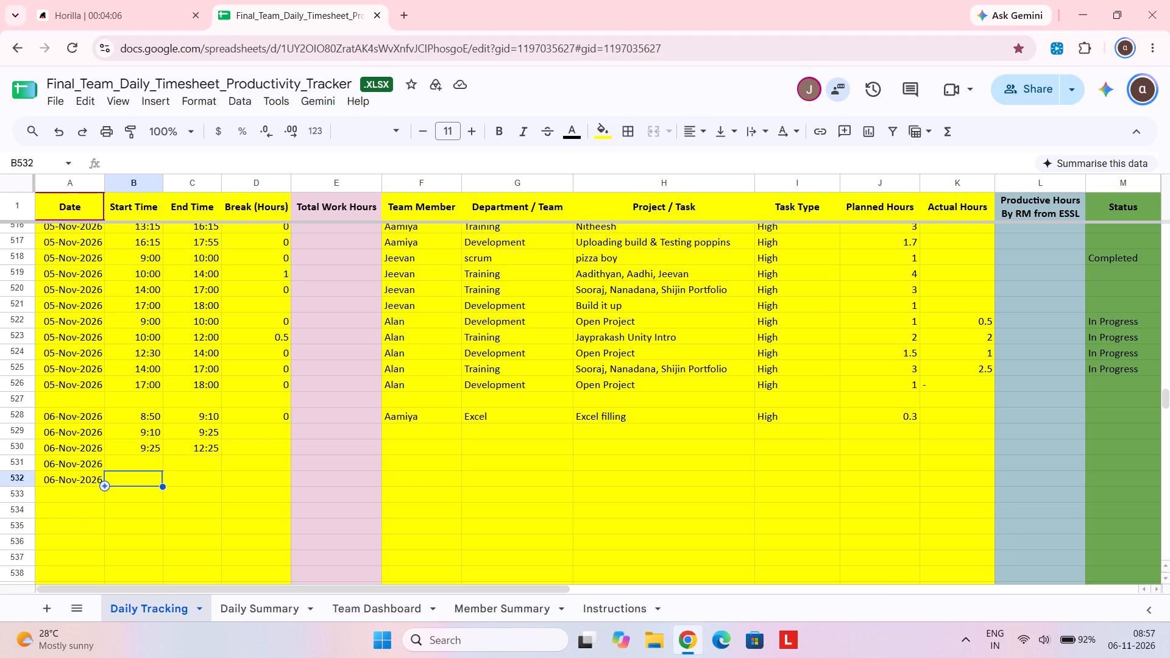
Enter start time 13:25 and end time 16:25 in row 532 of the daily tracking sheet.
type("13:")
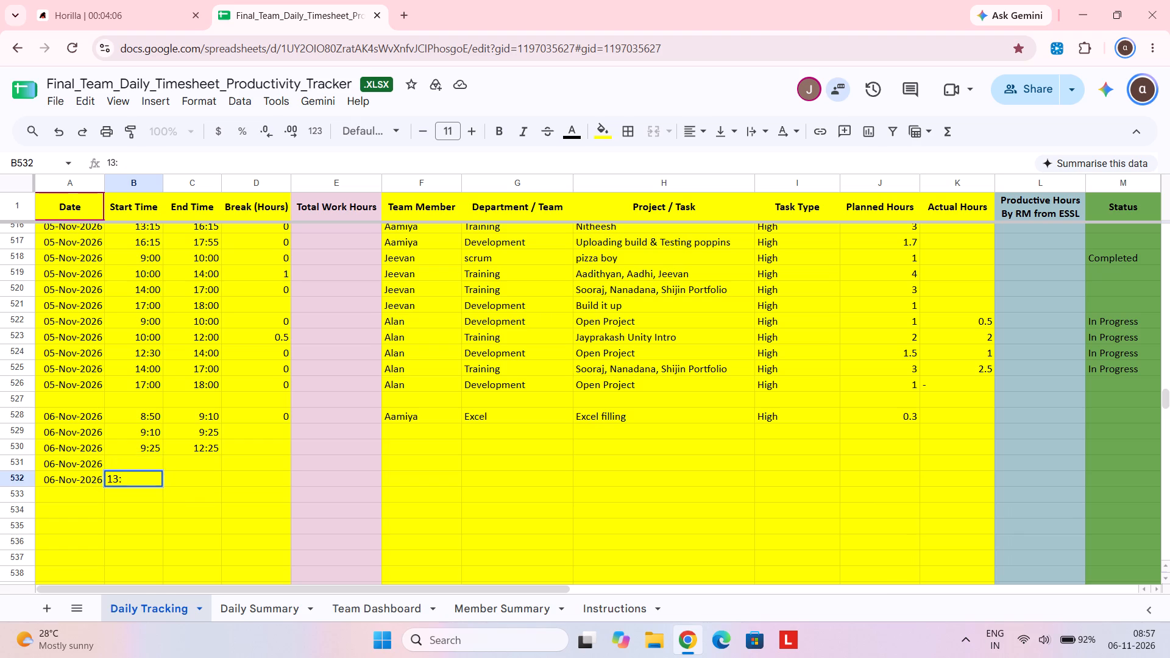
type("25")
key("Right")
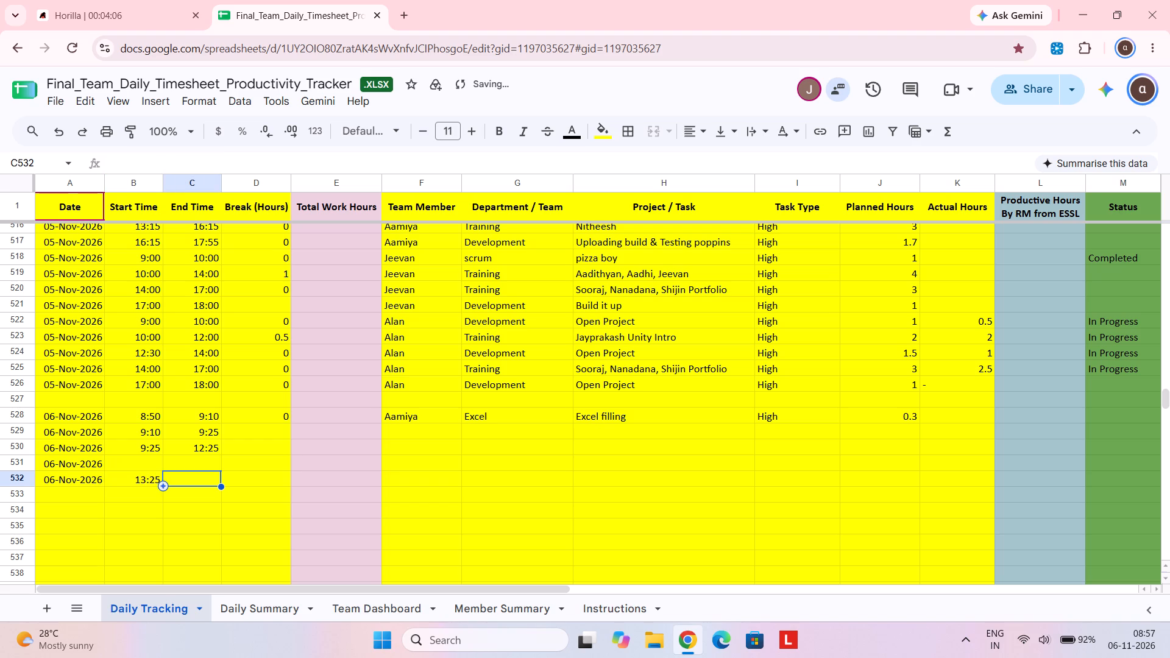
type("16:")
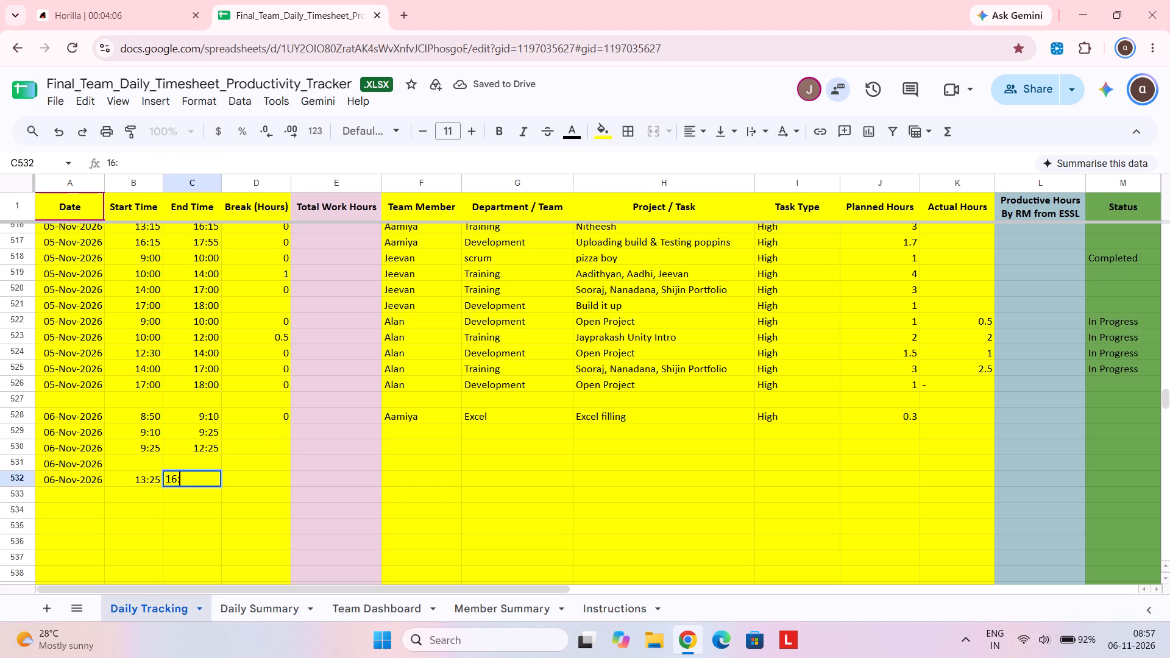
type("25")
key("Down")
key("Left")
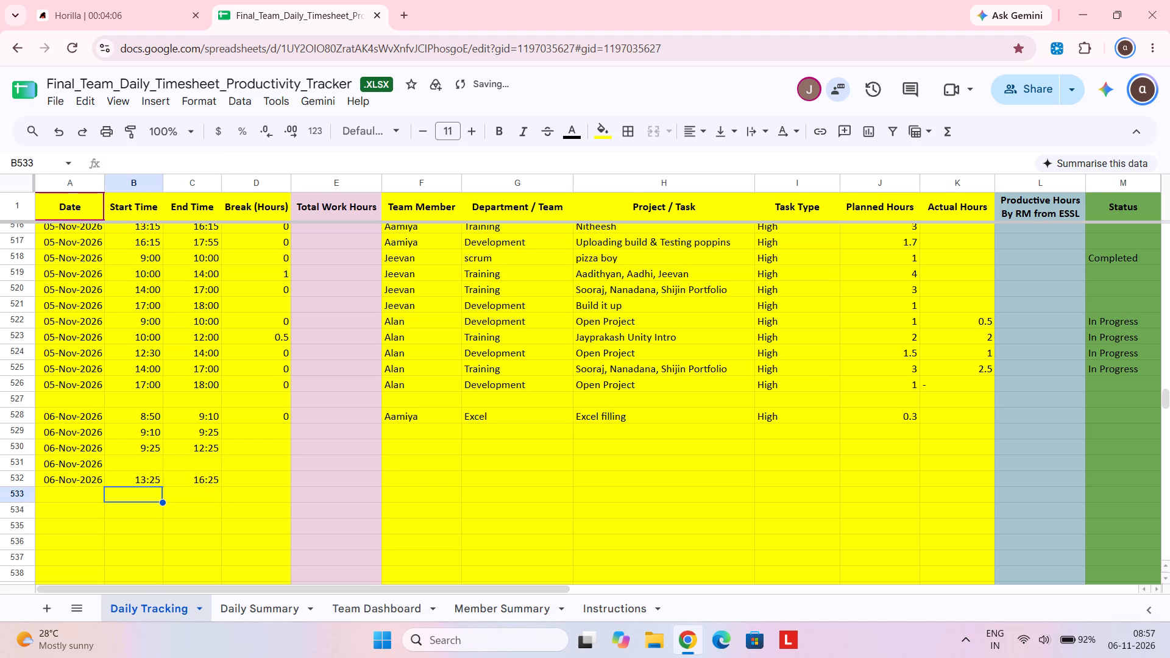
Copy the four 06-Nov-2026 dates in A529 to A532 into the Date cells A533 to A536.
left_click_drag(87, 429, 86, 491)
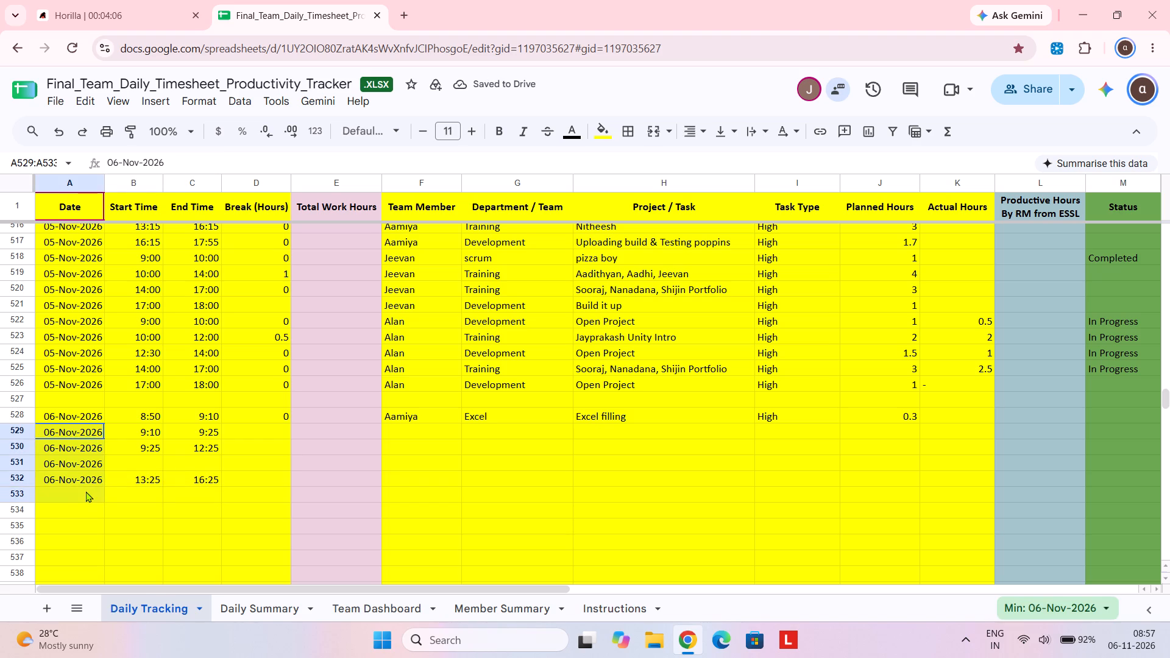
left_click_drag(86, 491, 87, 482)
key("ctrl+c")
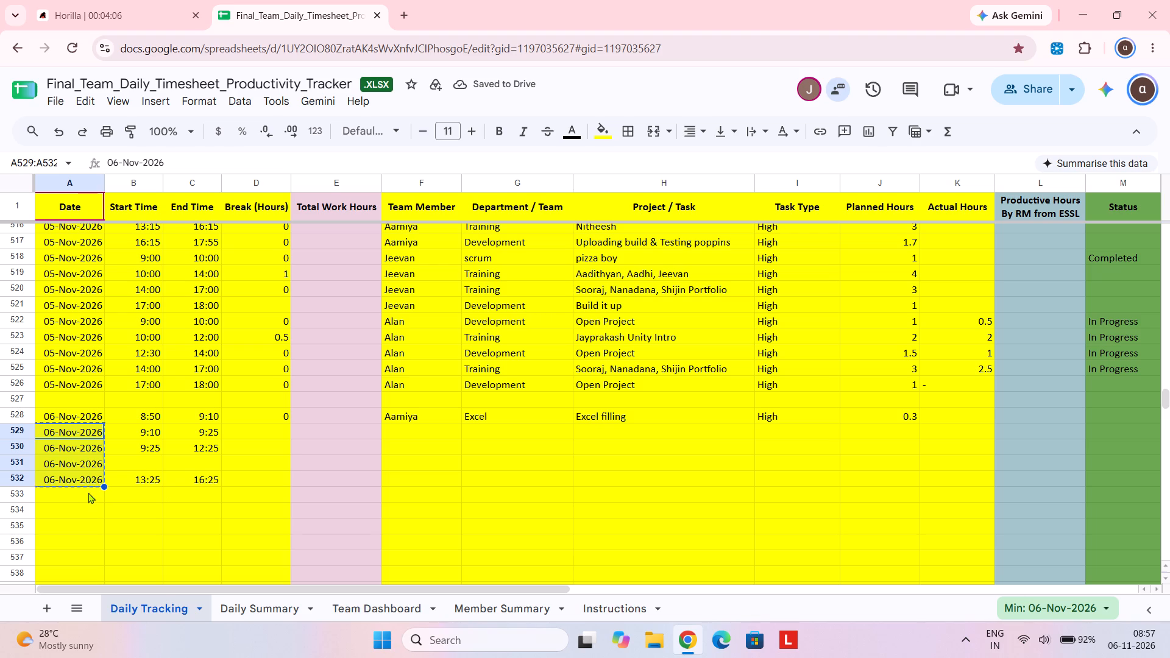
left_click(89, 495)
key("ctrl+v")
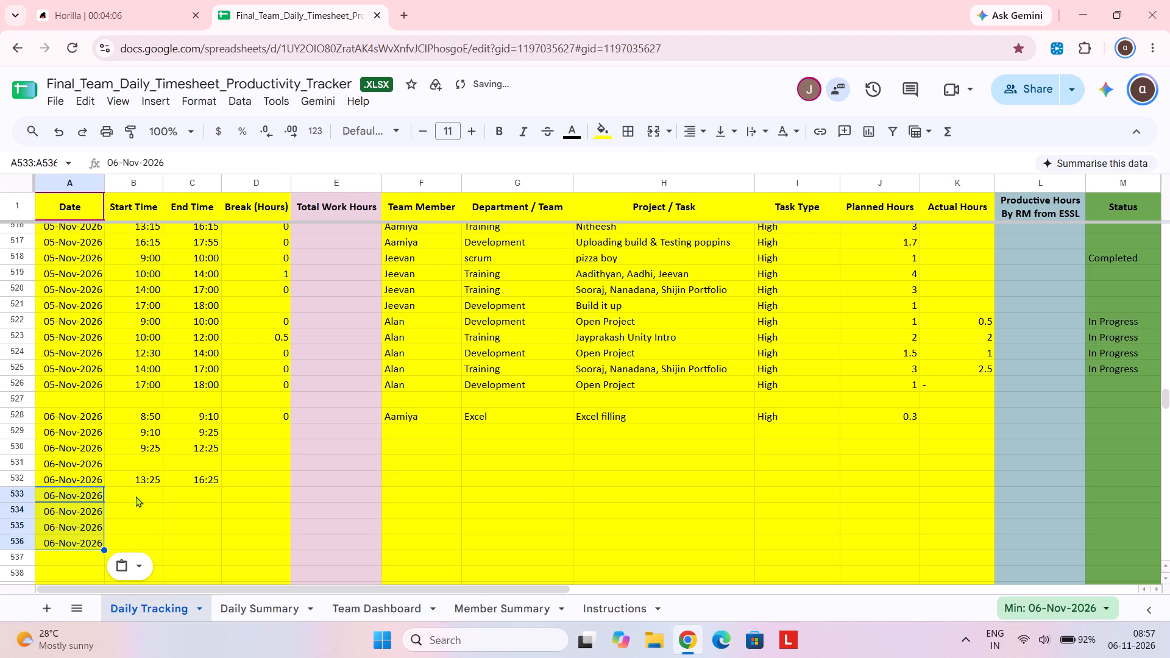
Enter start time 16:25 and end time 18:00 in row 533.
left_click(136, 496)
type("16")
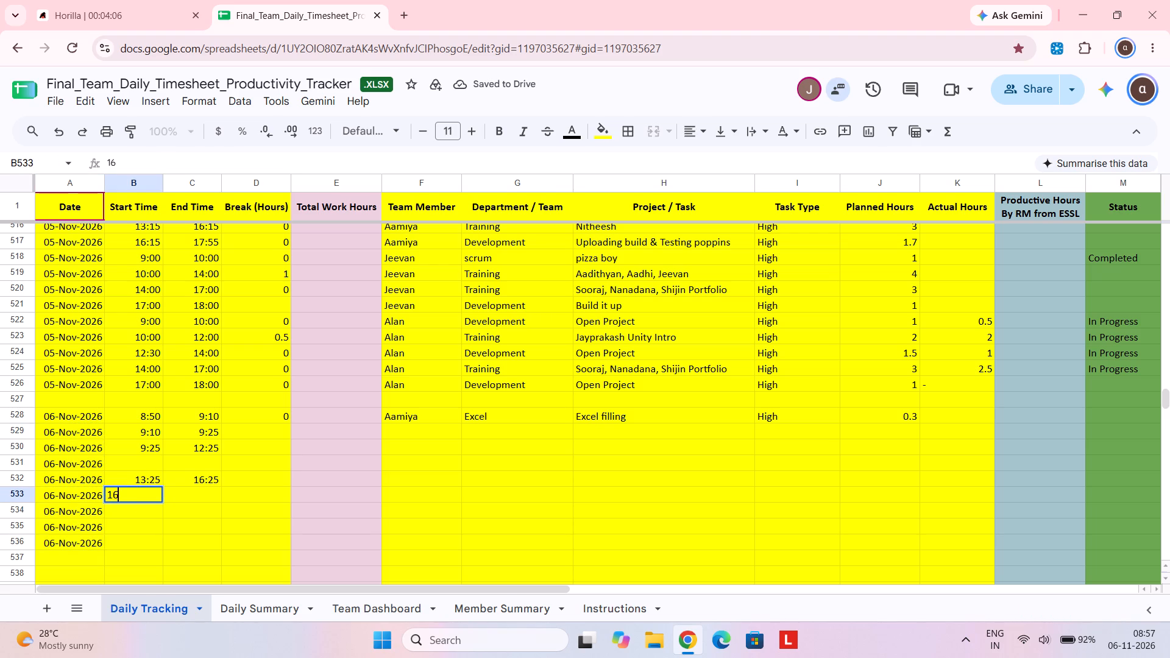
type(":25")
key("Right")
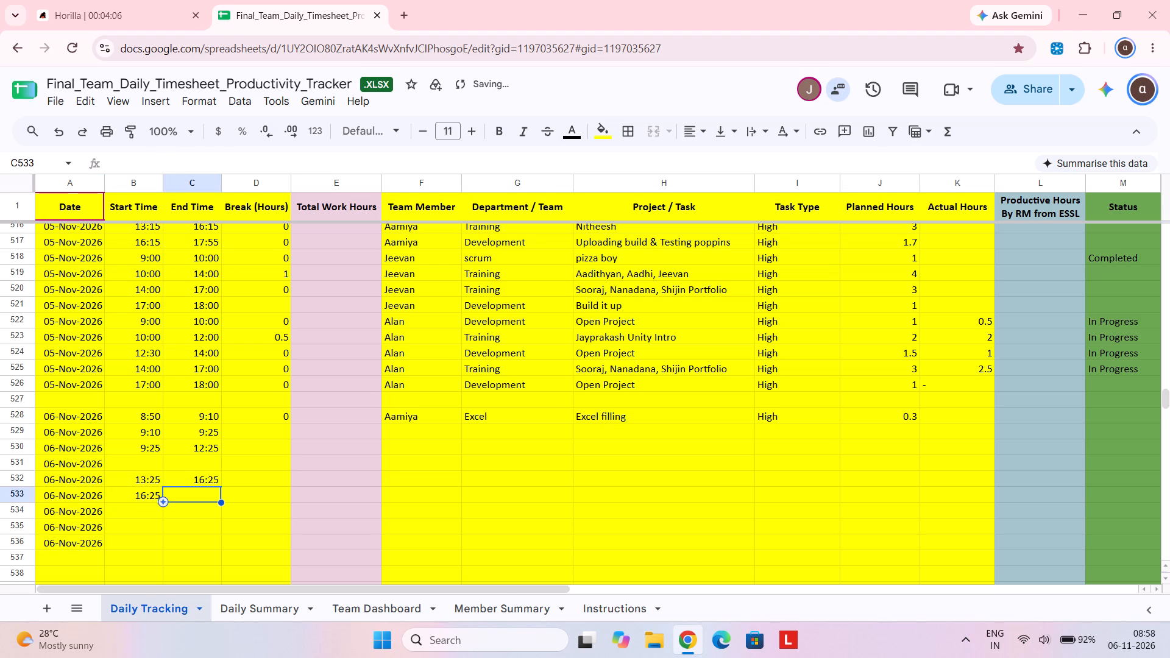
type("18:00")
key("Right")
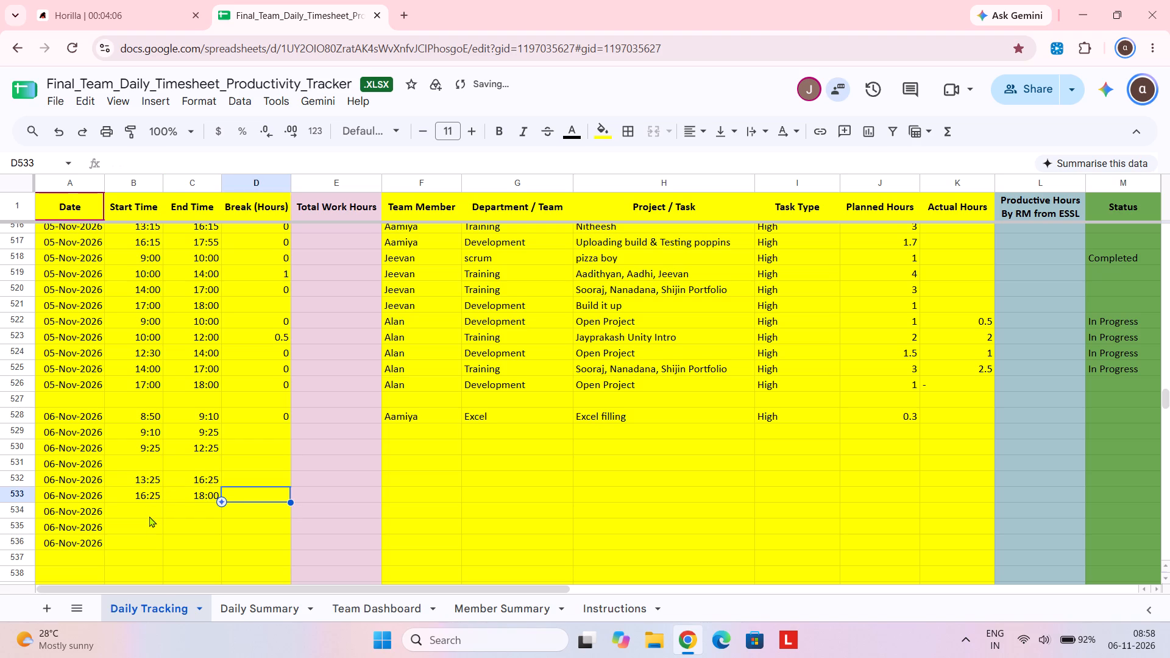
Enter start time 8:50 and team member Jeevan in row 534.
scroll(149, 516, "down", 1)
left_click(209, 511)
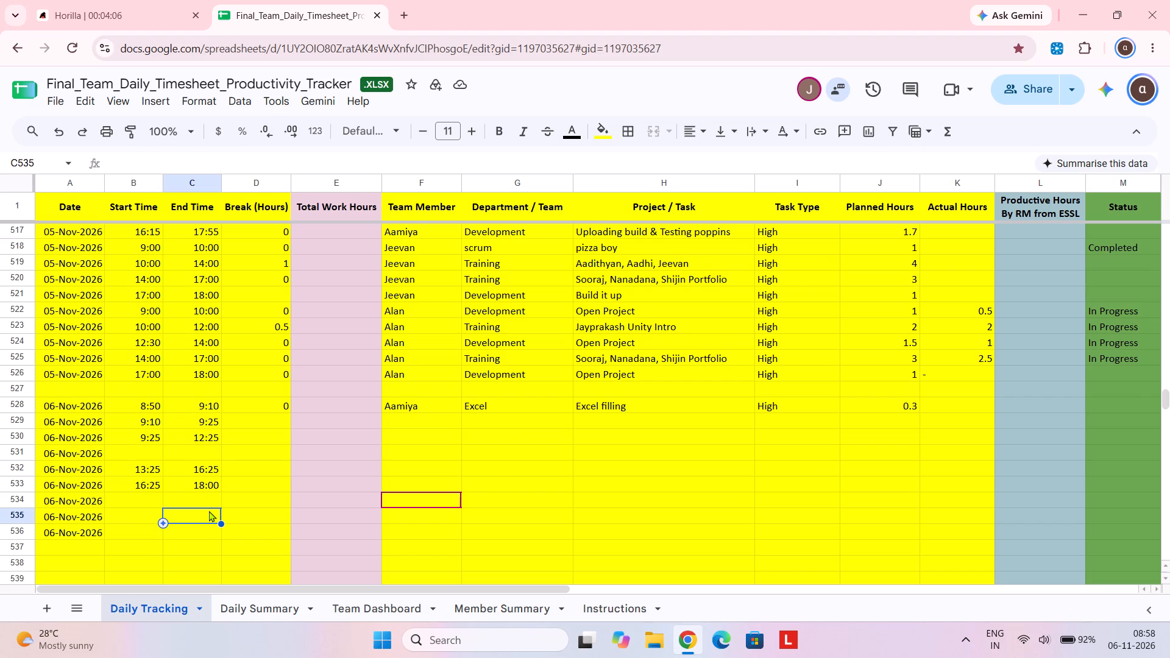
left_click(147, 500)
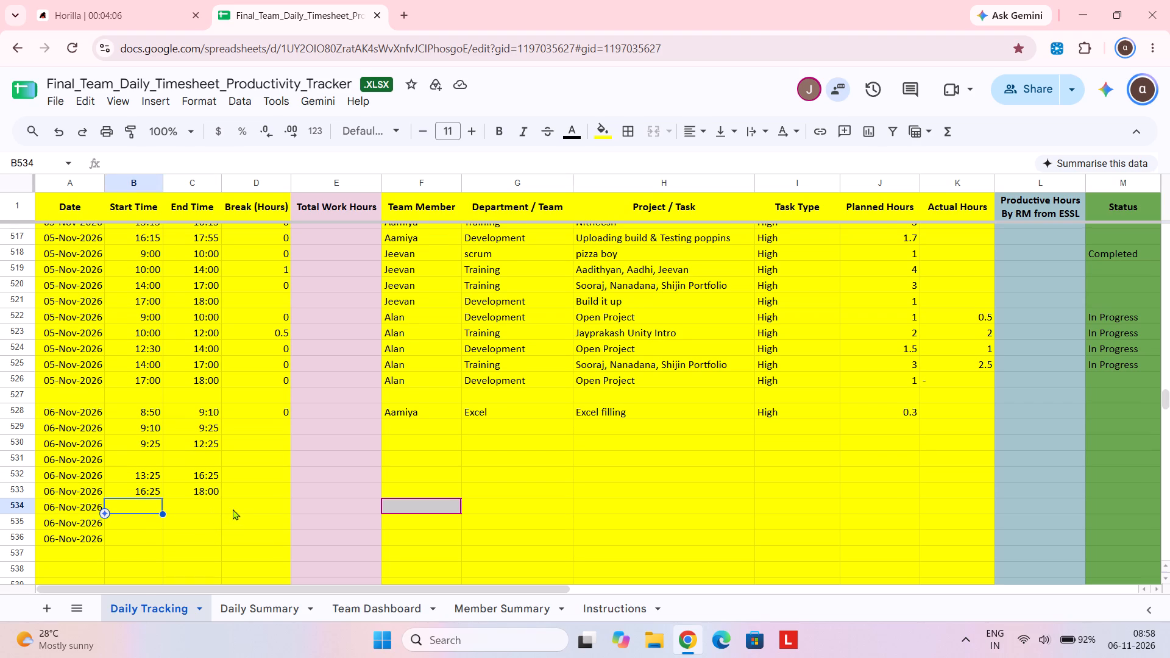
type("8:50")
key("Right")
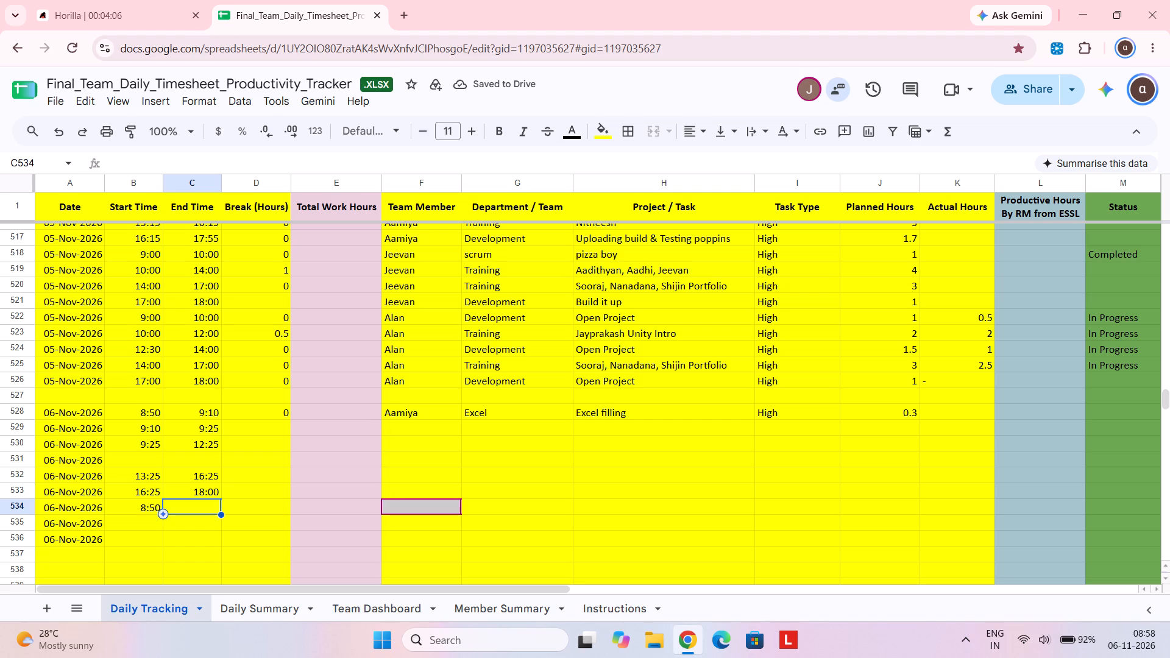
key("Right")
key("Right")
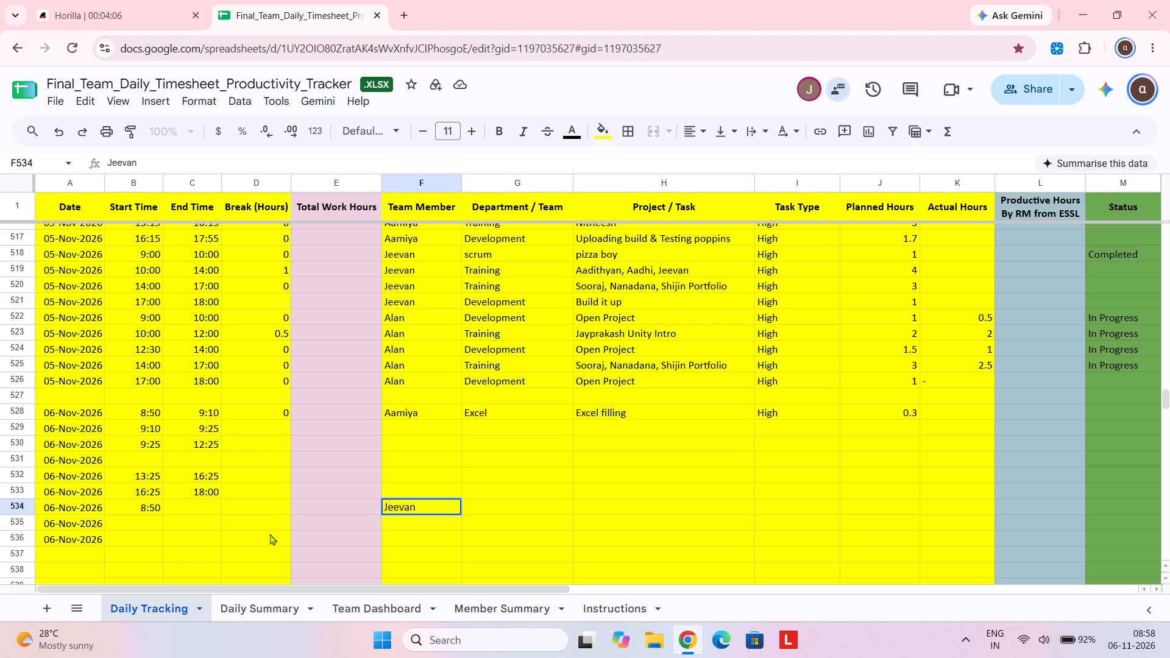
left_click(270, 536)
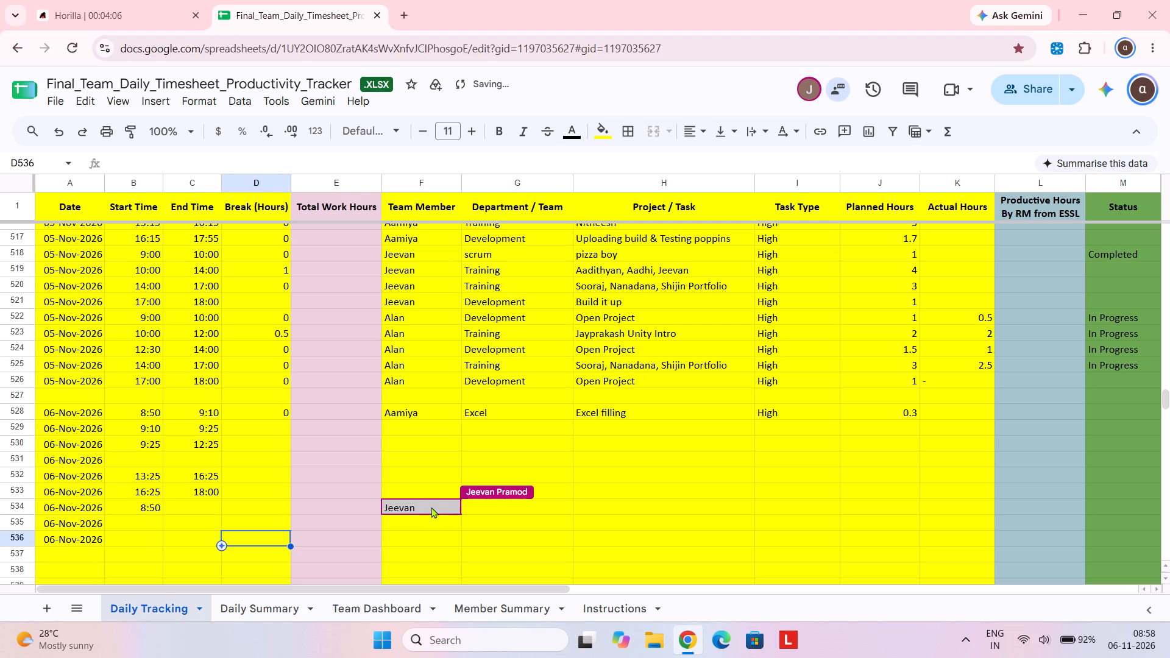
left_click(298, 461)
Enter a break of 0 hours in rows 529, 530, 532 and 533, leaving row 531's break cell empty.
left_click(260, 427)
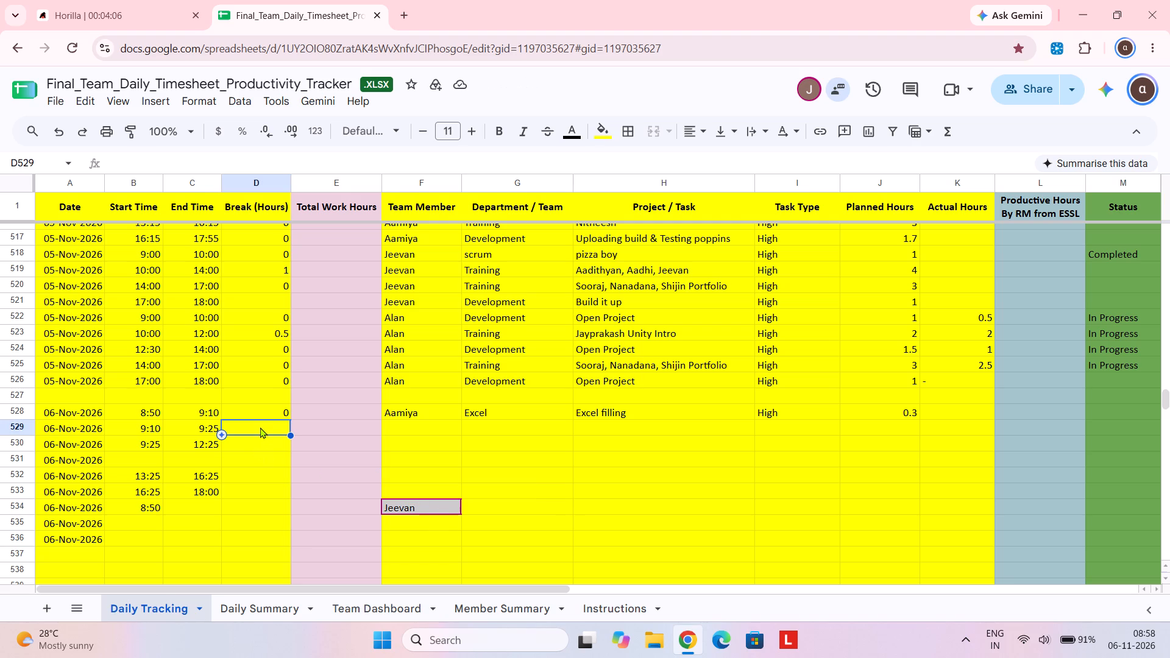
key("0")
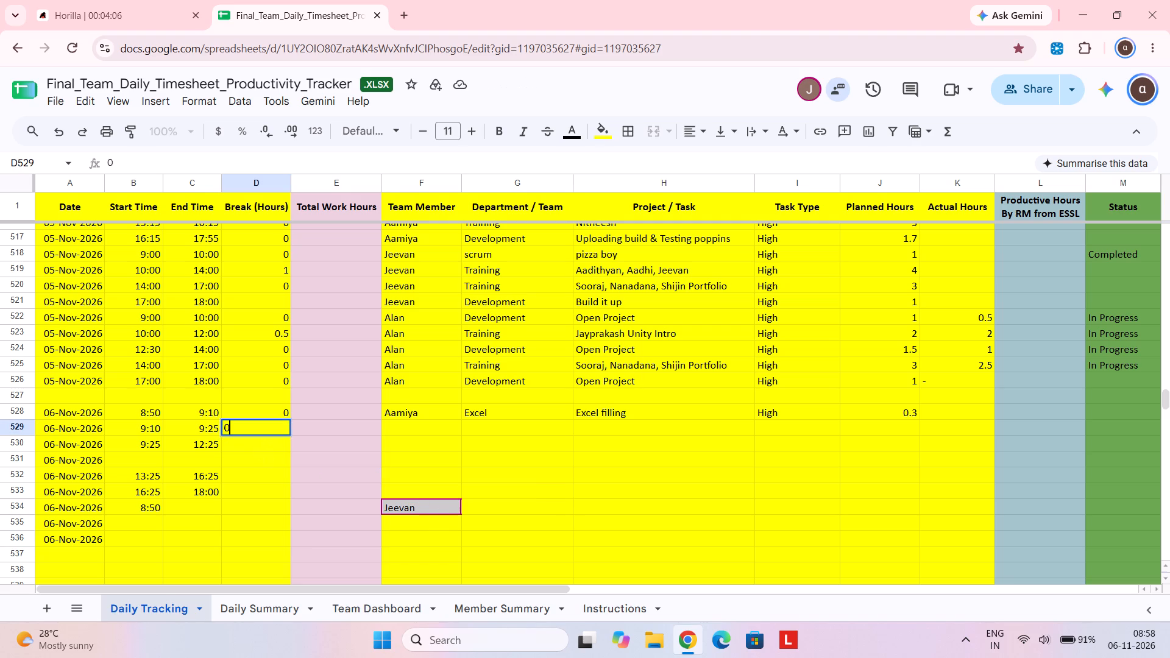
key("Down")
key("0")
key("Down")
key("0")
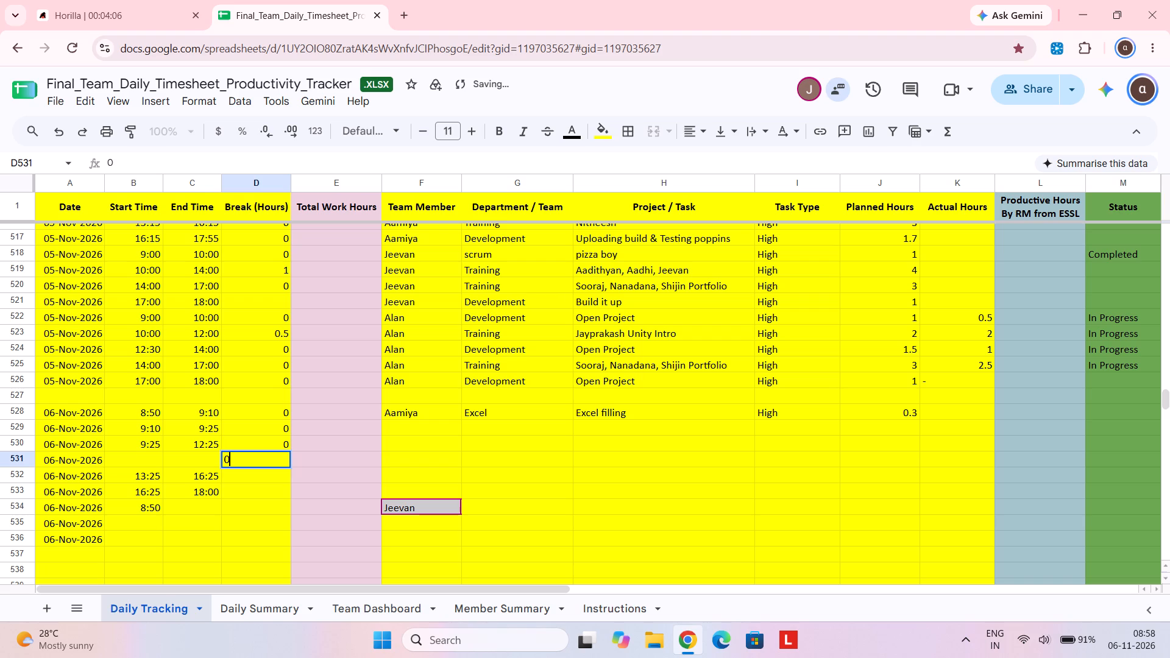
key("BackSpace")
key("Down")
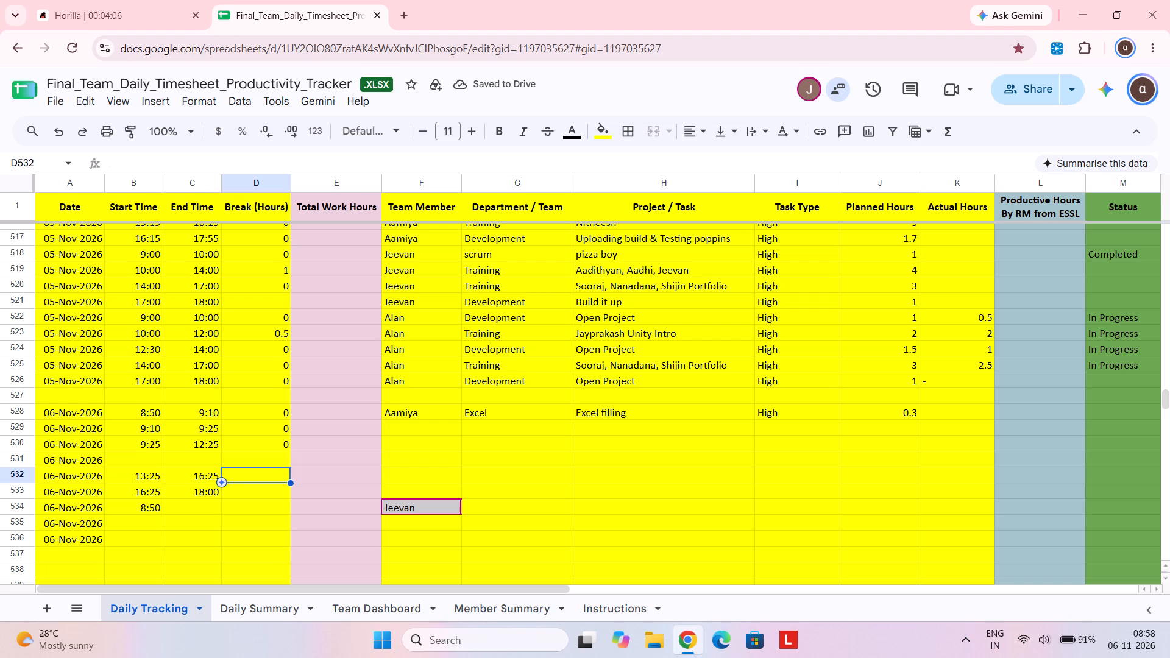
key("0")
key("Down")
key("0")
Enter Aamiya as the team member in rows 529, 530, 532 and 533, skipping row 531.
key("Right")
key("Right")
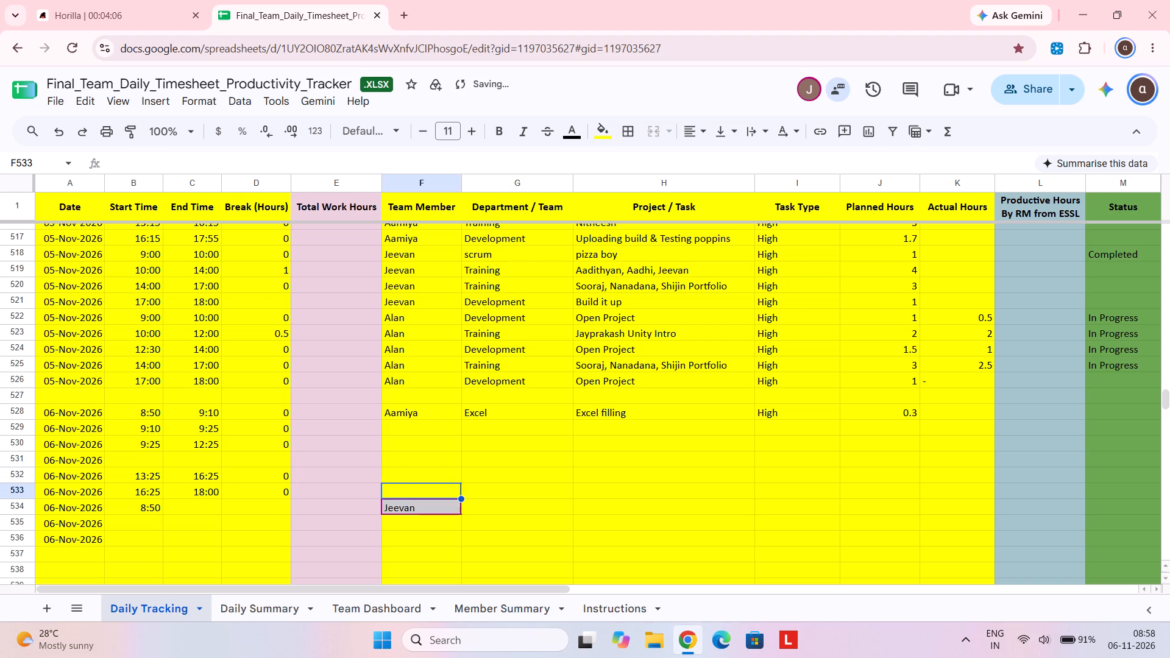
key("Up")
key("Up")
key("Up")
key("Up")
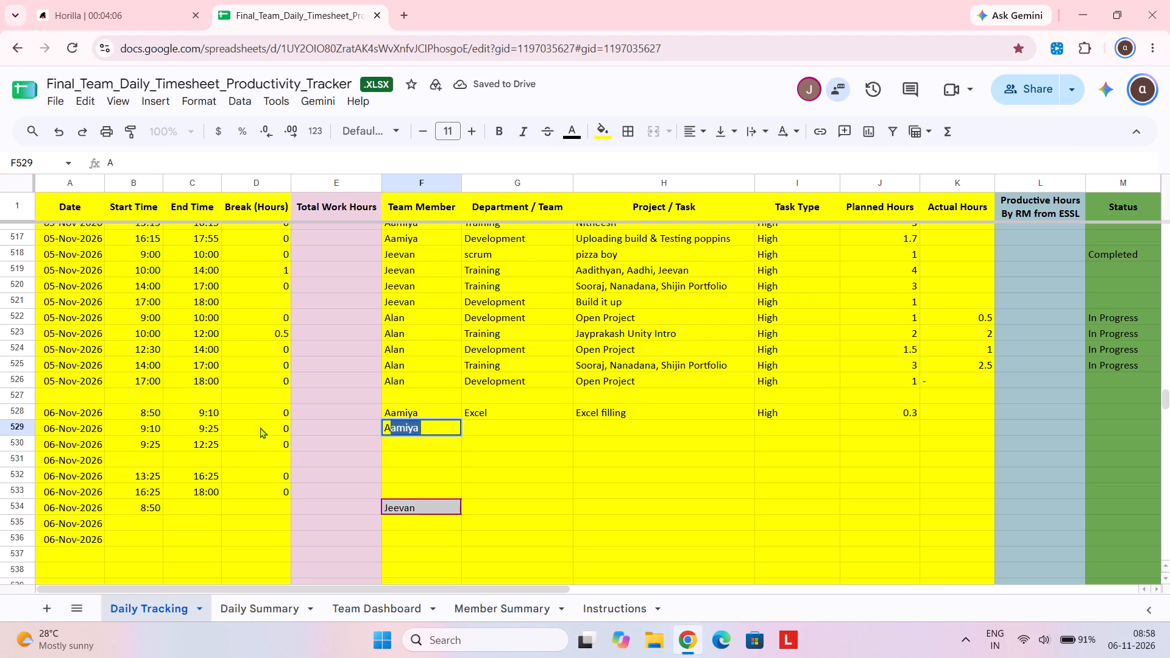
key("Tab")
key("Down")
key("Left")
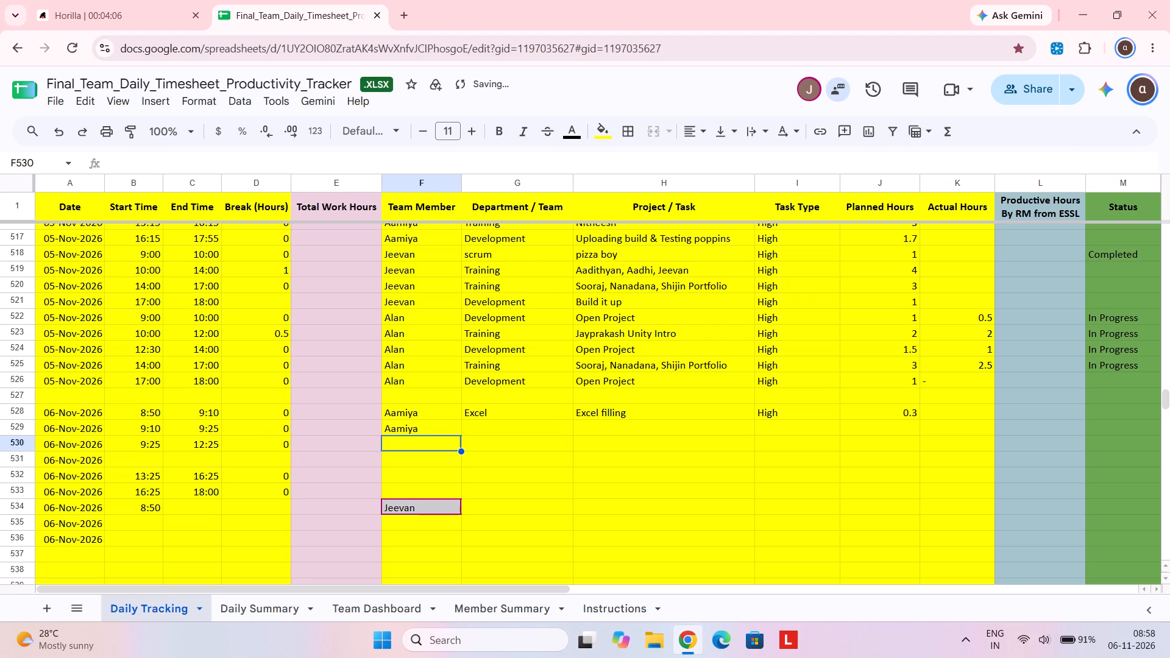
key("Tab")
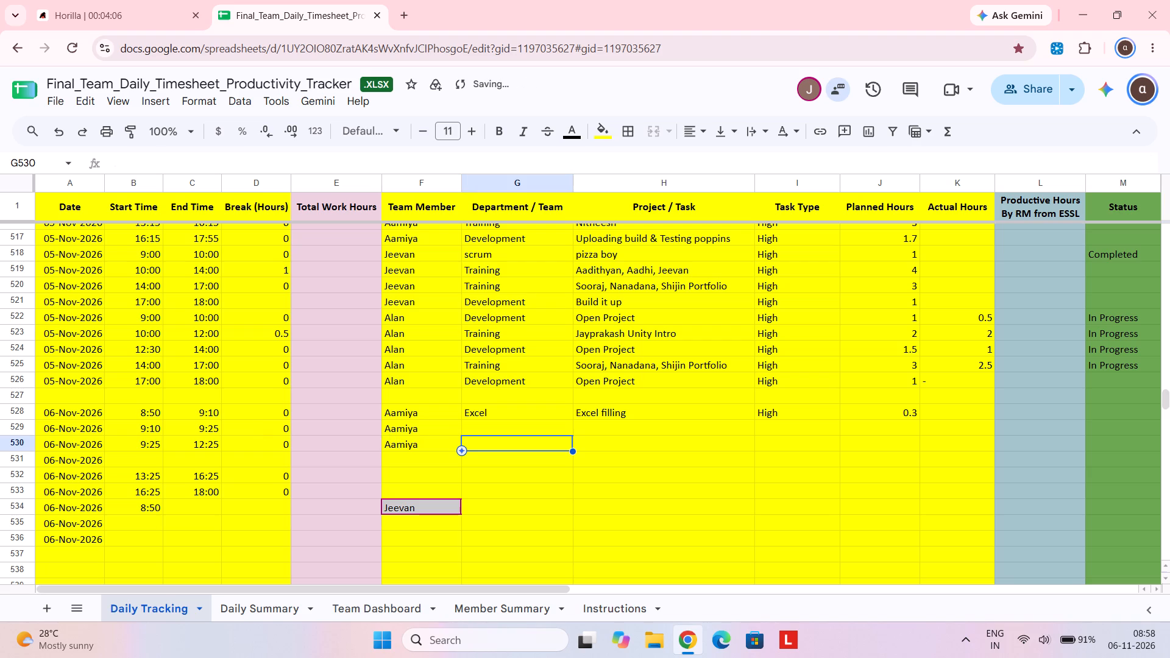
key("Down")
key("Left")
key("Down")
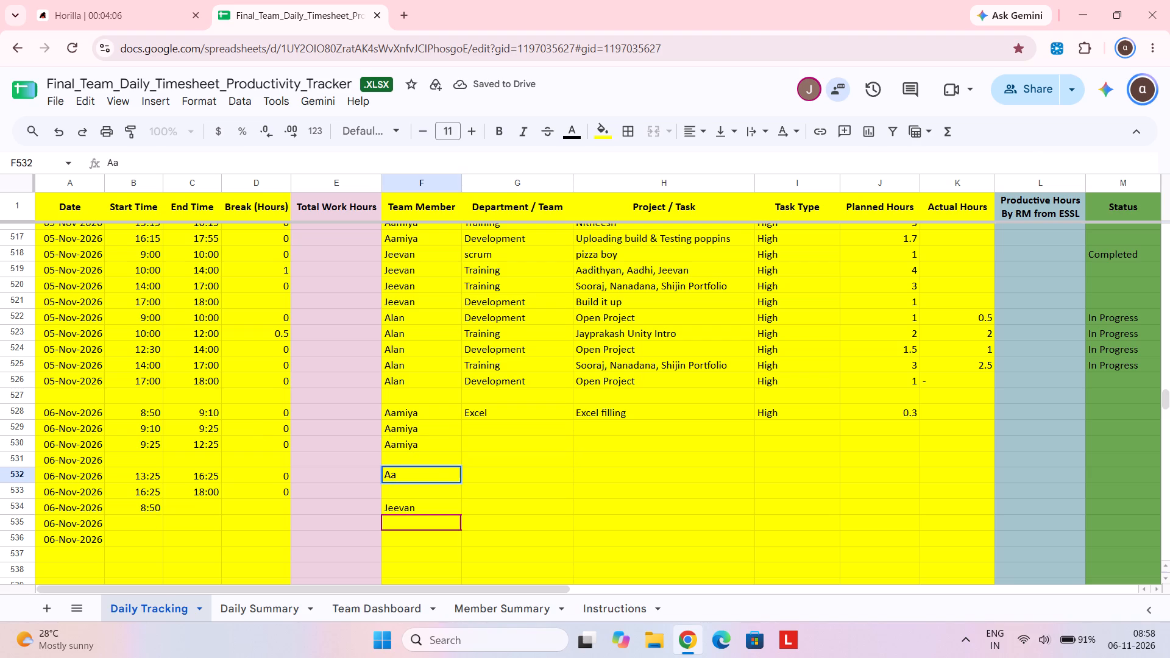
type("miya")
key("Down")
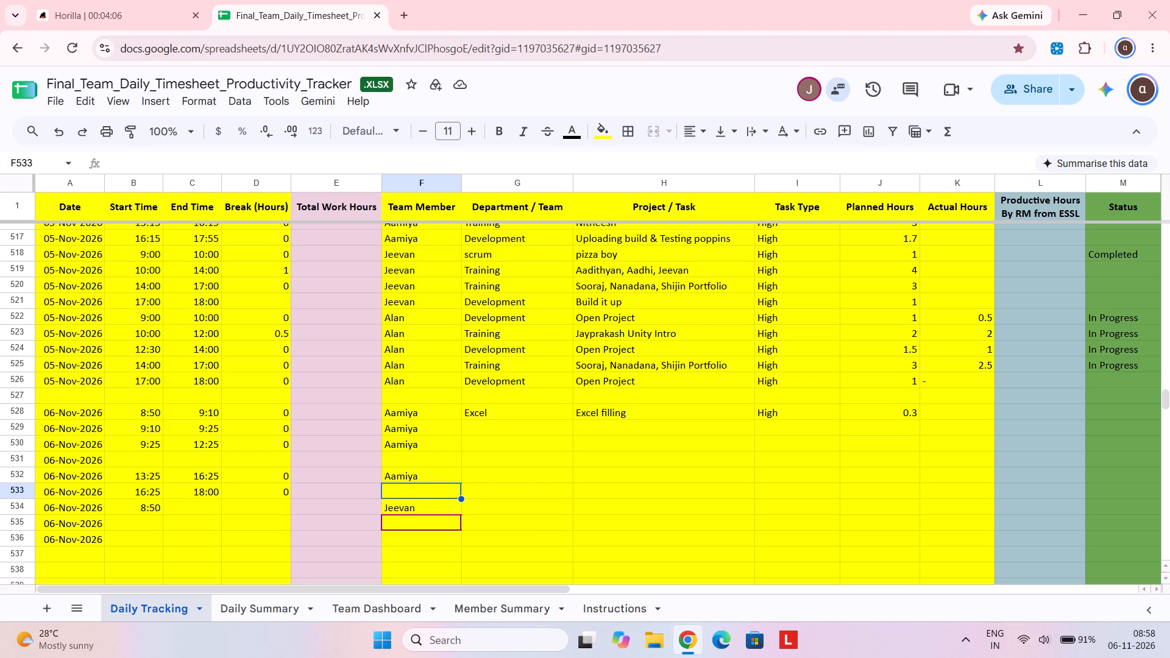
key("Tab")
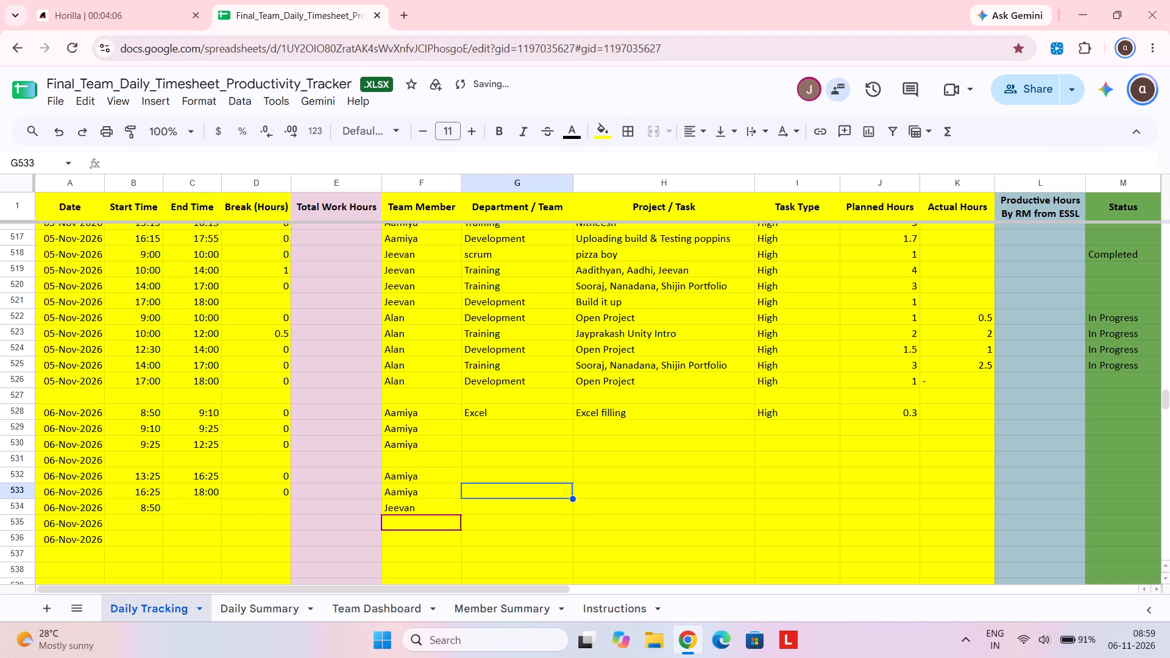
Fill row 529 with department Training, project/task LMS and task type High.
key("Up")
key("Up")
key("Up")
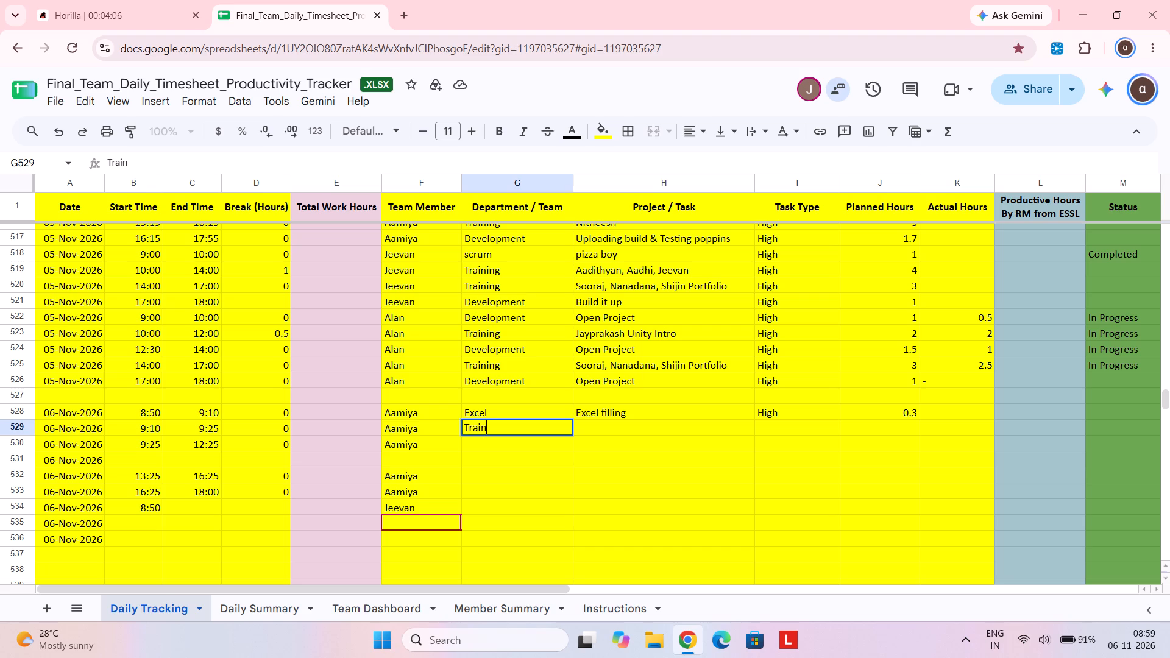
key("Right")
type("LMS")
key("space")
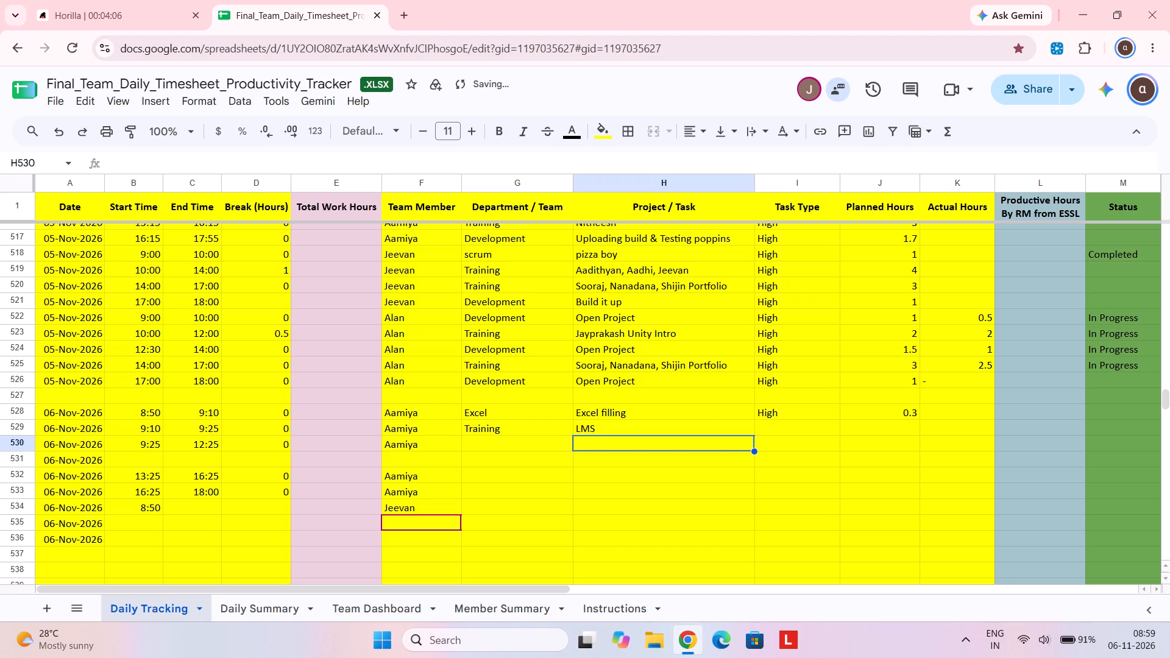
key("Right")
key("Down")
key("Up")
key("Up")
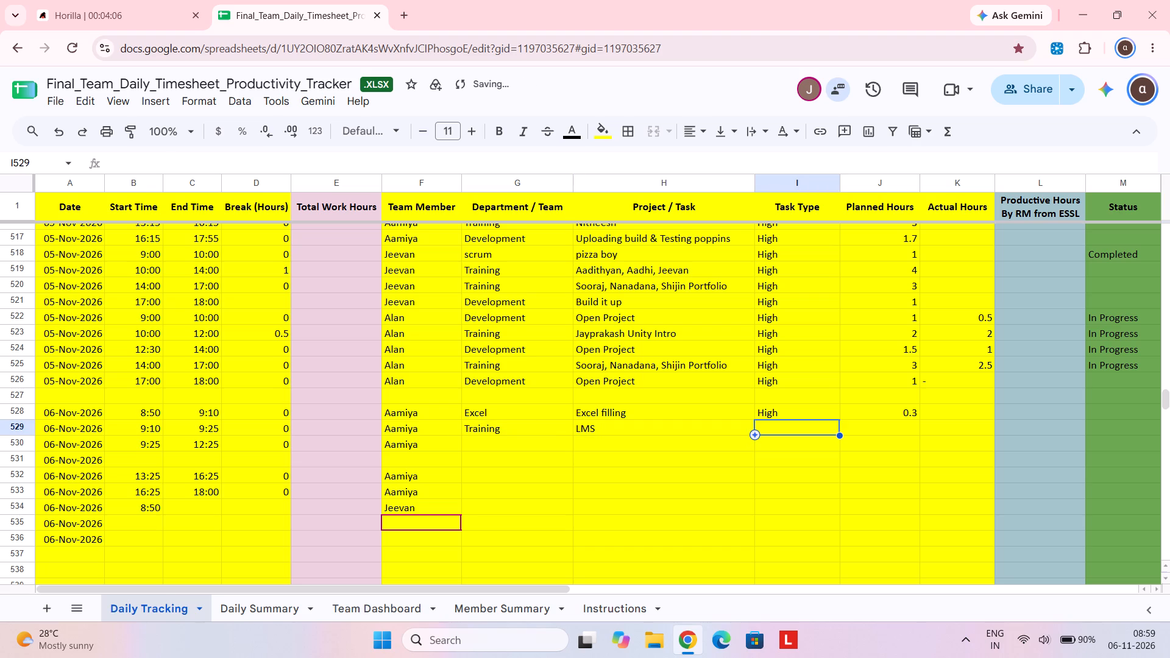
key("Left")
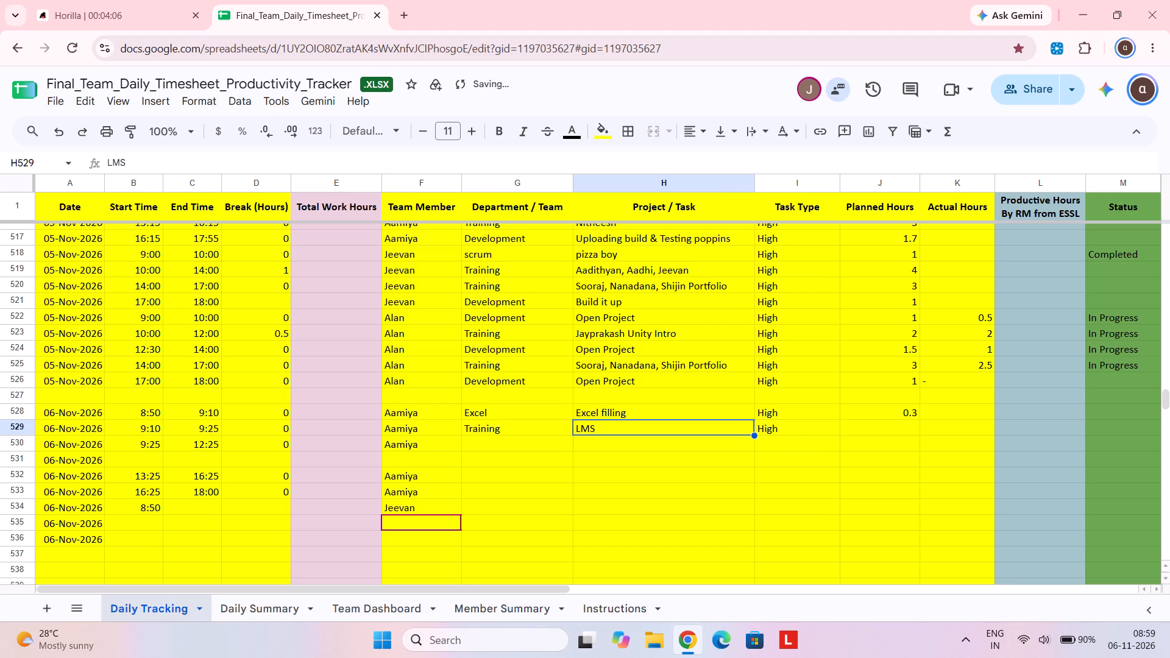
Extend row 529's project/task text to "LMS / Assessment Mark Adding to sheet".
double_click(619, 424)
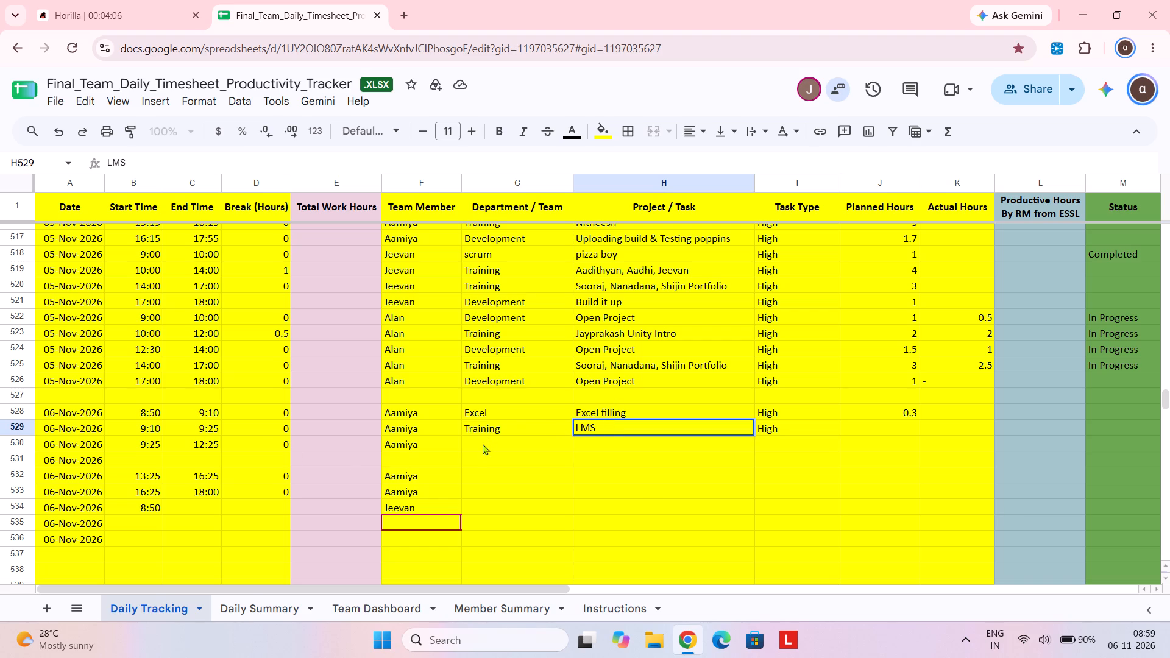
left_click(483, 444)
double_click(631, 429)
type("/")
key("space")
type("ssessment")
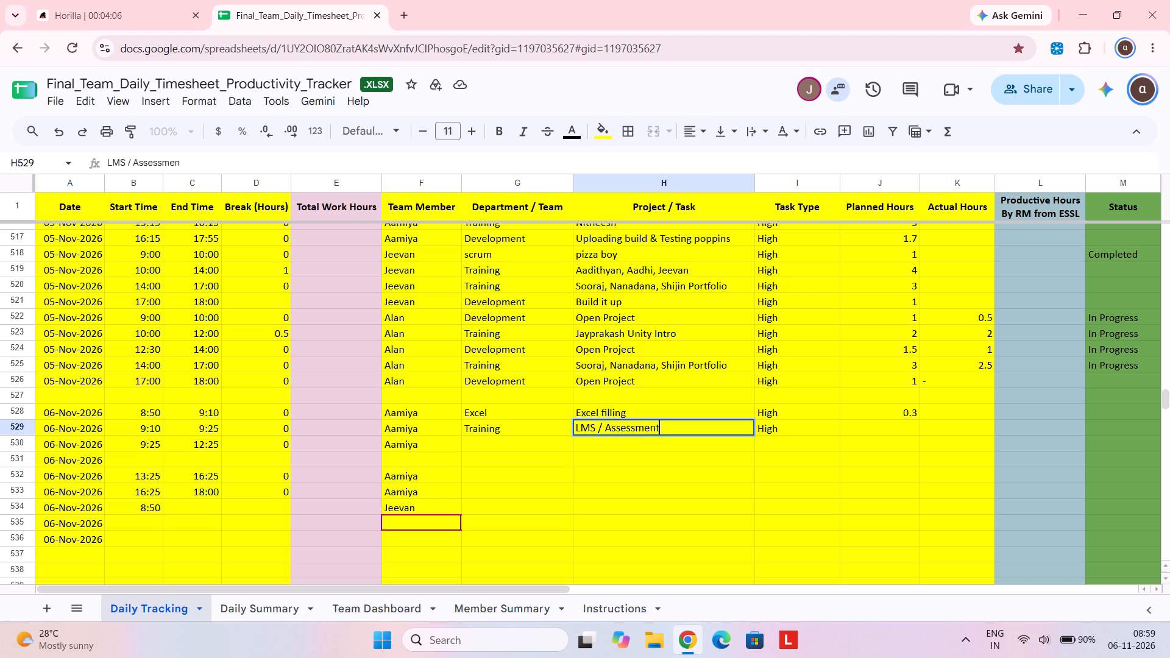
key("space")
type("dd")
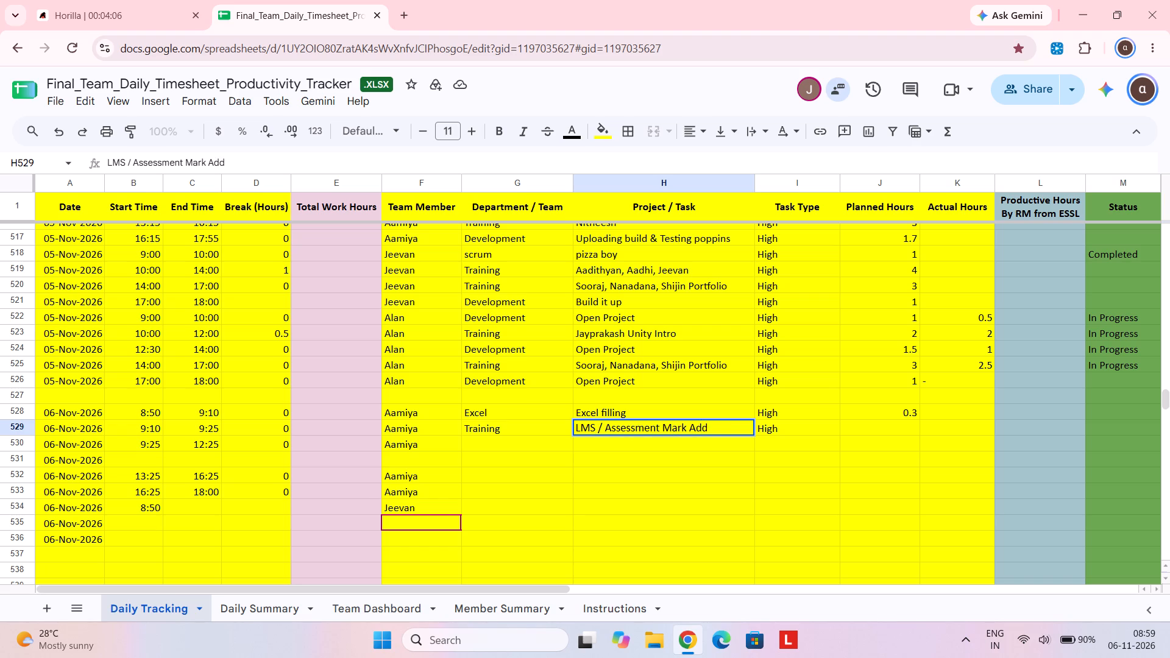
type("ing")
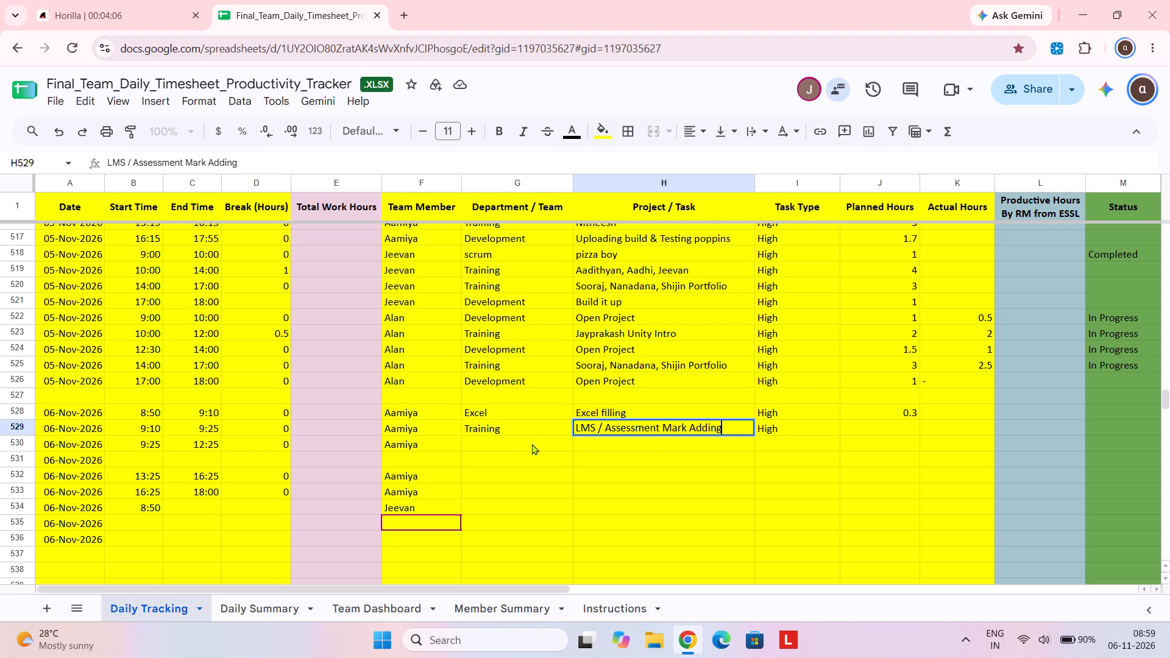
left_click(531, 444)
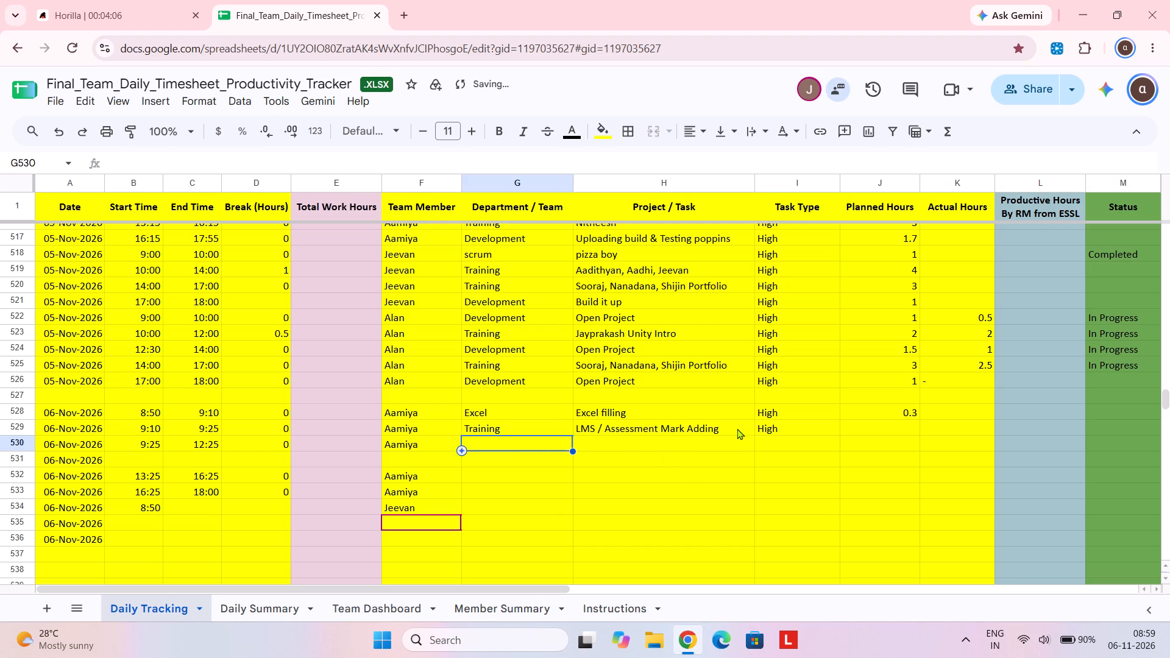
double_click(737, 429)
key("space")
type("to sheet")
left_click(656, 465)
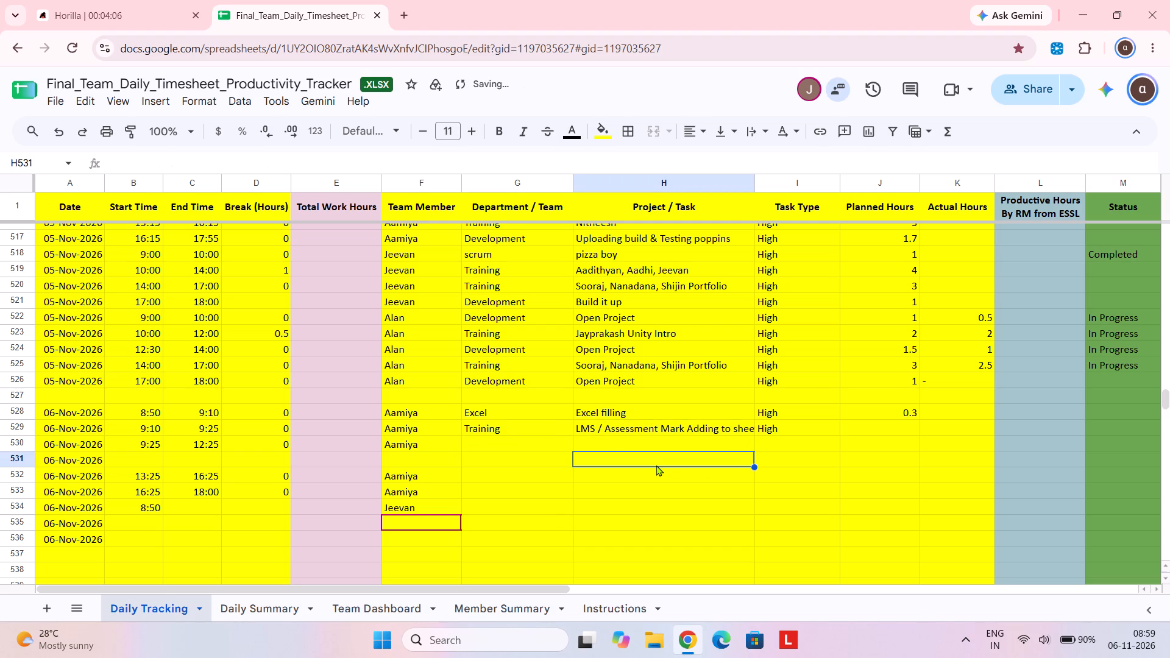
Enter the department as Training in rows 530 and 532 and Development in row 533.
left_click(511, 444)
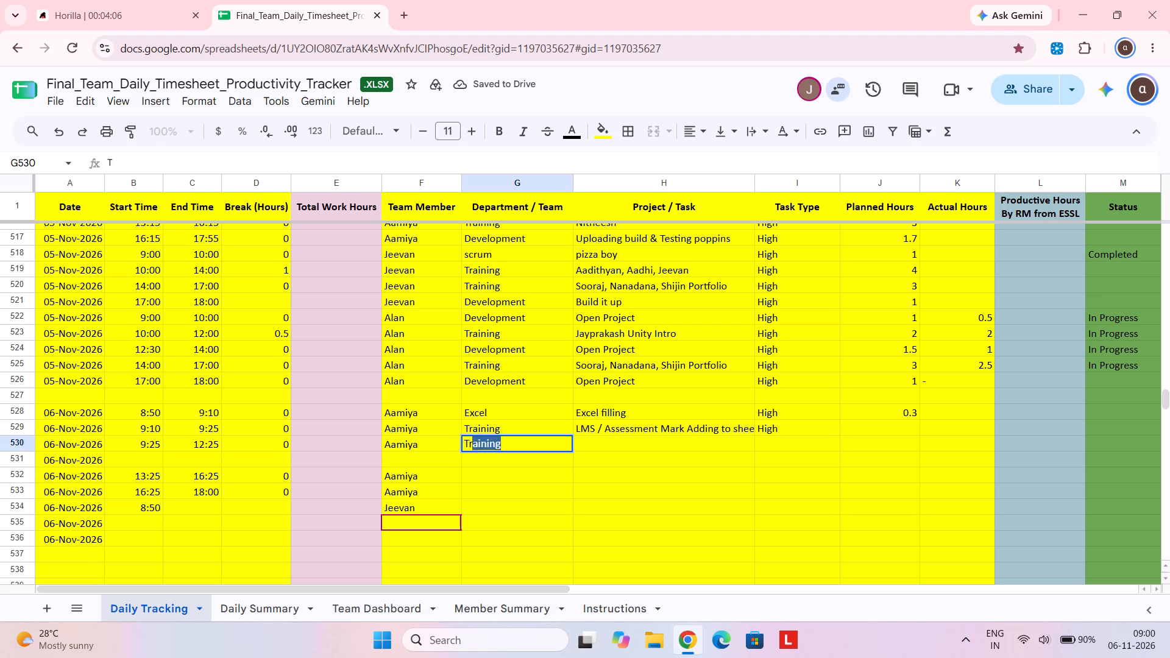
key("Tab")
key("Down")
key("Down")
key("Left")
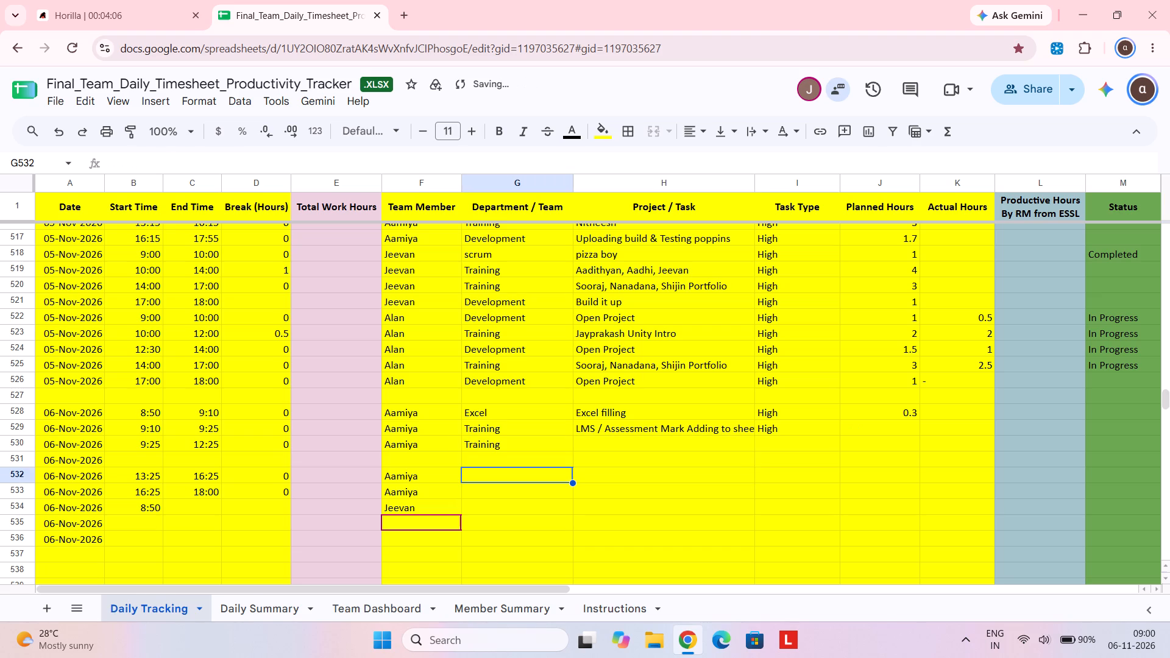
type("ining")
key("Down")
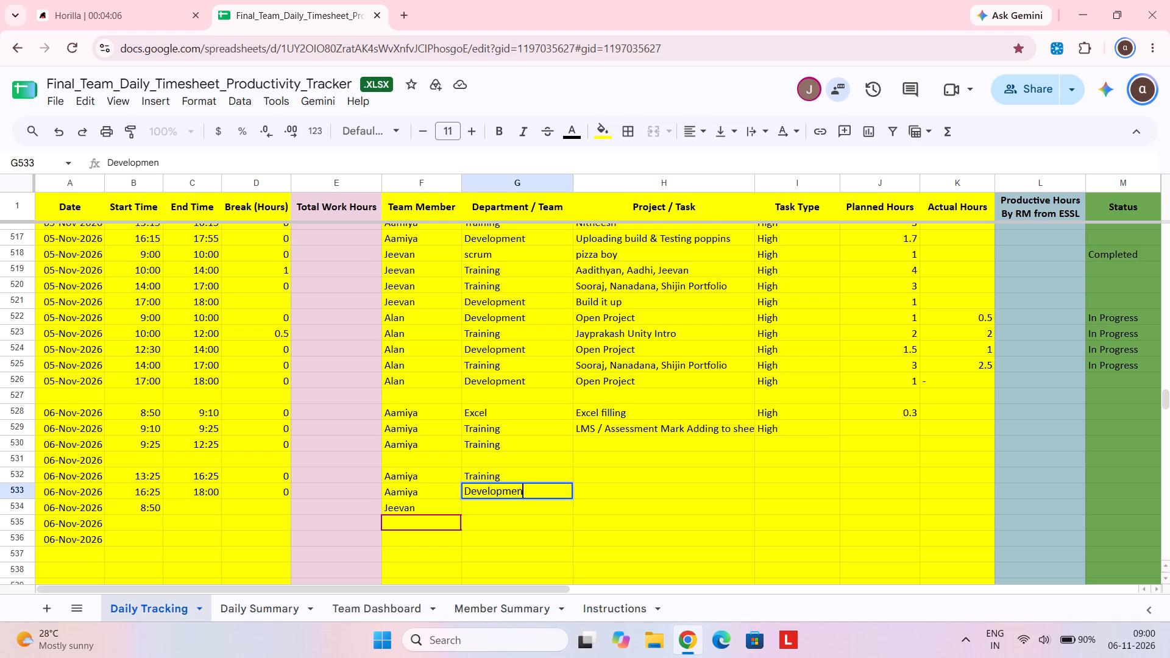
key("Right")
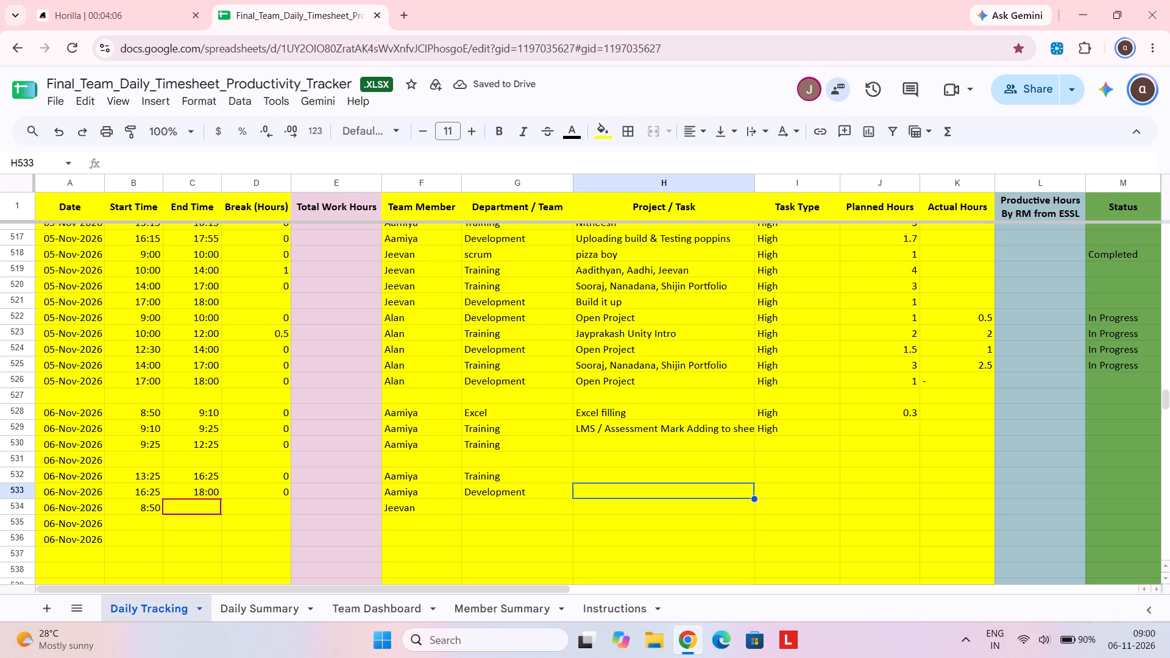
Fill row 531 with a break of 1 hour, team member Aamiya and department Break.
key("Up")
key("Up")
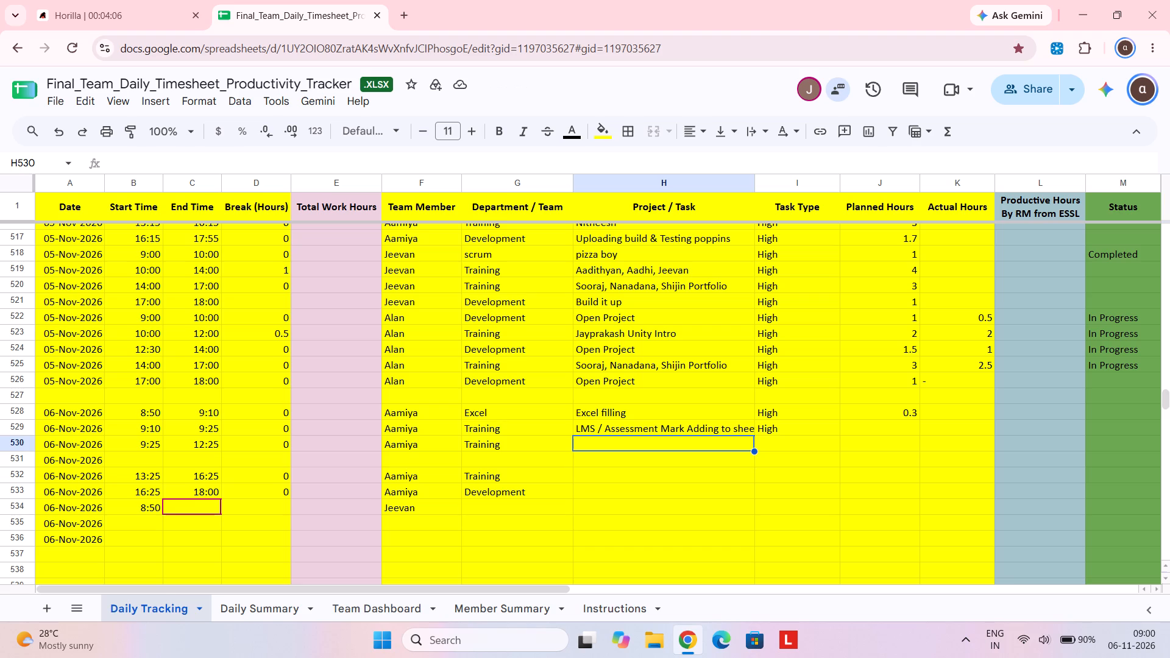
left_click(271, 459)
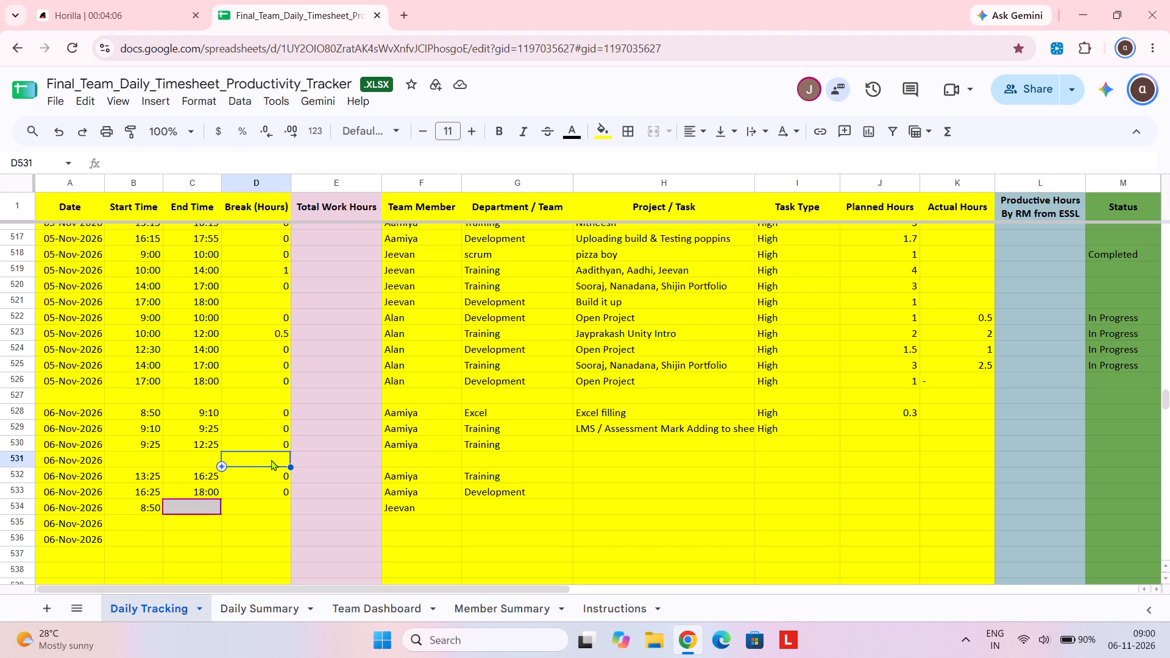
key("1")
key("Right")
key("Right")
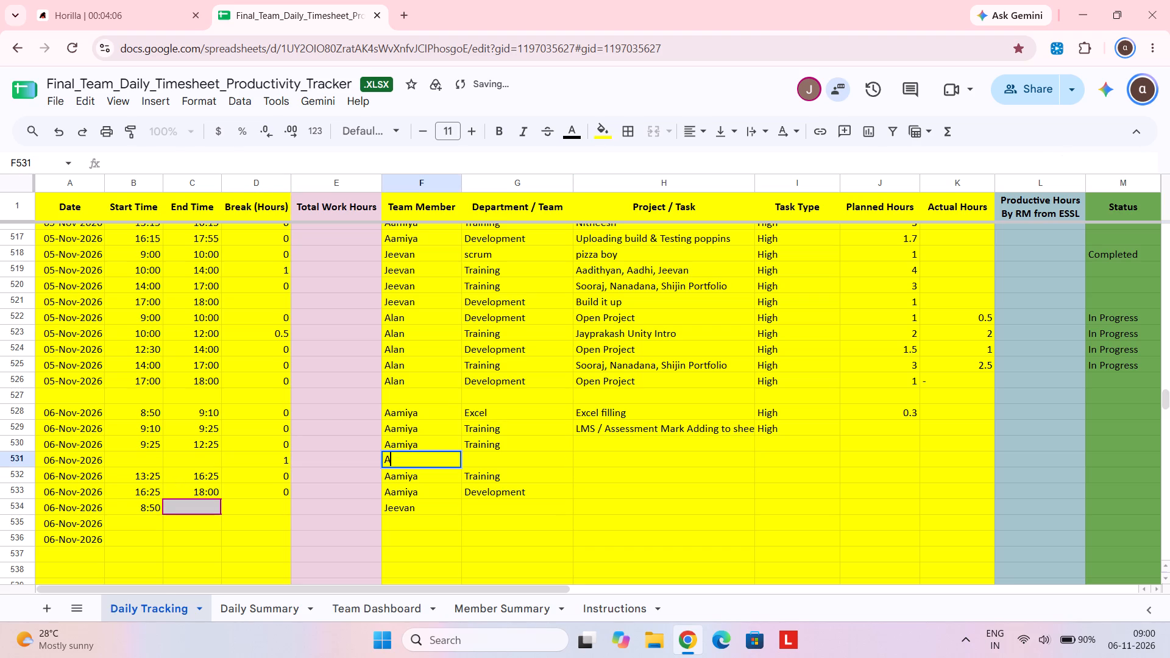
key("j")
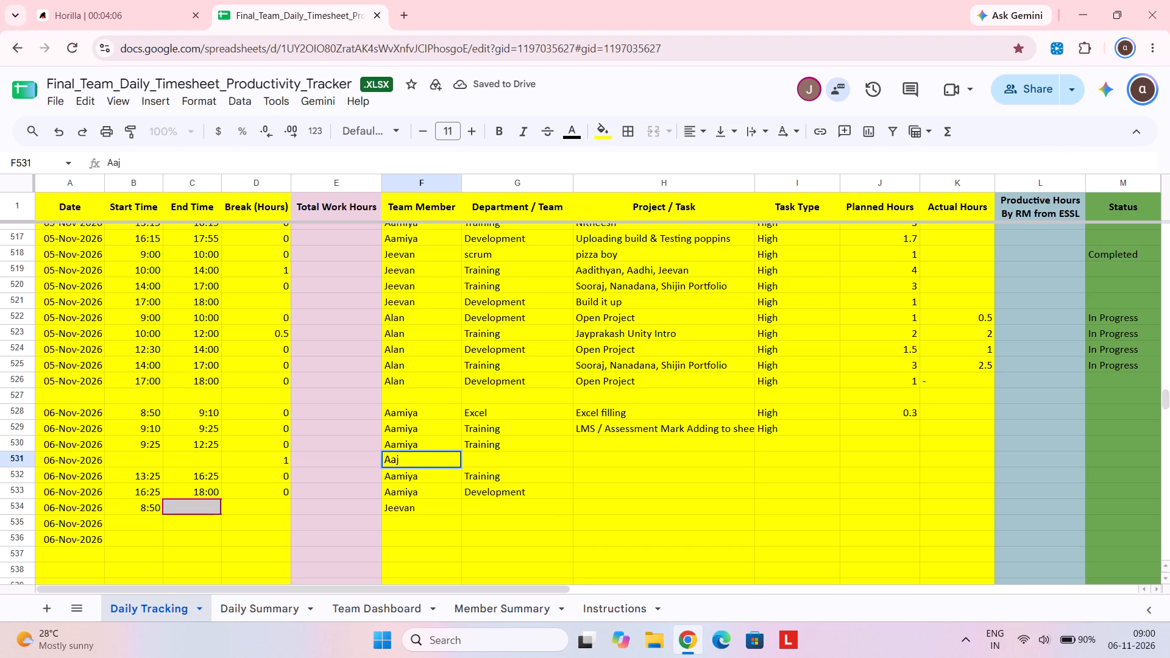
key("BackSpace")
type("miya")
key("Right")
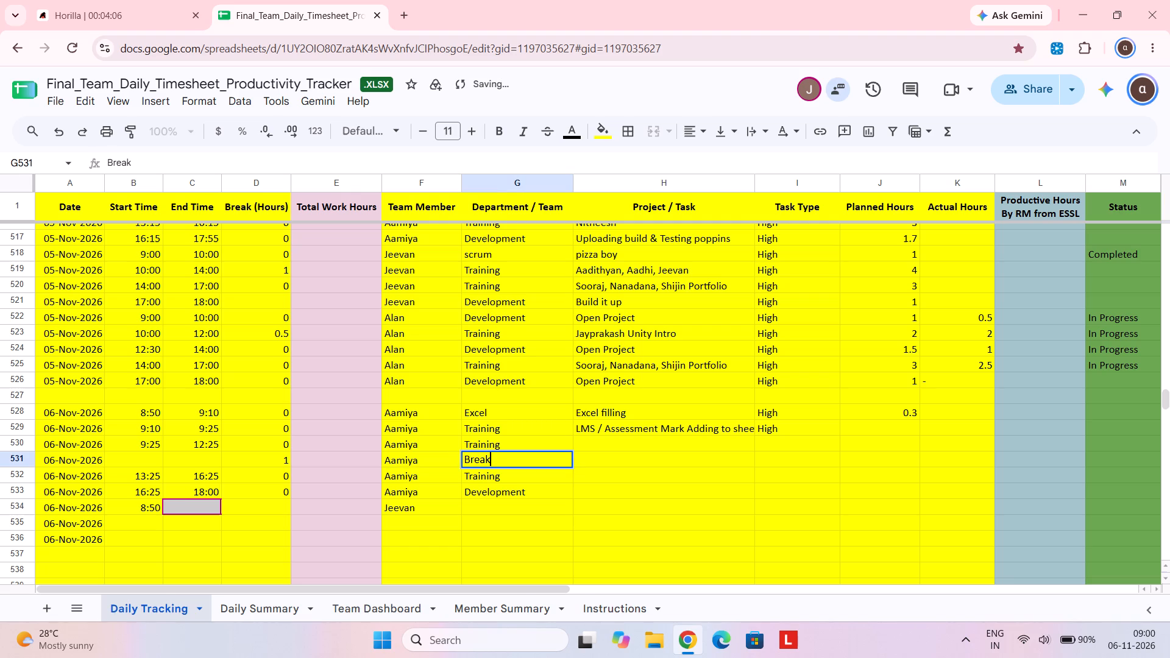
left_click(548, 523)
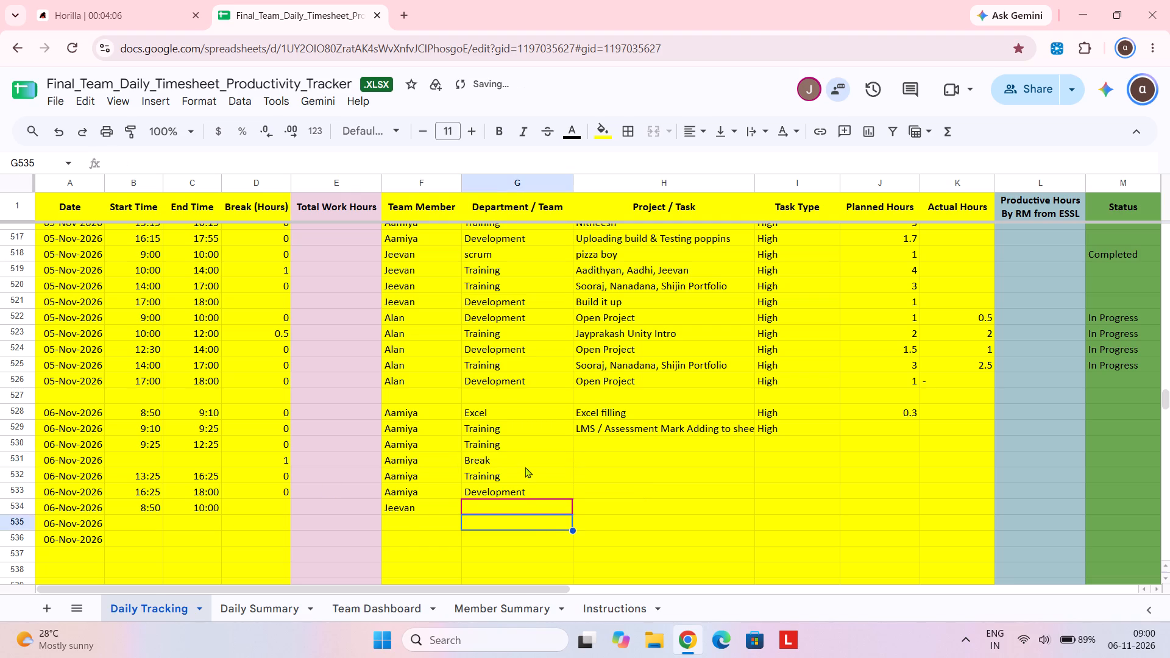
Fill the Break cell in row 531 with bright green.
left_click(525, 467)
left_click(592, 132)
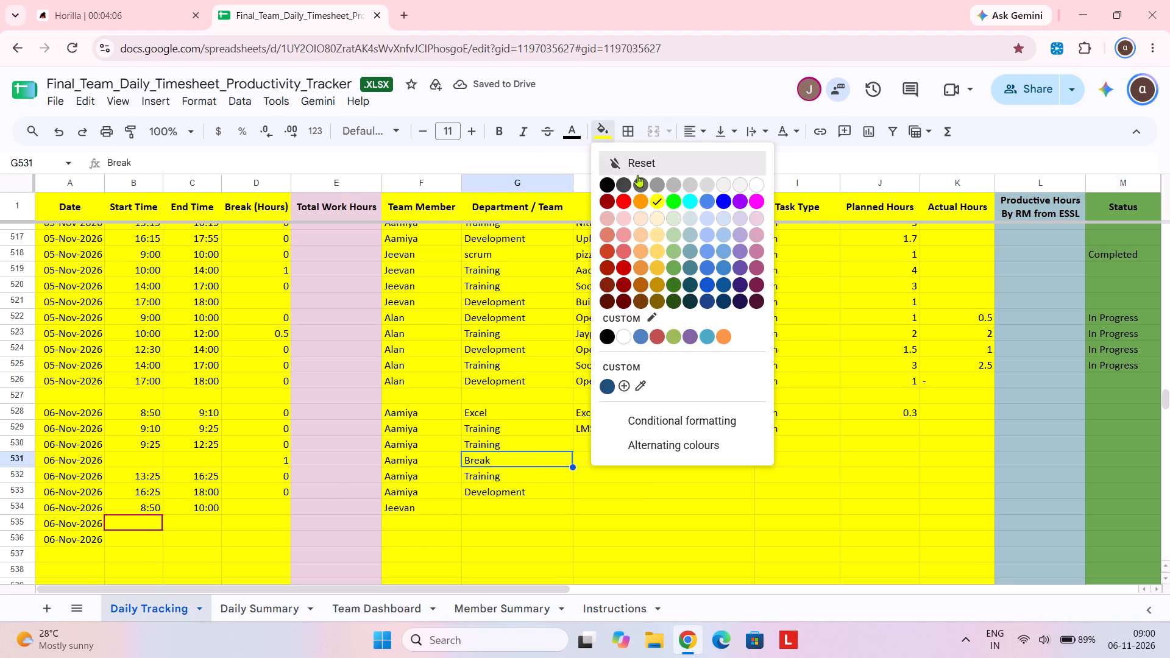
left_click(675, 201)
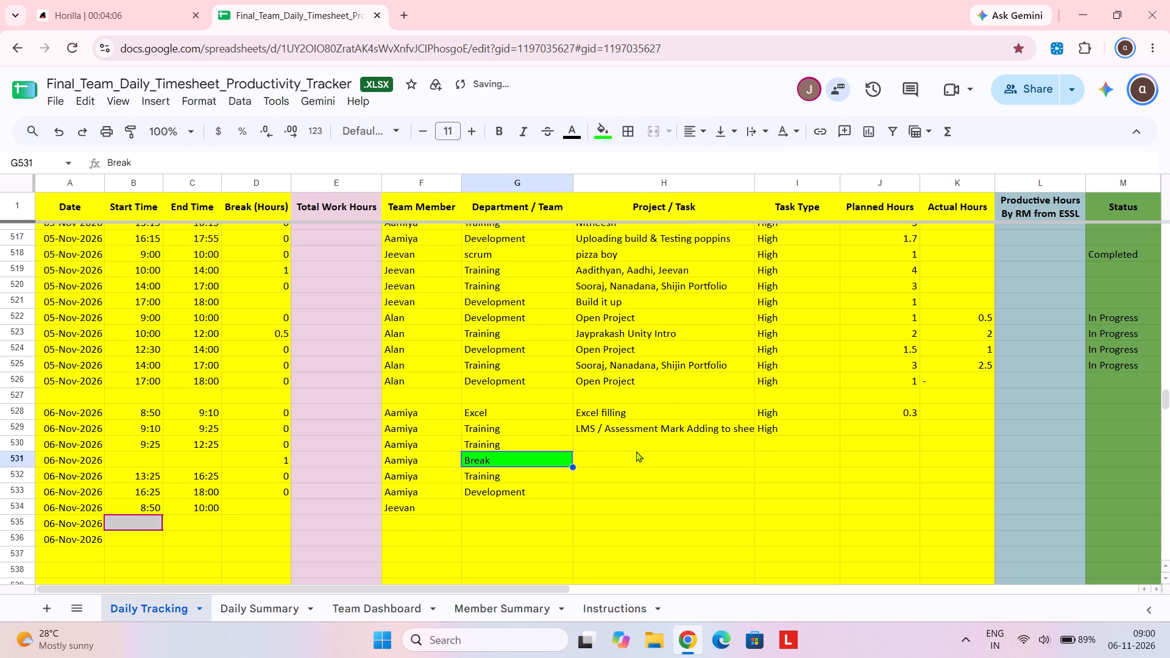
Enter the project/task "Nandu, Tinu" in row 530 and "Nitheesh" in row 532.
left_click(631, 455)
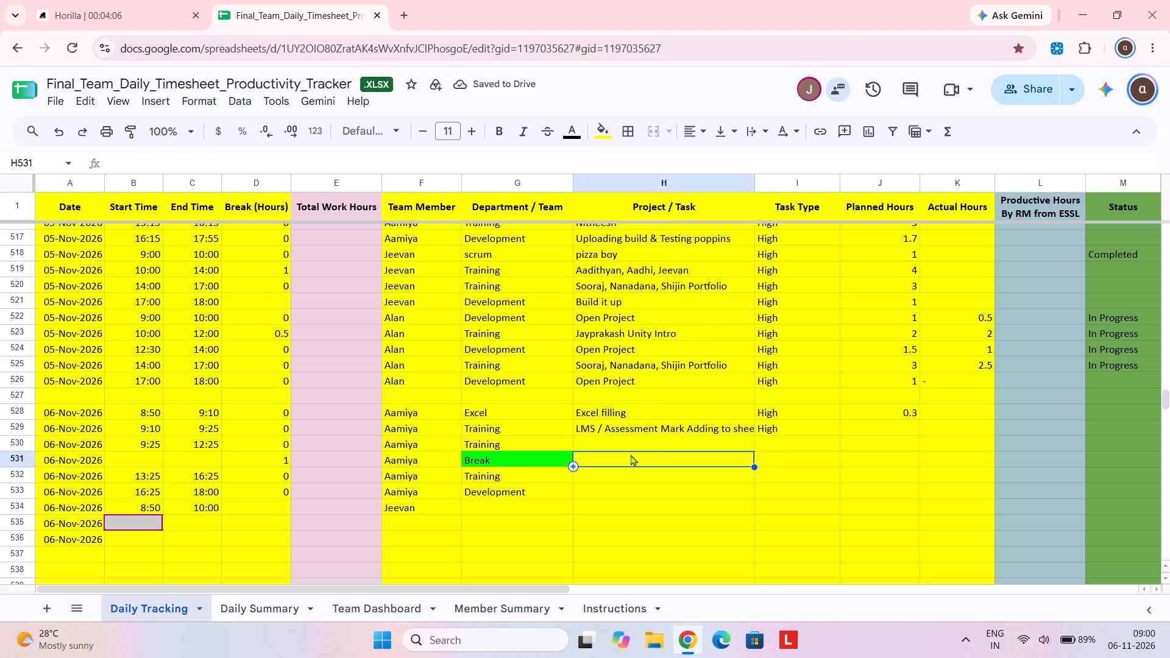
left_click(670, 438)
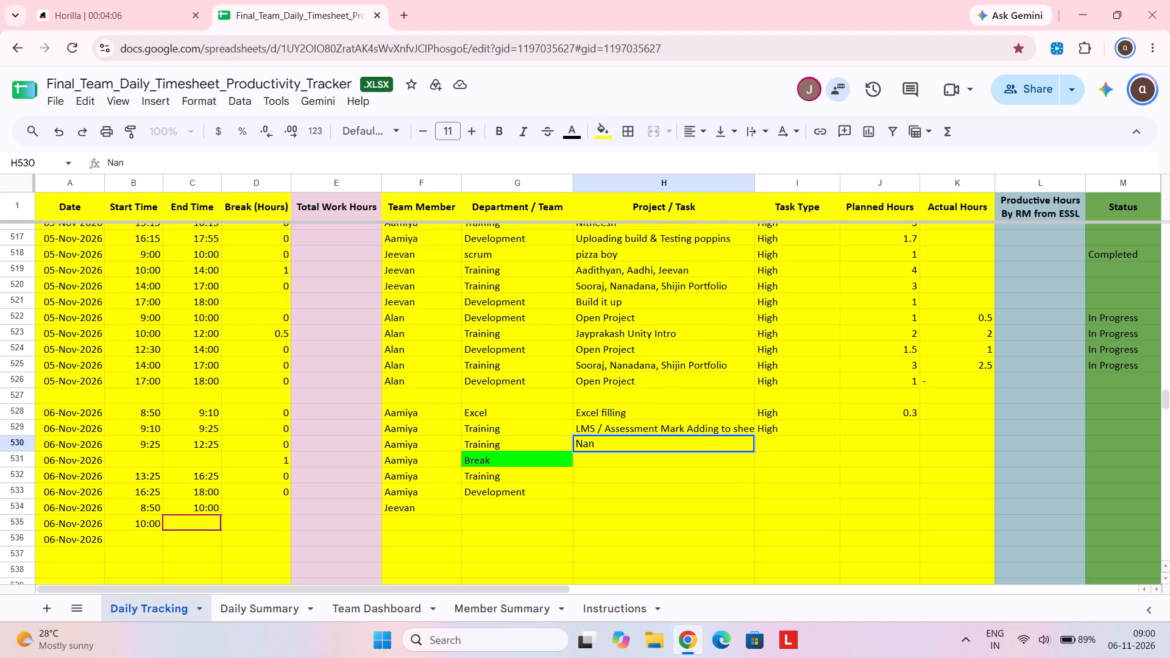
type("inu")
key("Down")
key("Down")
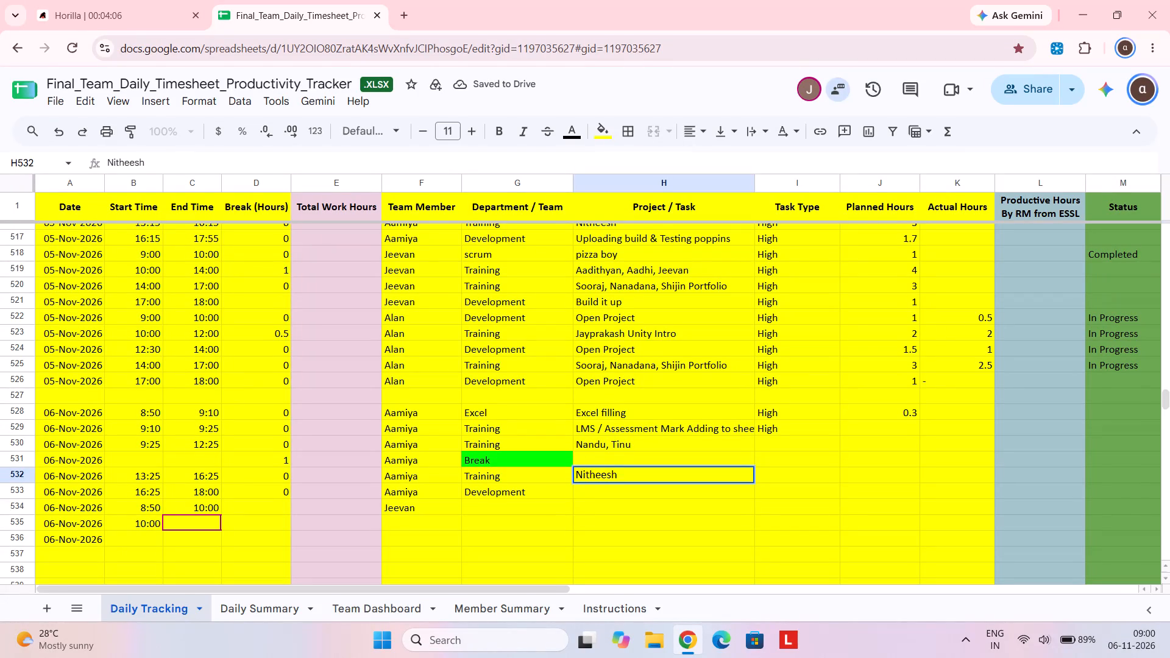
key("Down")
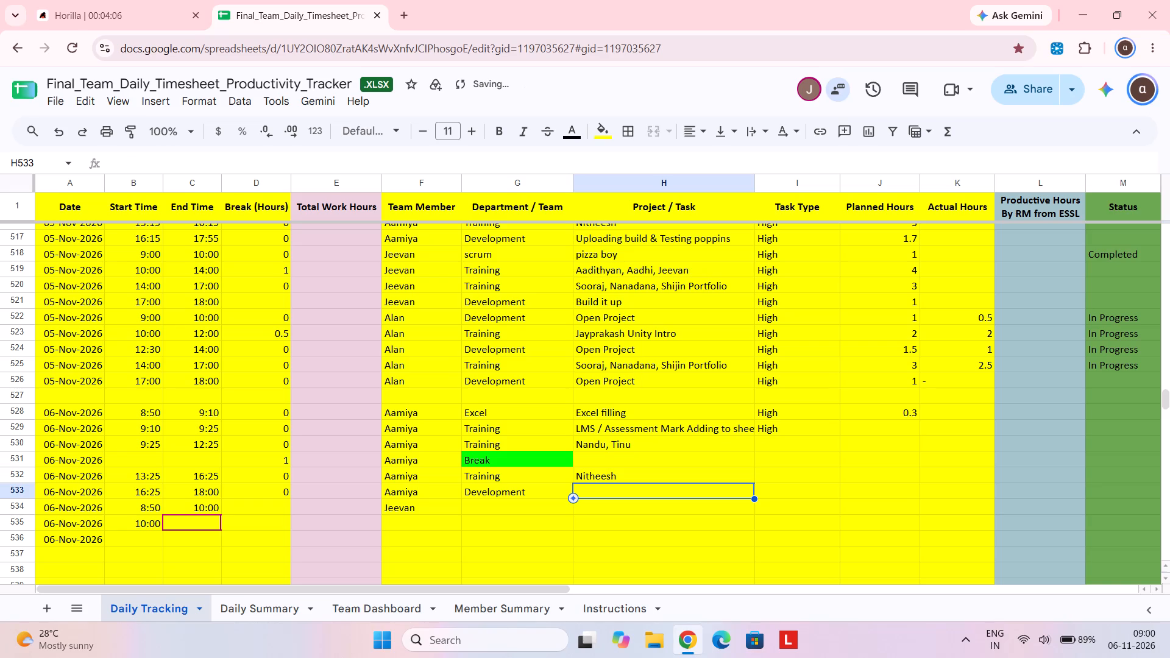
Start the project/task entry in row 533 with "Po".
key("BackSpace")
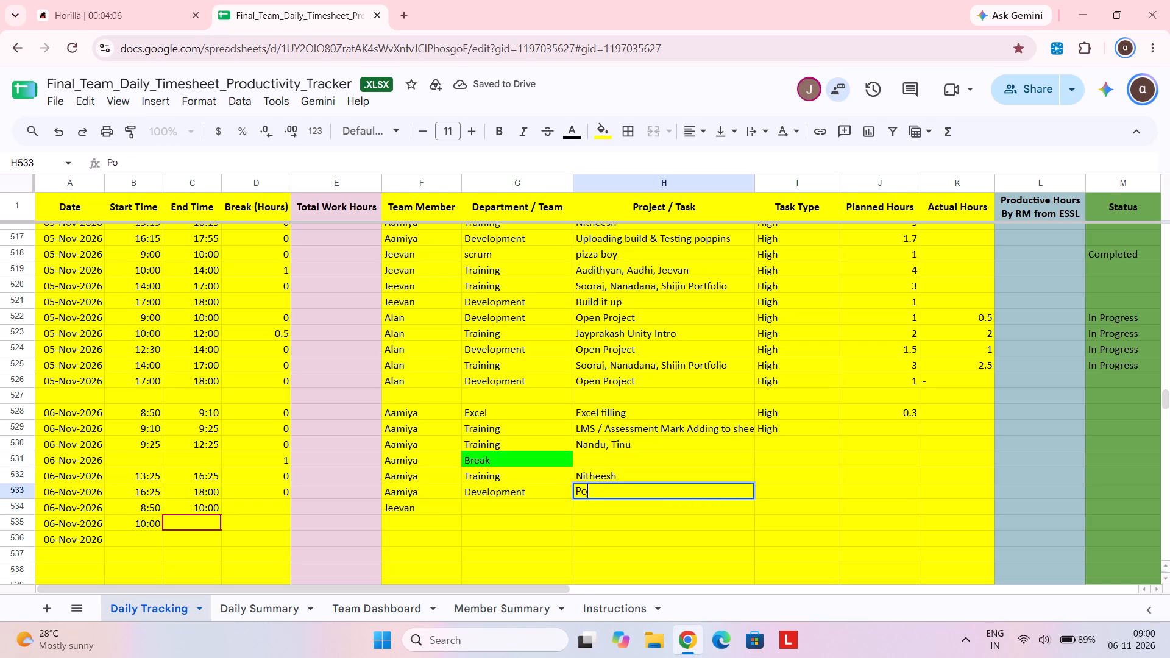
Complete the project/task entry in row 533 as "Poppins Last Build".
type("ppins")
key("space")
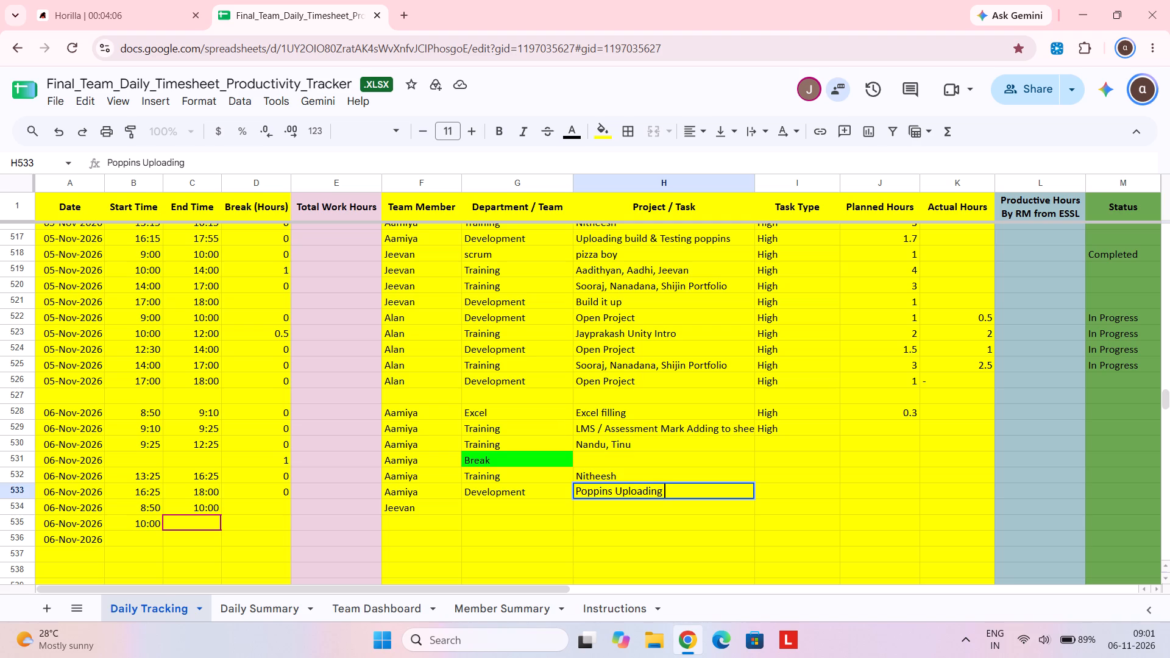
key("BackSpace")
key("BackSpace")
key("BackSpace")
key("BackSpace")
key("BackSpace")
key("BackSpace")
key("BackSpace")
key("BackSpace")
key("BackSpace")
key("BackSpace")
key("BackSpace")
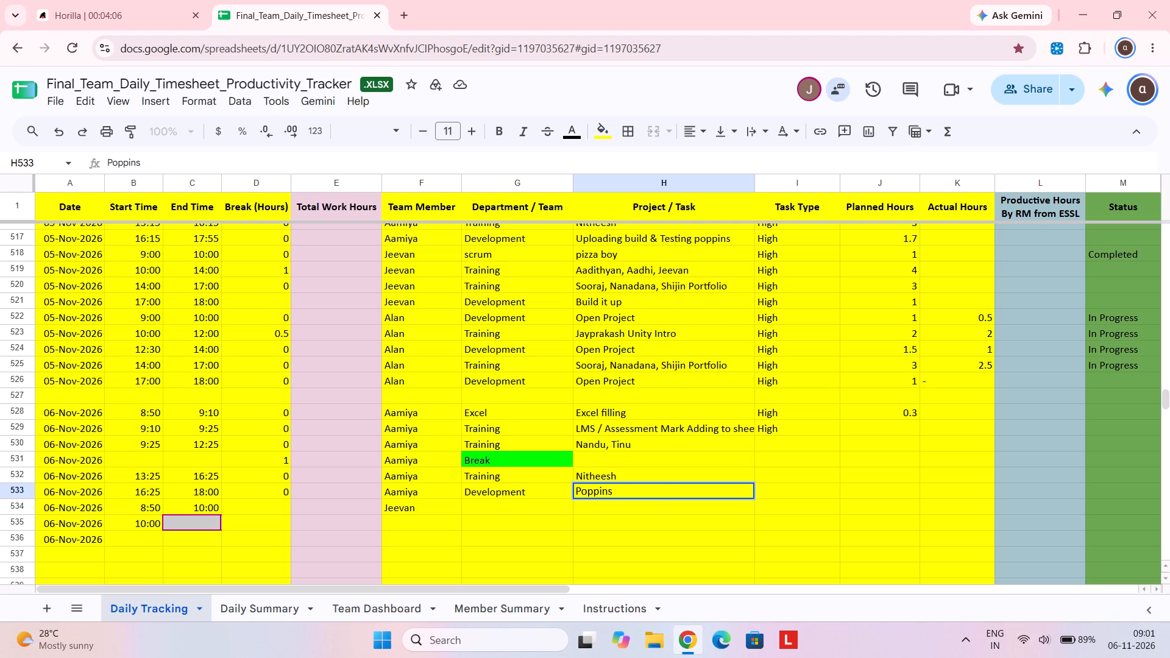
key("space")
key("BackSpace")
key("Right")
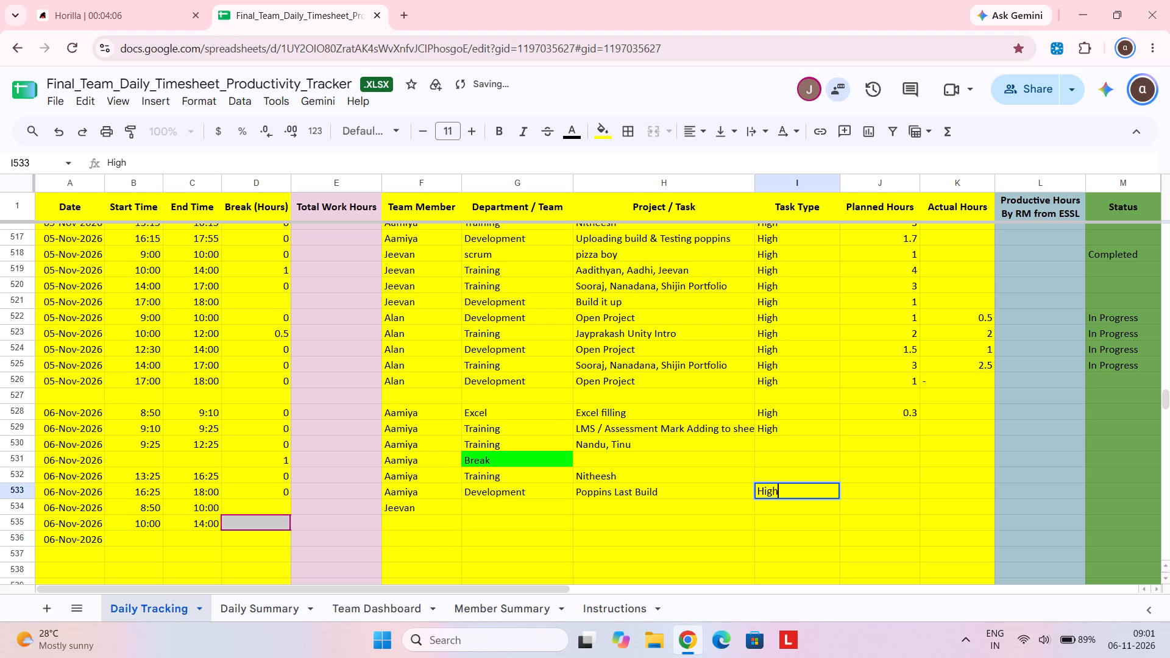
Set the task type to High for Aamiya's entries in rows 533, 532 and 530.
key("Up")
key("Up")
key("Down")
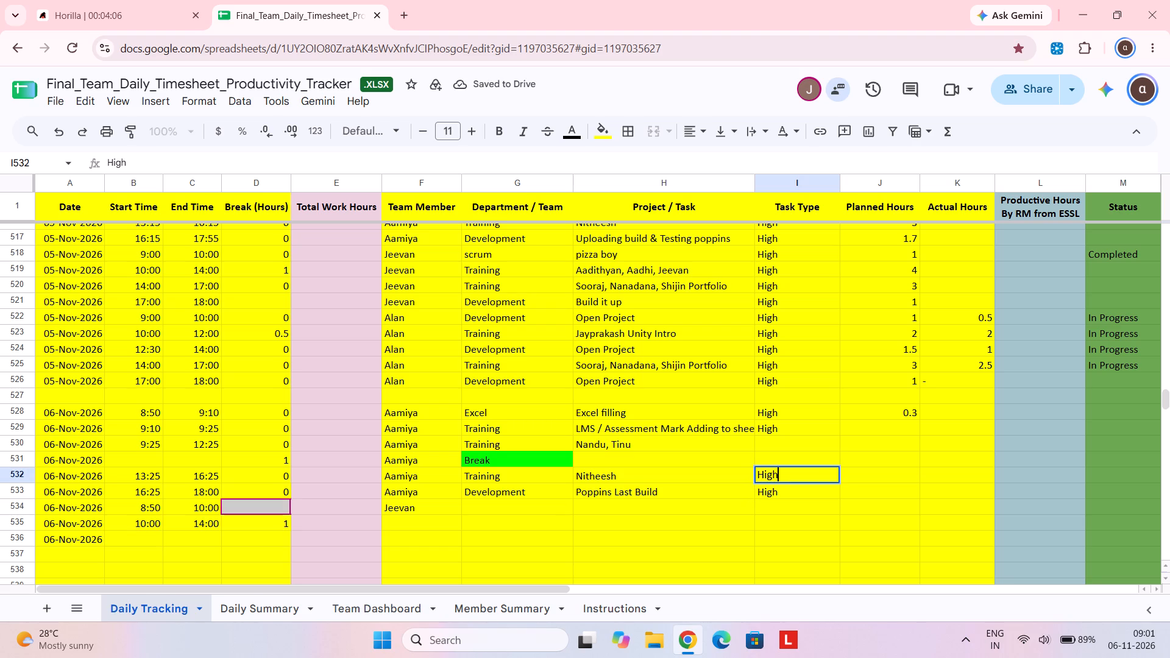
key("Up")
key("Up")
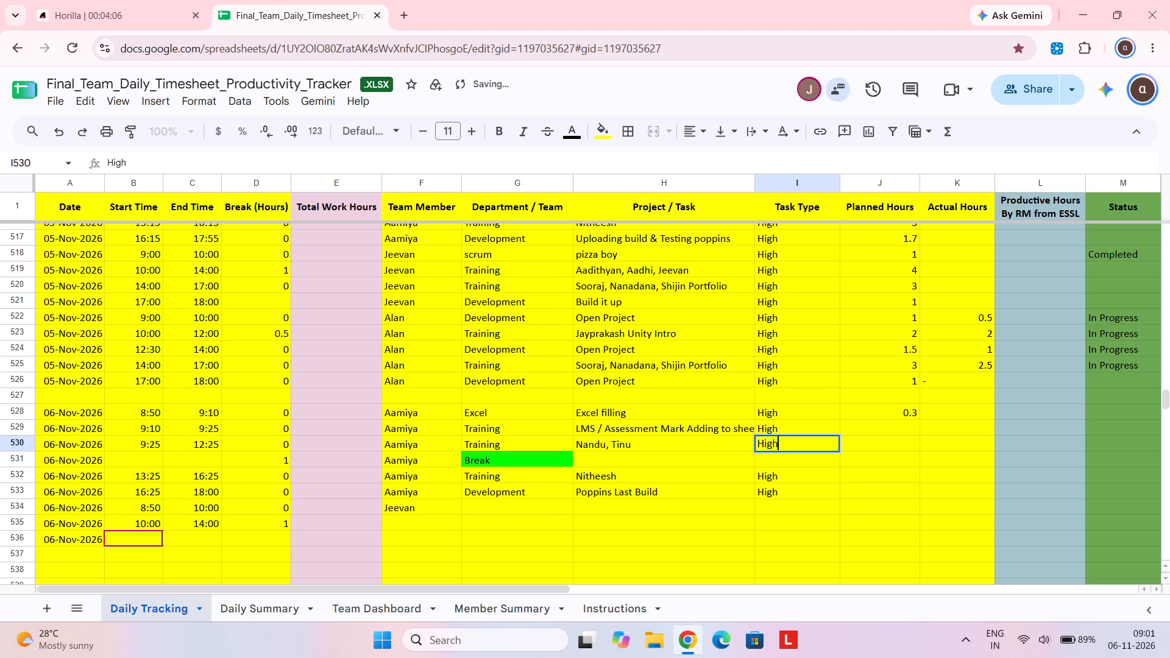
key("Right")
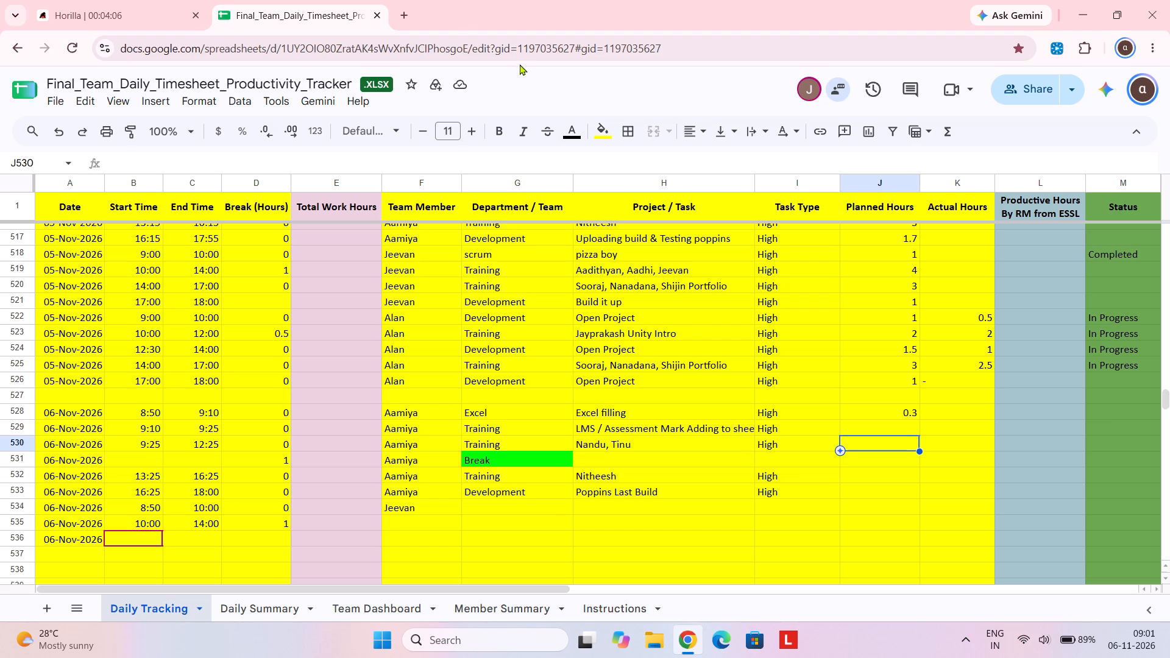
Open a new browser tab.
left_click(406, 15)
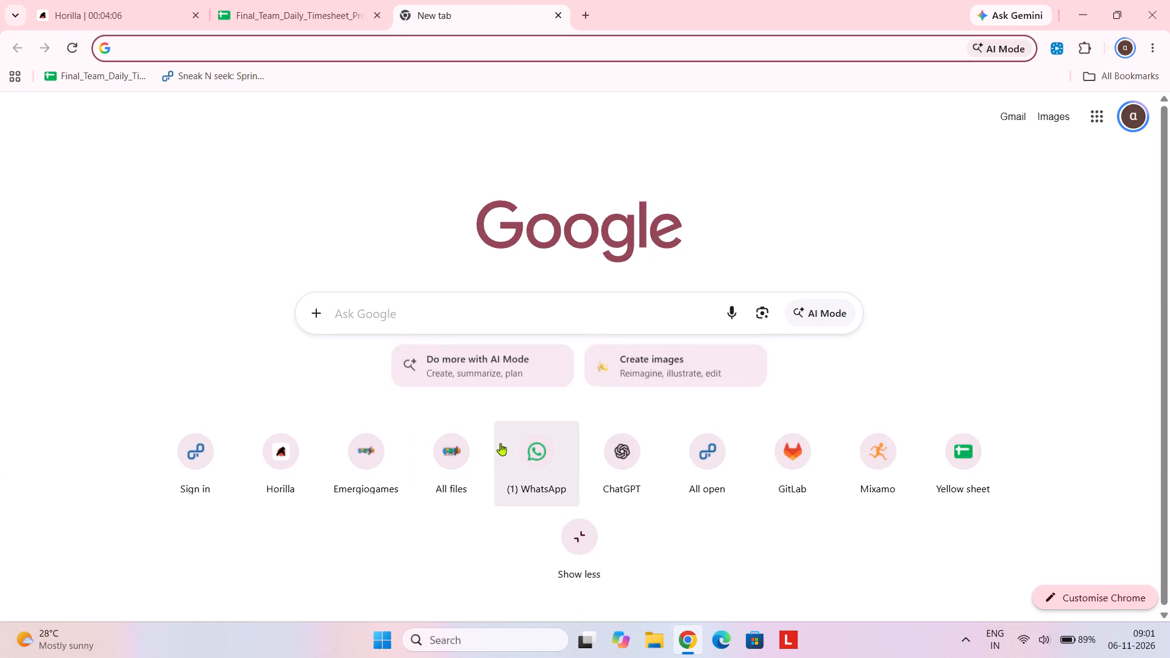
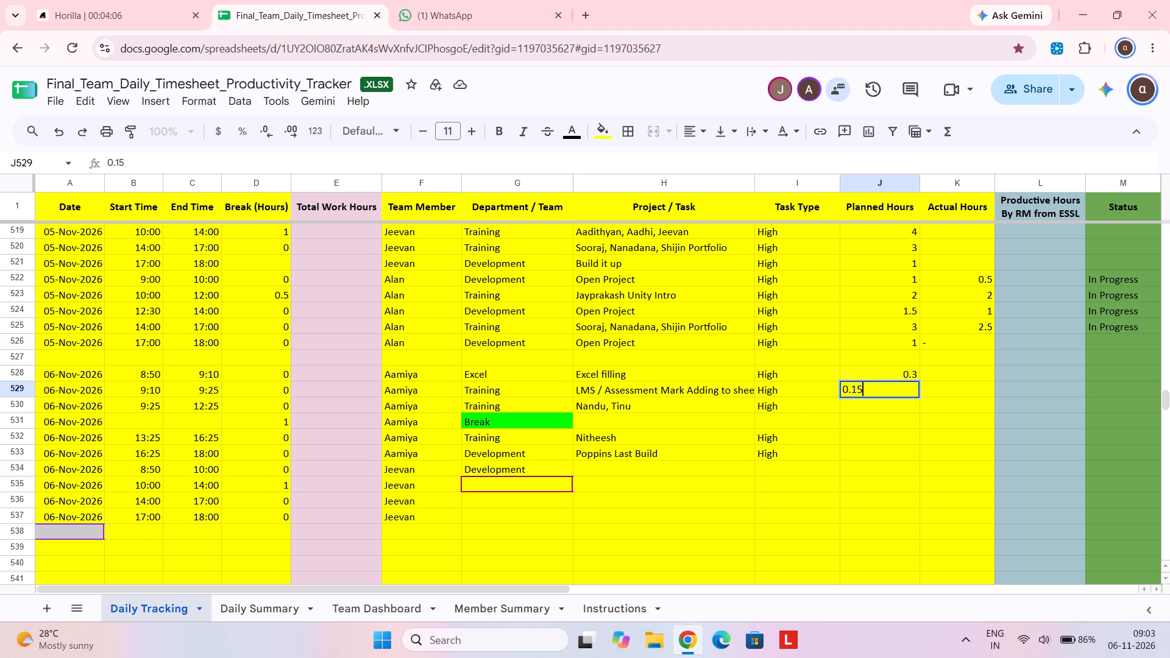
Enter Aamiya's planned hours for 06-Nov-2026: 0.25 in row 529, 3 in rows 530 and 532, and 1.5 in row 533.
key("Down")
key("Up")
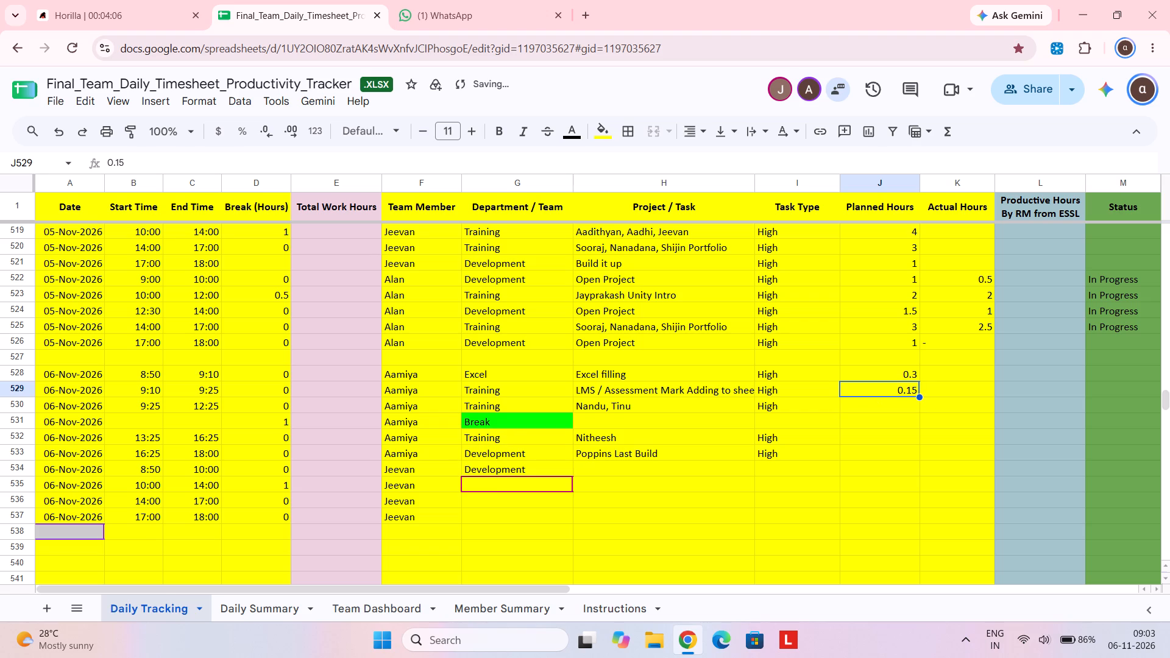
type("0.25")
key("Down")
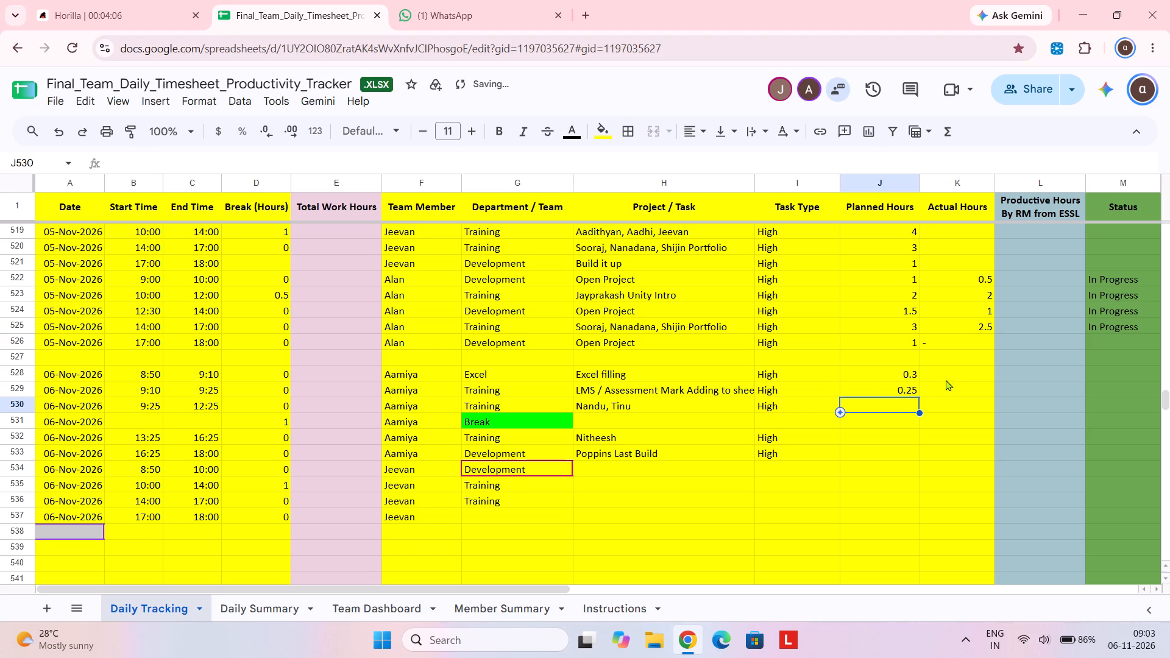
left_click_drag(884, 374, 881, 386)
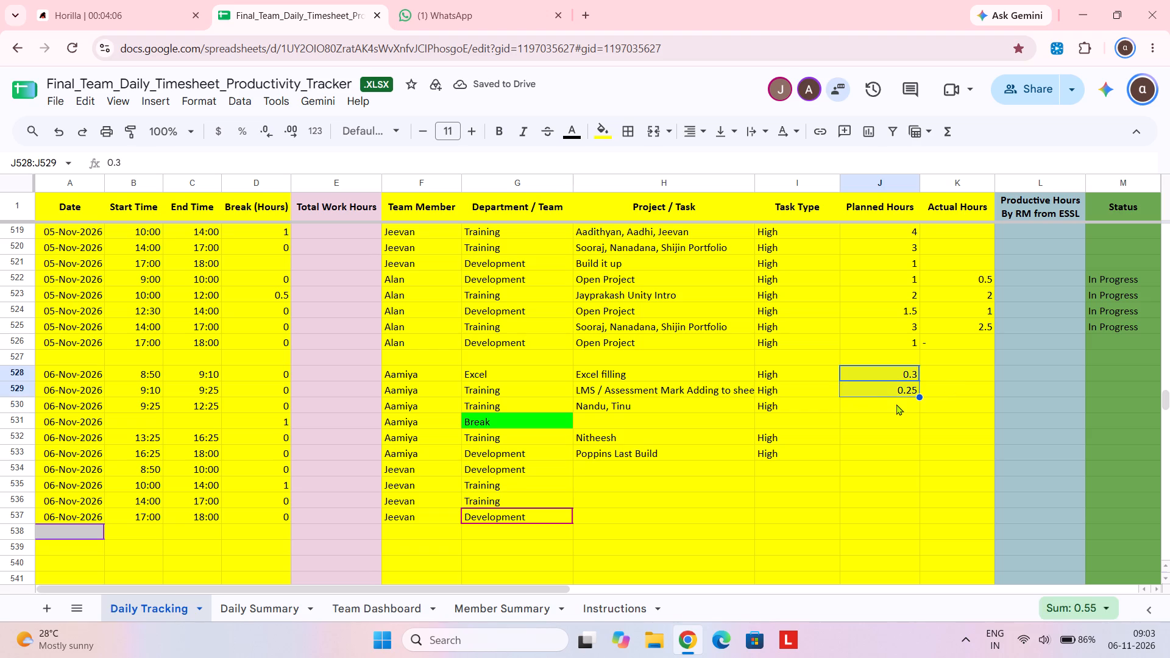
left_click(896, 405)
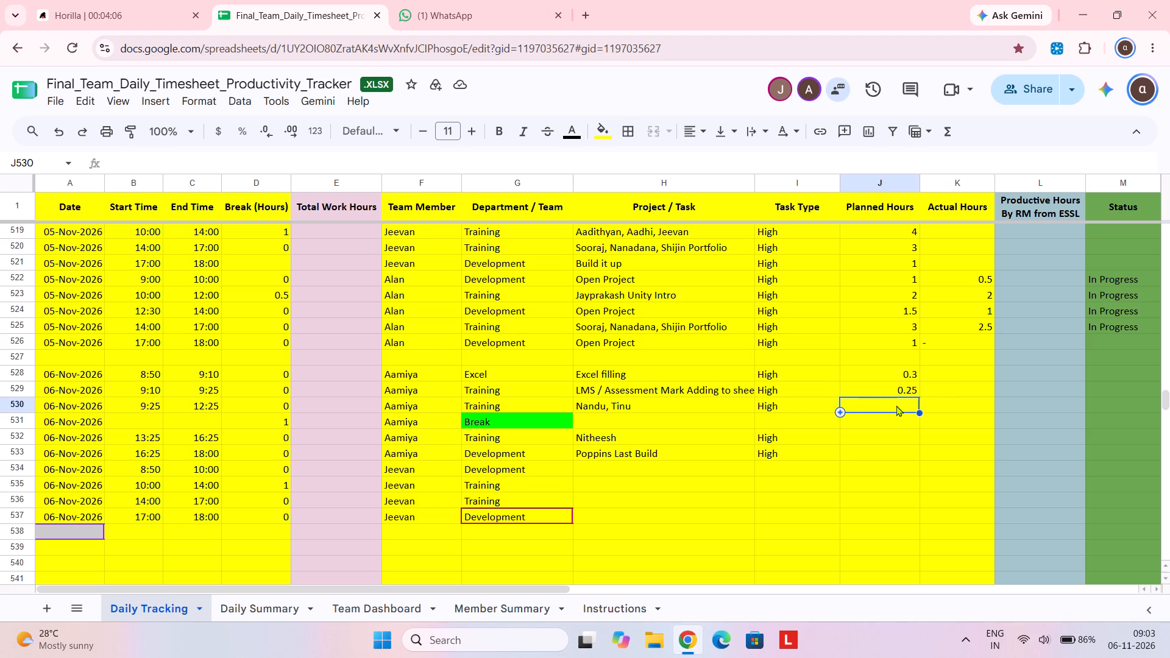
key("3")
key("Down")
key("Down")
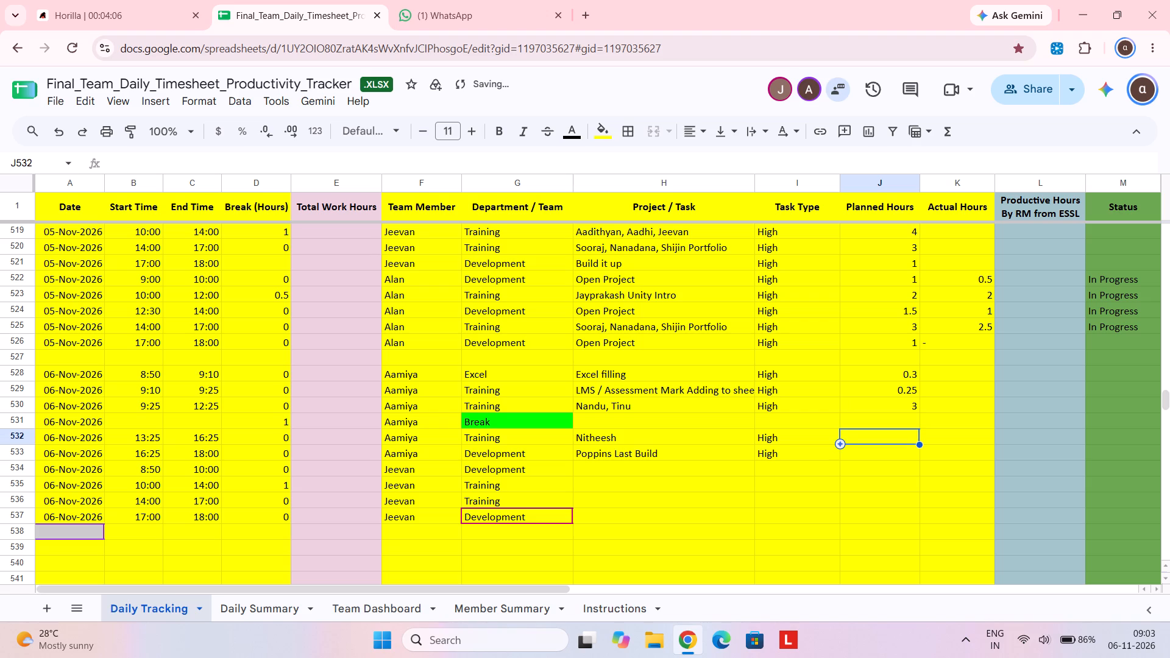
key("3")
key("Down")
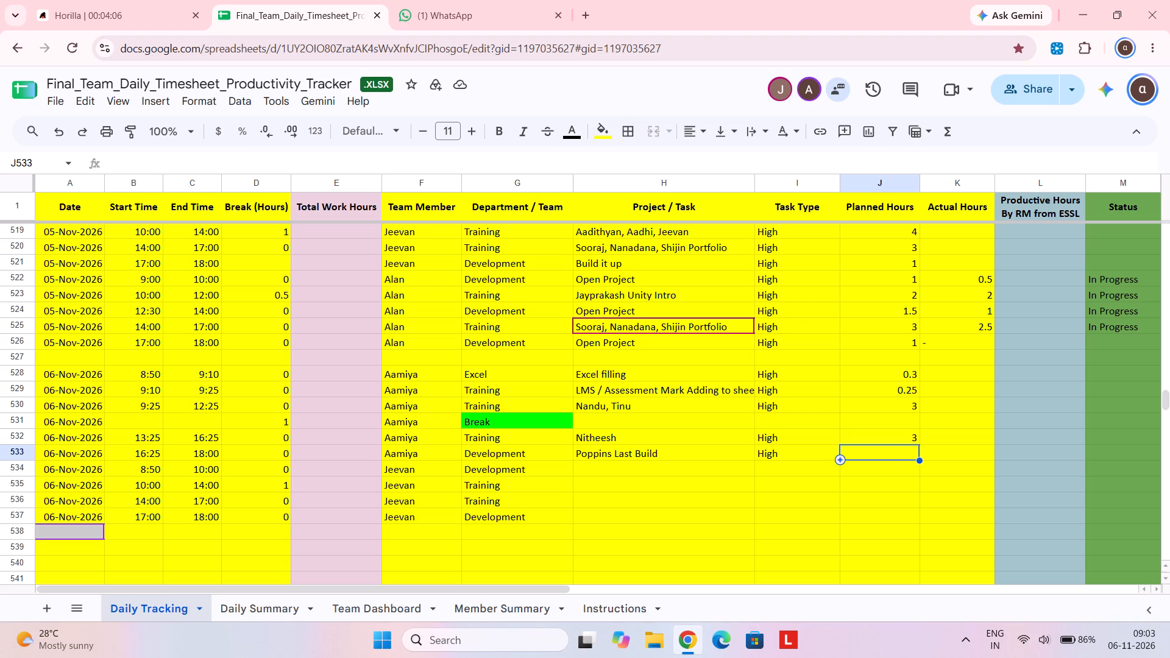
type("1.")
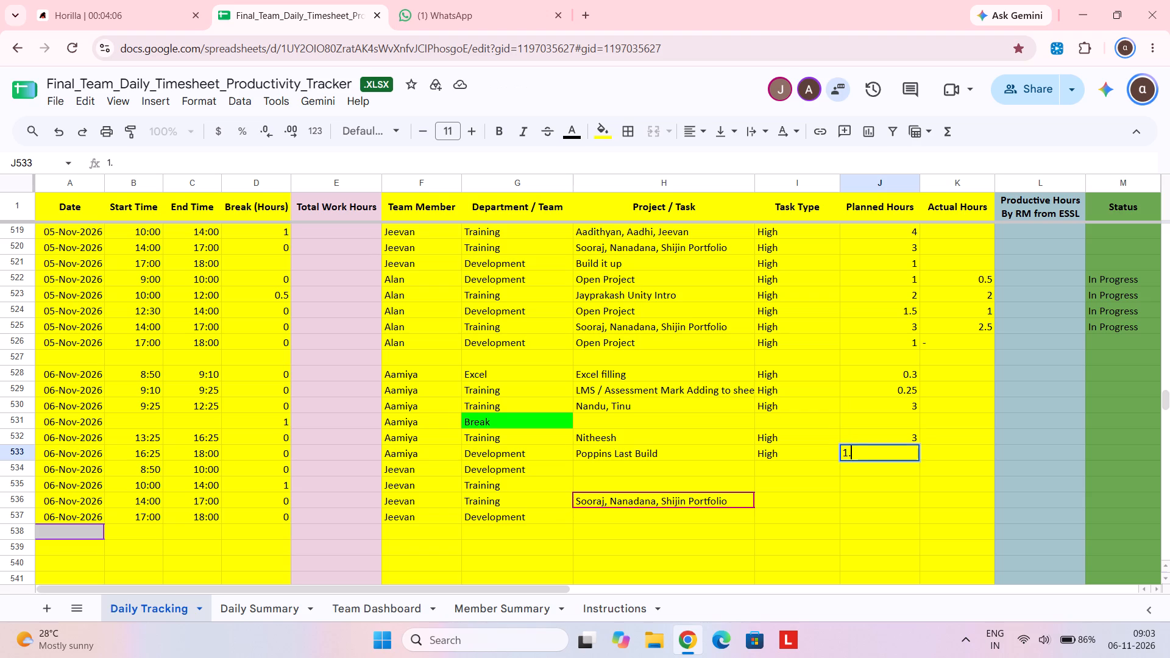
key("5")
left_click(932, 474)
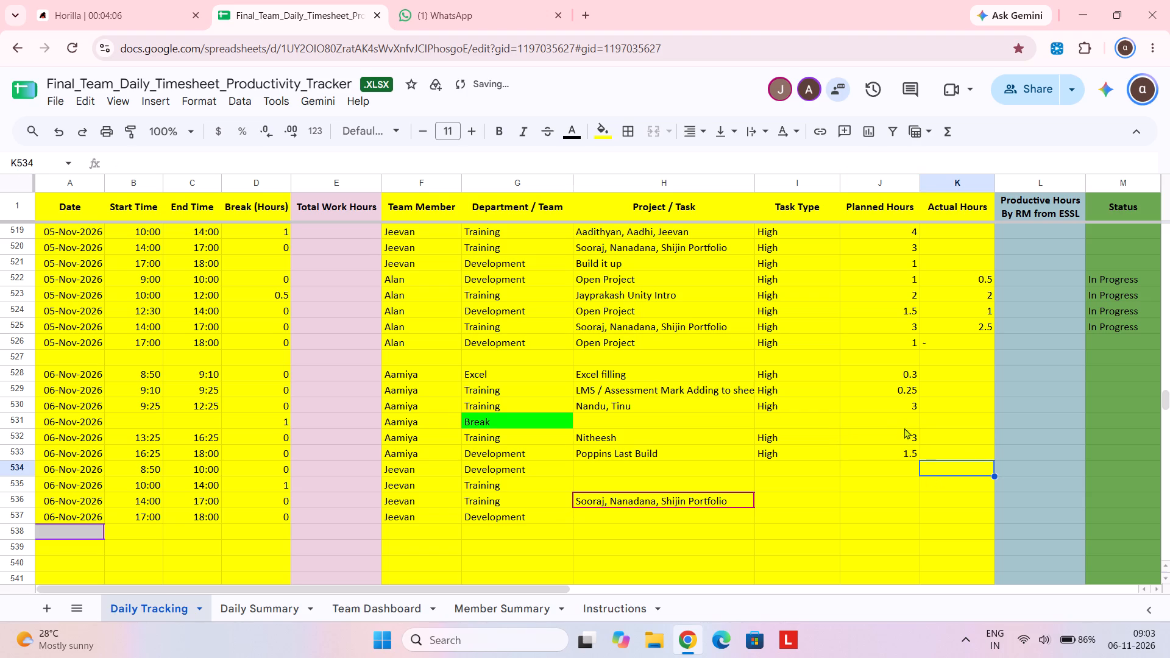
Set the planned hours in row 533 to 1.45, checking the sum of Aamiya's planned hours in rows 528 to 533.
left_click_drag(887, 374, 890, 445)
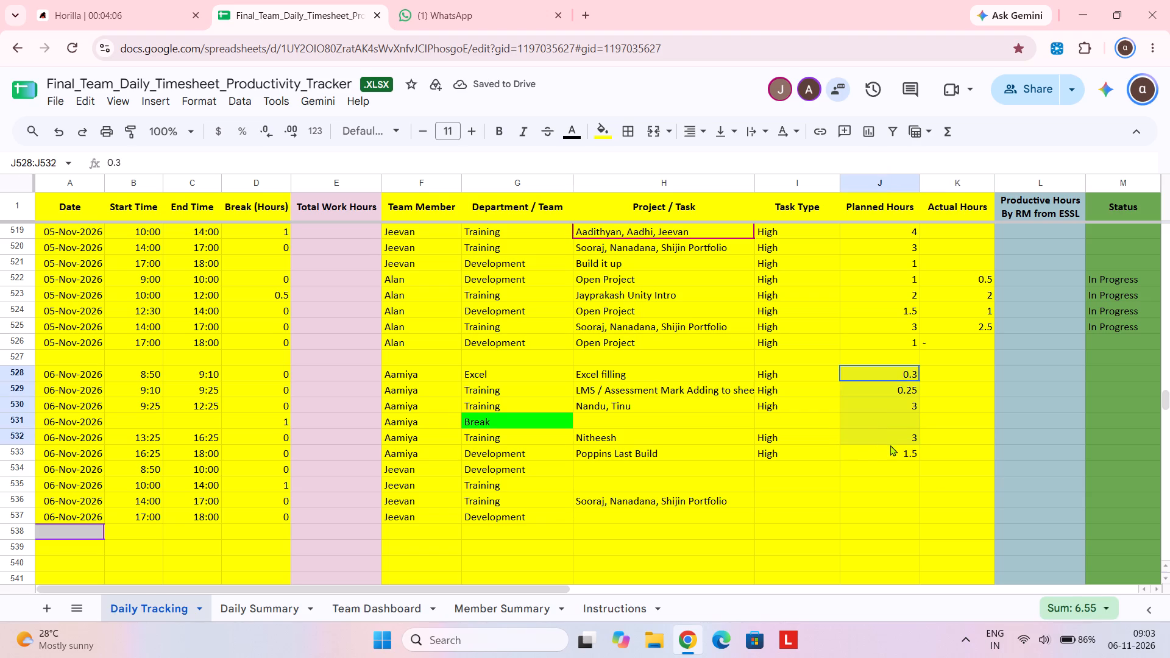
left_click_drag(890, 445, 894, 451)
left_click(937, 483)
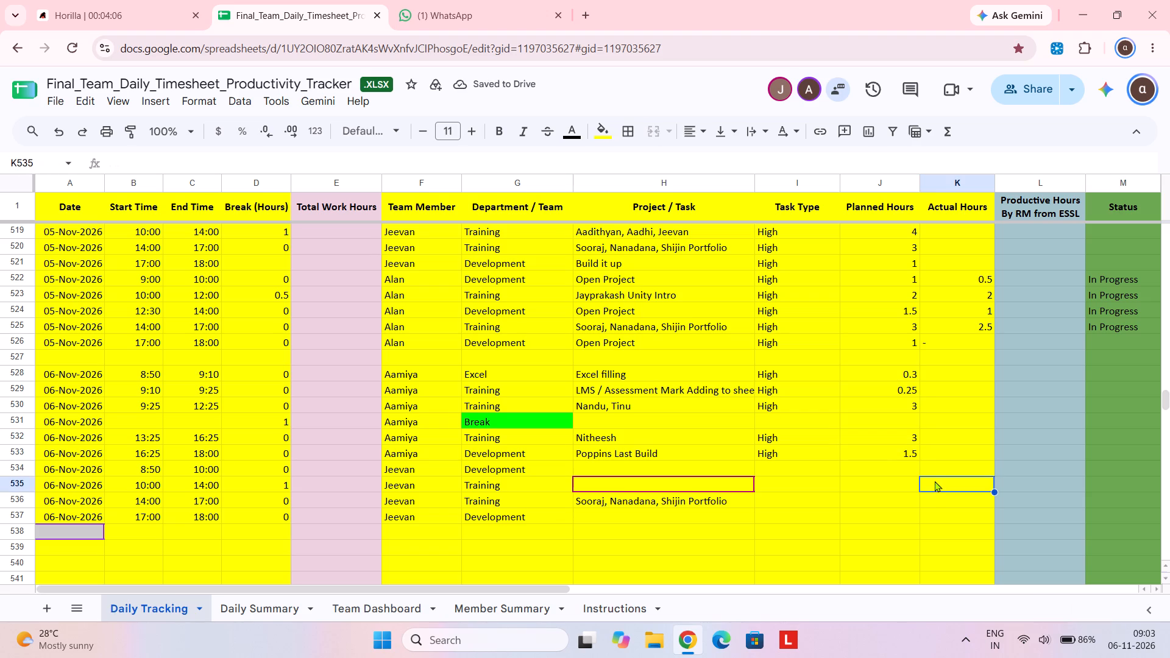
double_click(916, 454)
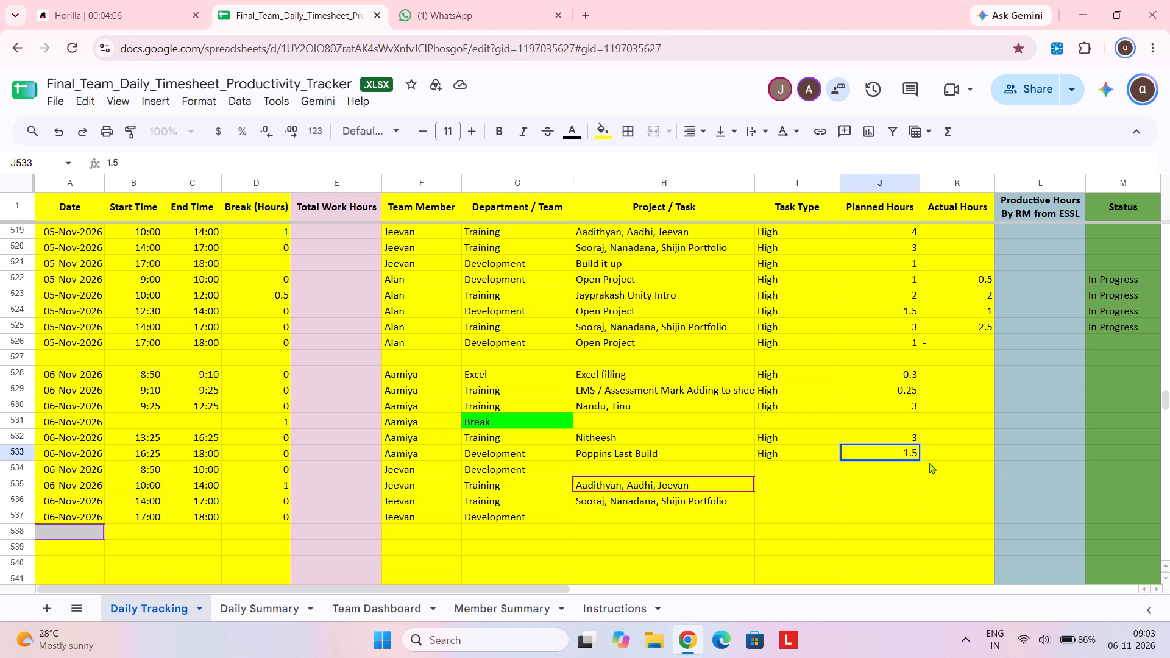
key("BackSpace")
key("4")
key("5")
left_click(945, 490)
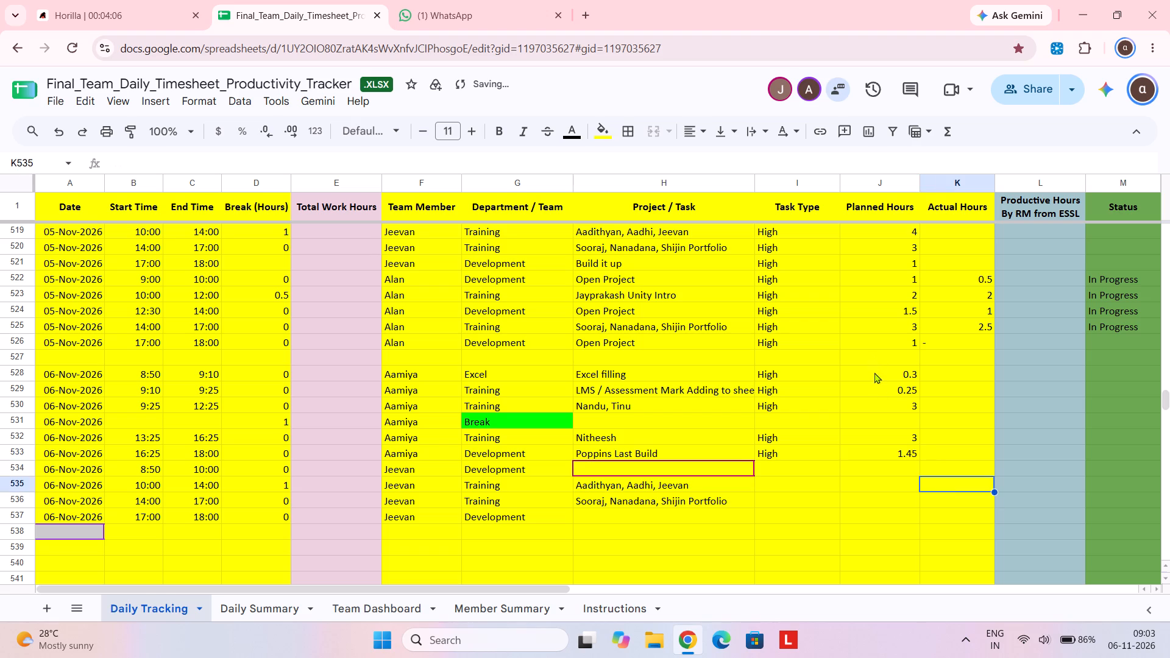
left_click_drag(874, 372, 868, 455)
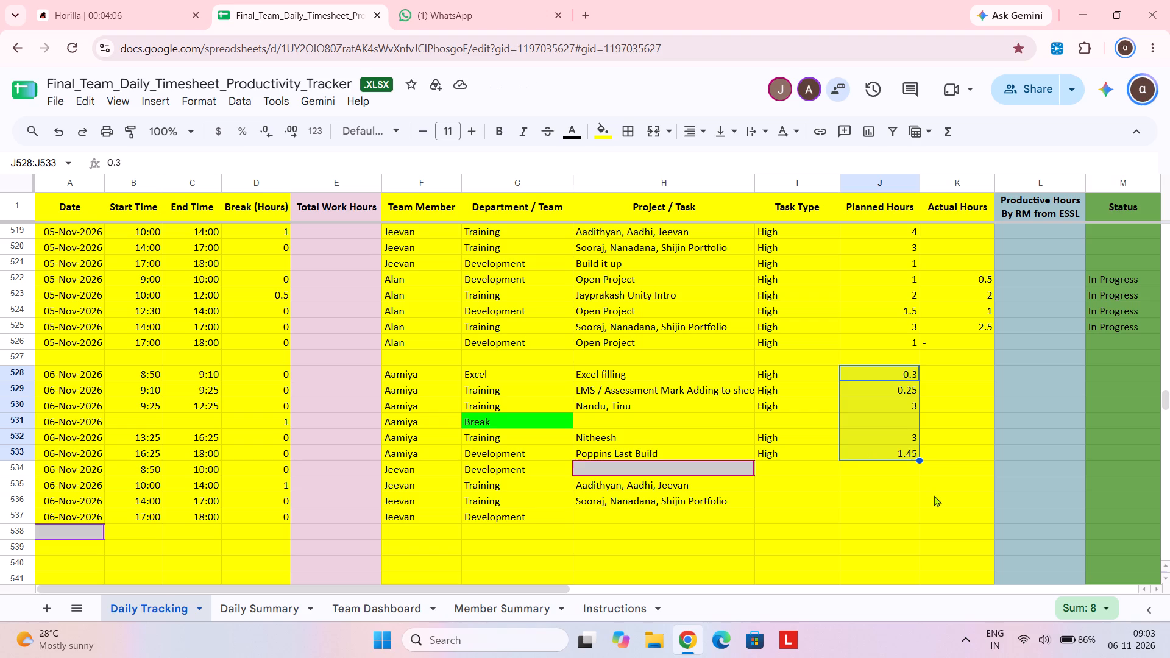
left_click(934, 495)
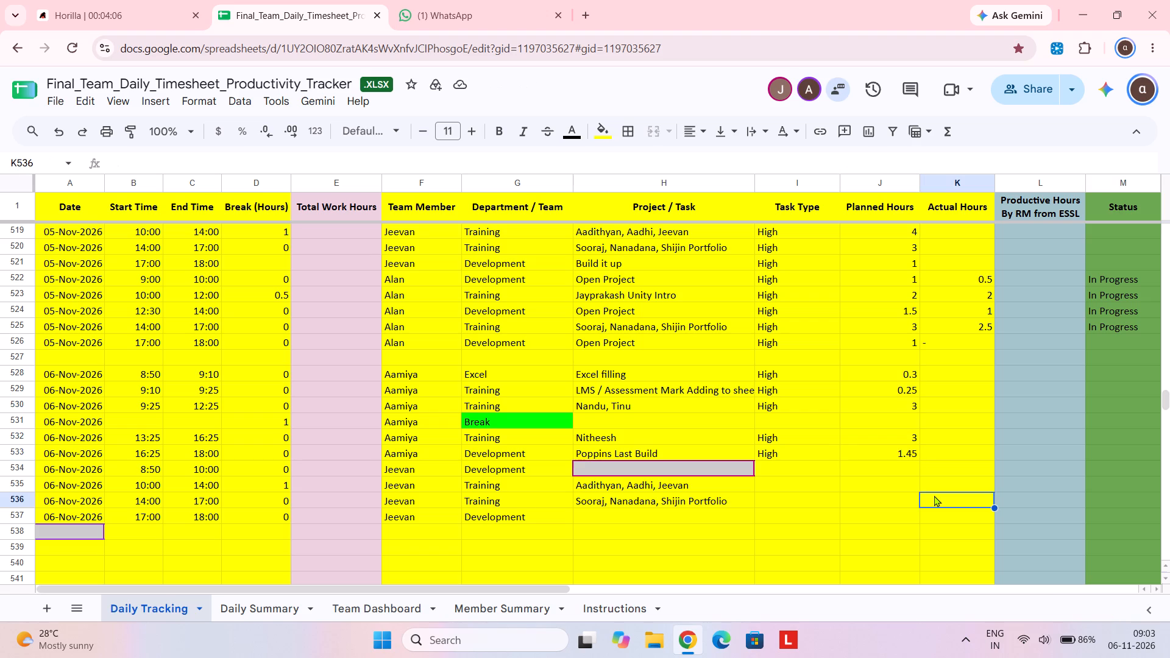
Extend the project/task text in row 533 to read "Poppins Last Build & Testing".
double_click(676, 456)
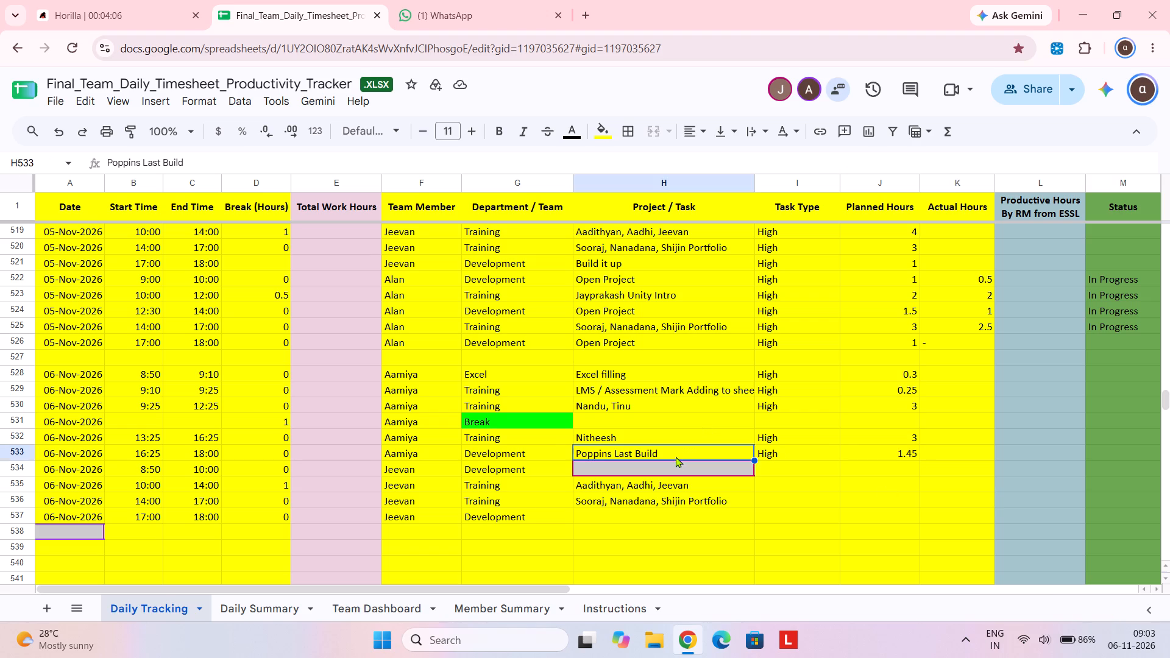
key("space")
key("shift+ampersand")
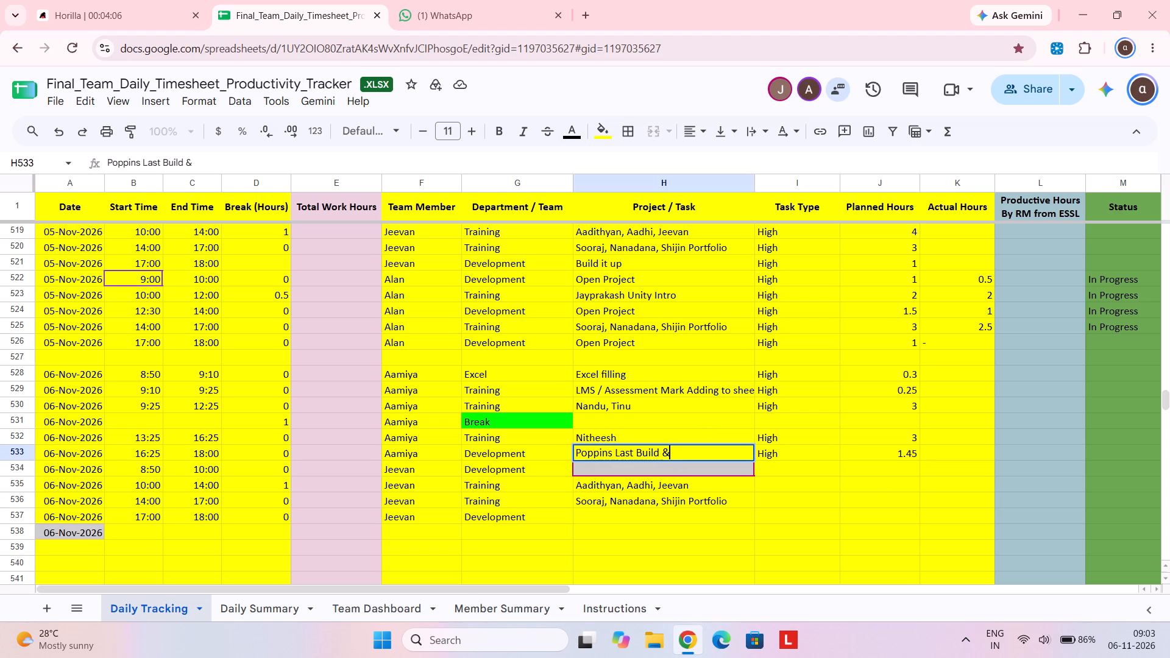
key("space")
type("estinf")
key("BackSpace")
key("g")
left_click(776, 497)
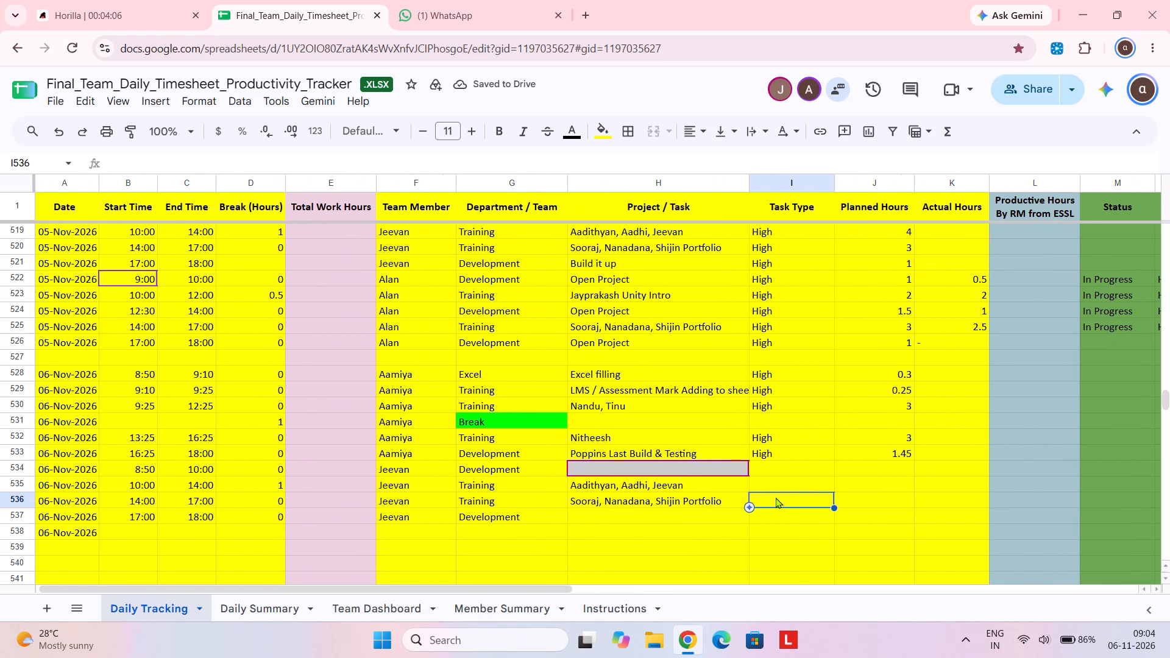
Copy Aamiya's 05-Nov-2026 planned hours in rows 513 to 517 into the Actual Hours column of the same rows.
scroll(887, 497, "up", 2)
left_click(887, 497)
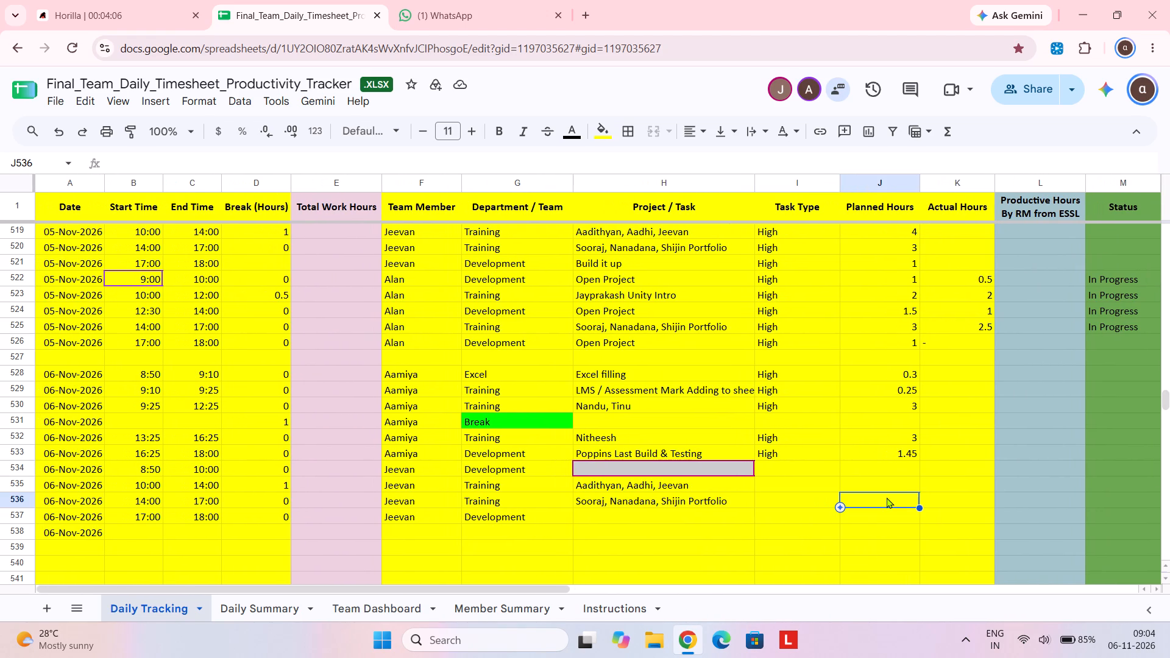
scroll(887, 497, "left", 1)
scroll(887, 497, "up", 1)
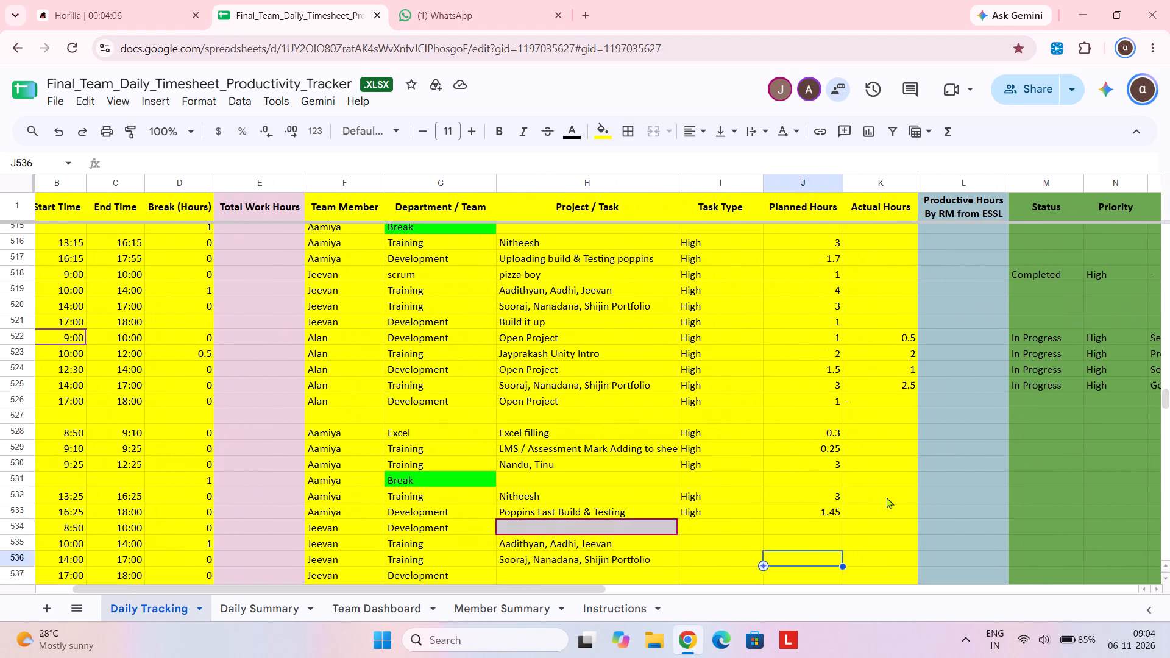
scroll(887, 497, "up", 1)
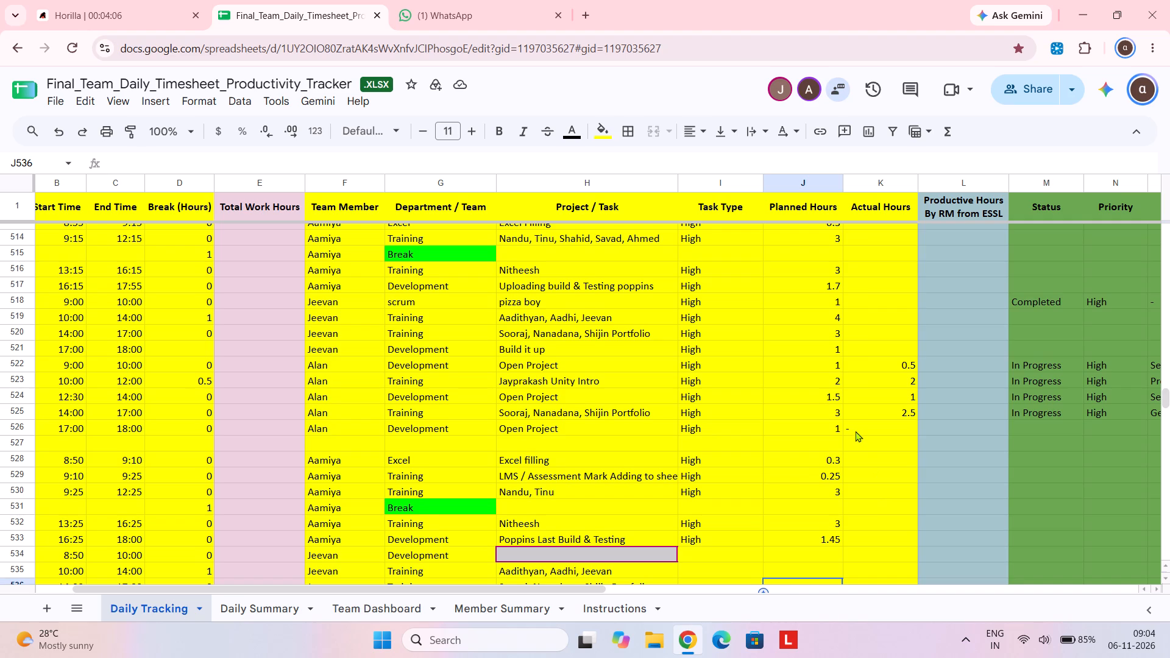
scroll(856, 431, "up", 3)
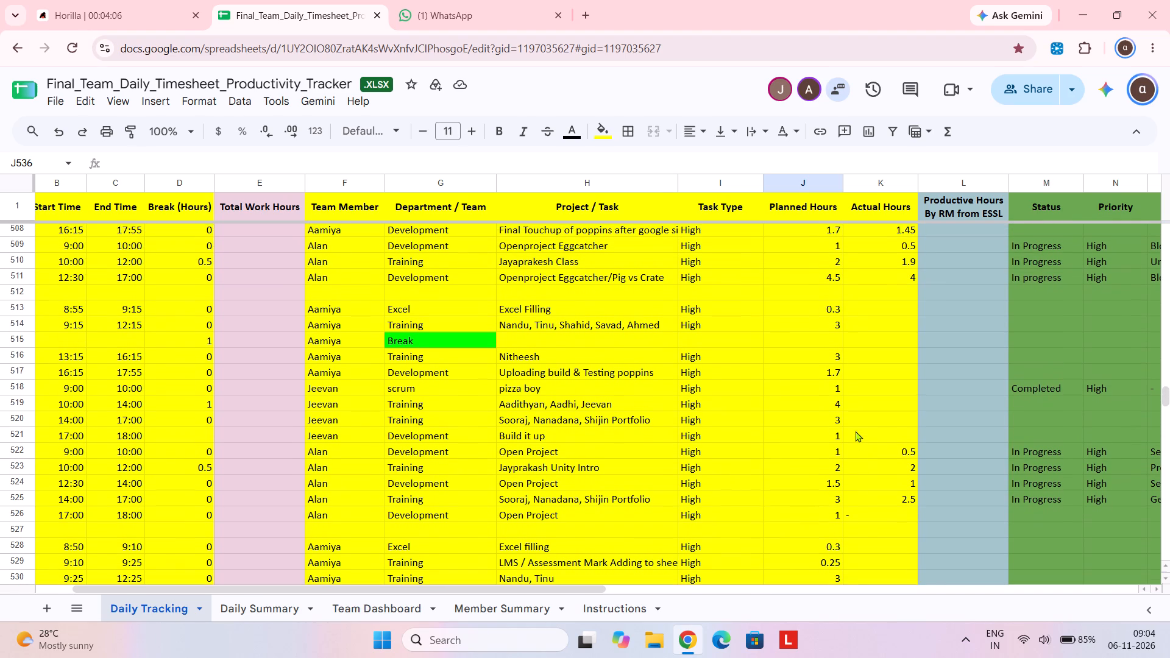
scroll(856, 431, "right", 1)
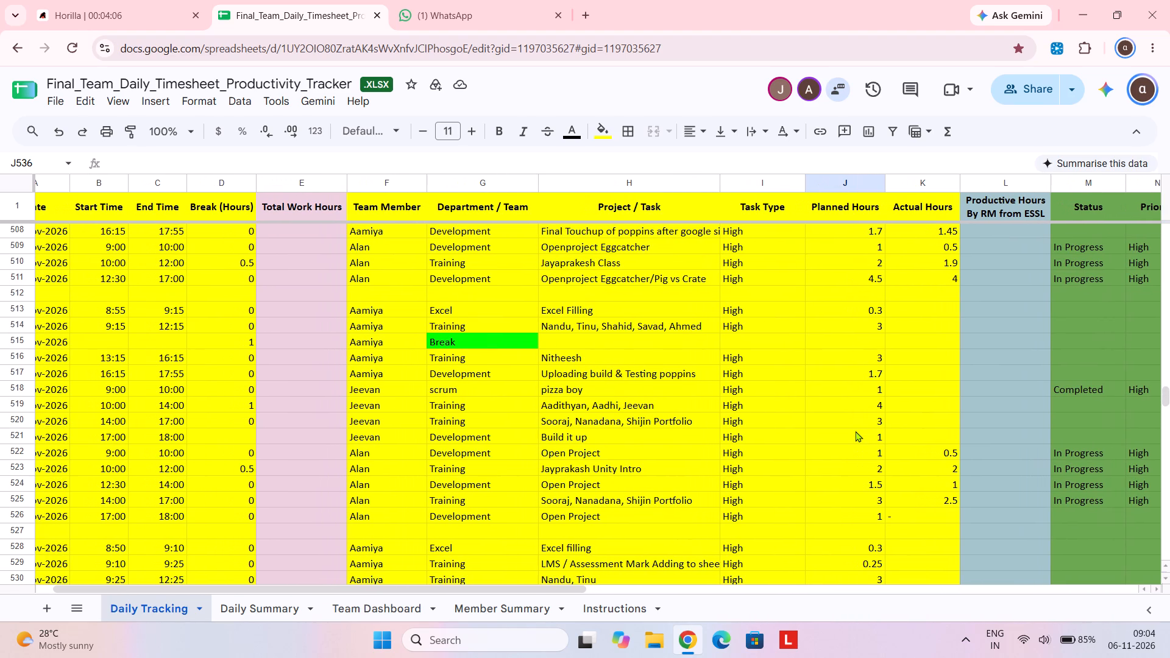
scroll(856, 431, "up", 2)
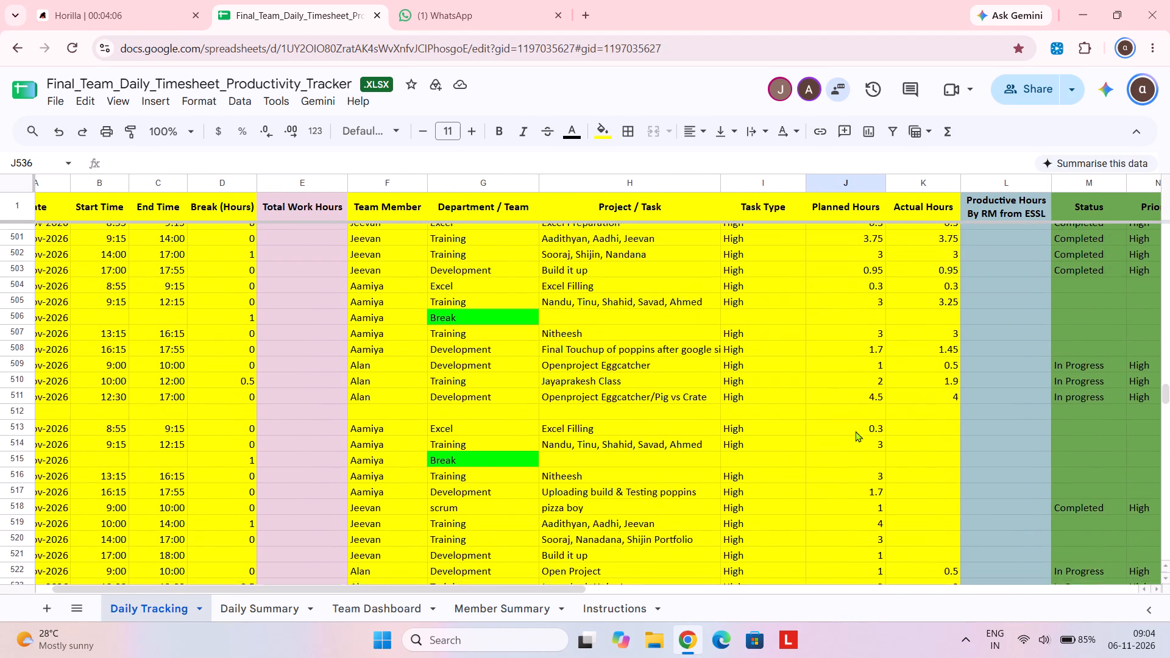
scroll(856, 431, "up", 1)
left_click(945, 398)
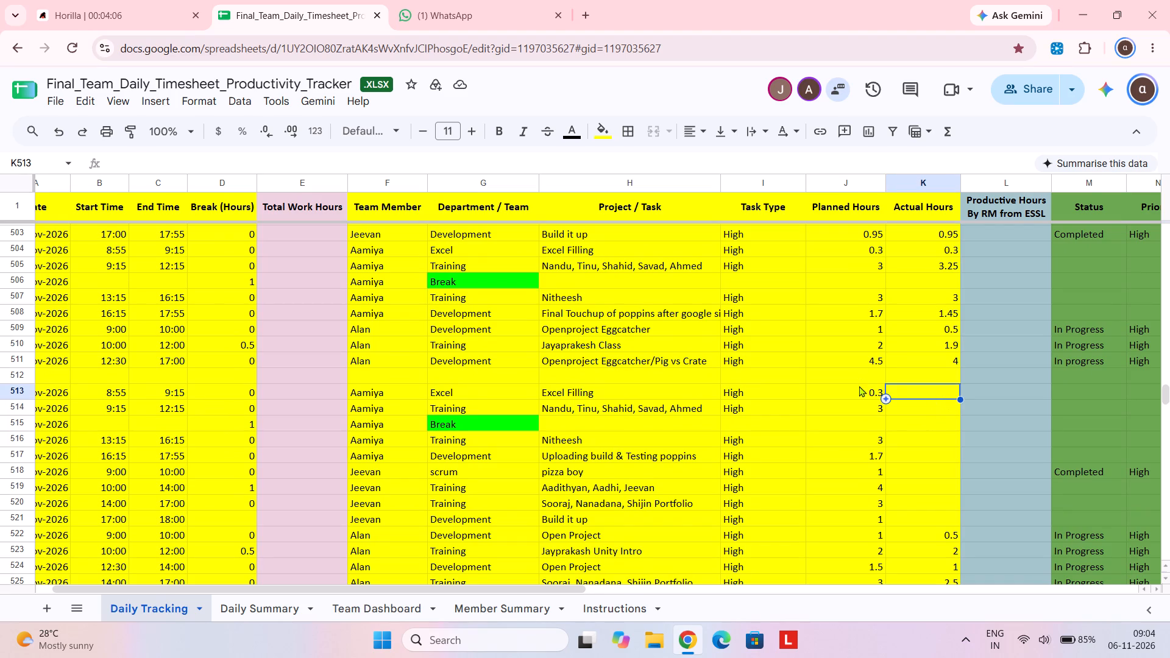
left_click_drag(857, 389, 861, 456)
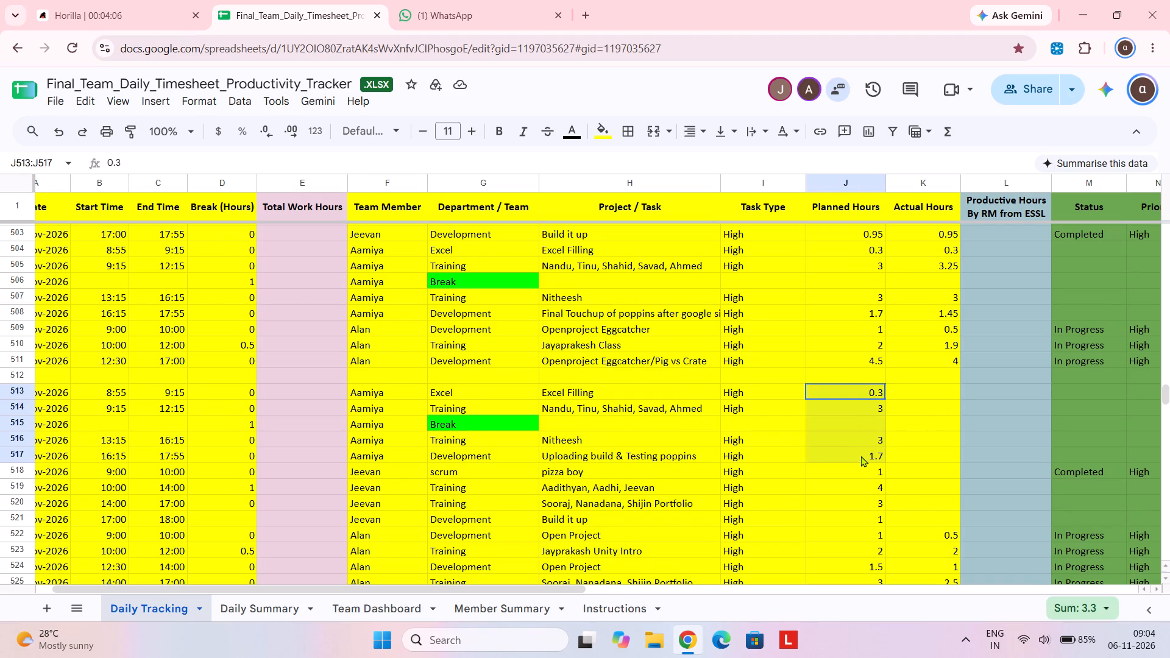
left_click_drag(861, 456, 851, 476)
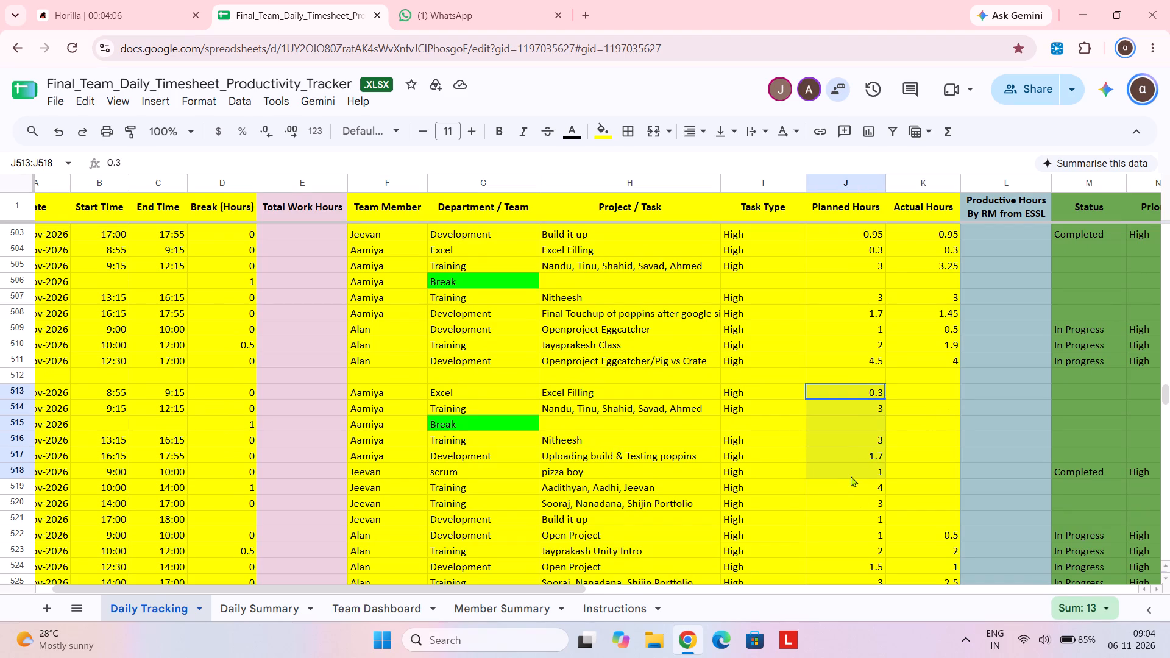
left_click_drag(851, 476, 848, 462)
key("ctrl+c")
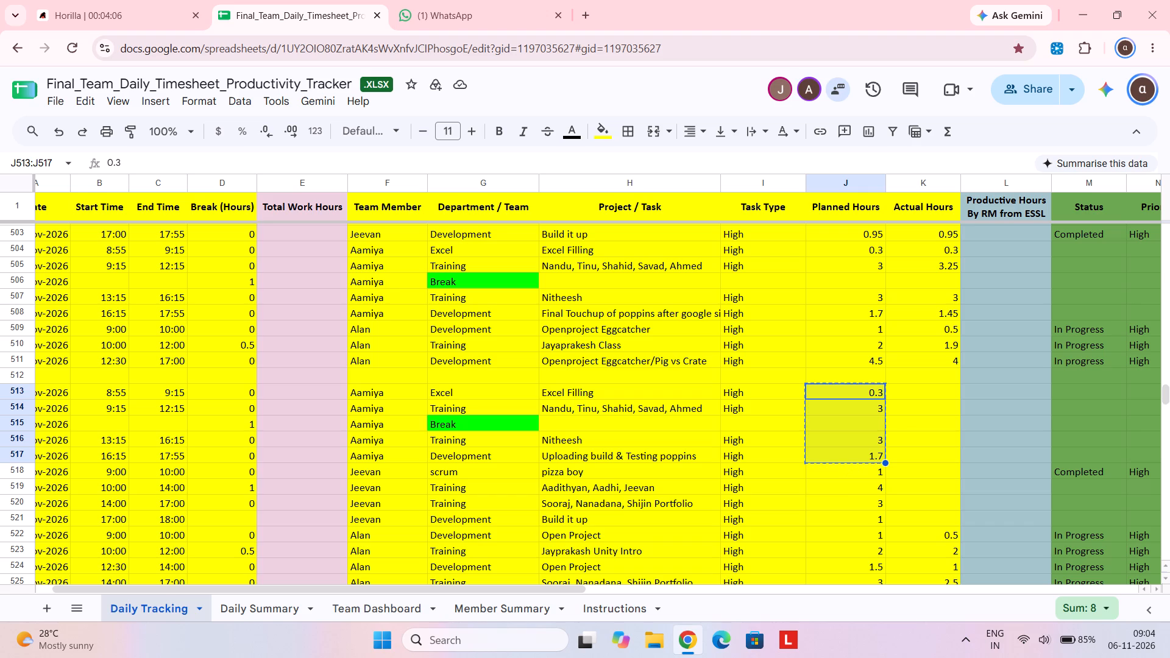
left_click(931, 393)
key("ctrl+v")
key("ctrl+v")
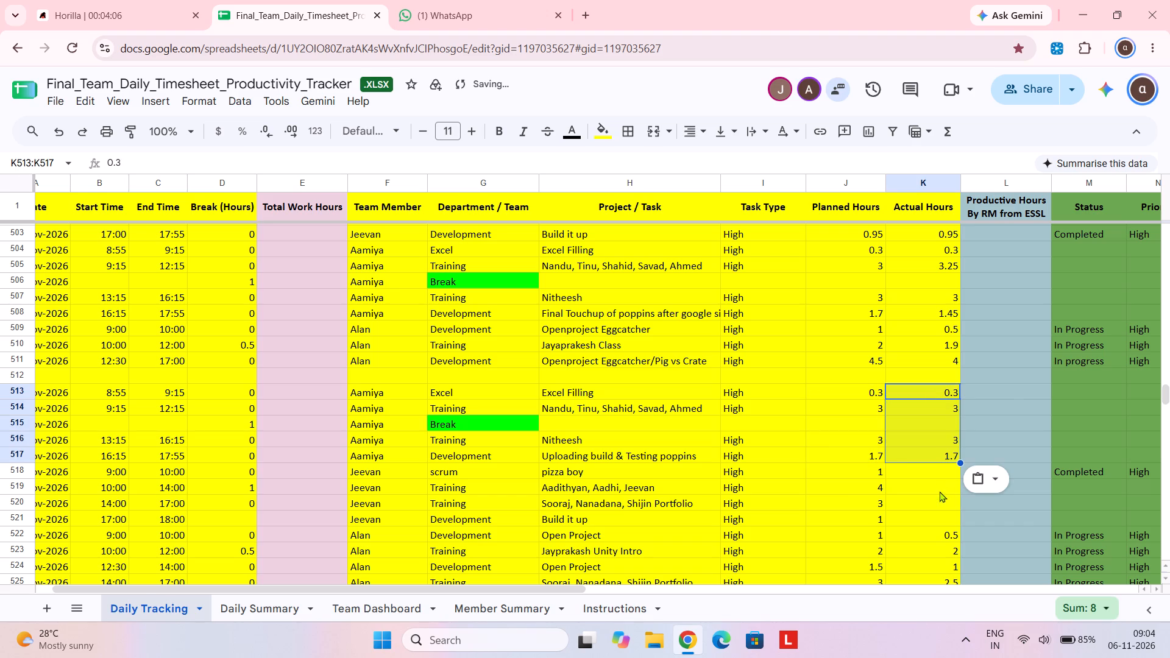
left_click(937, 494)
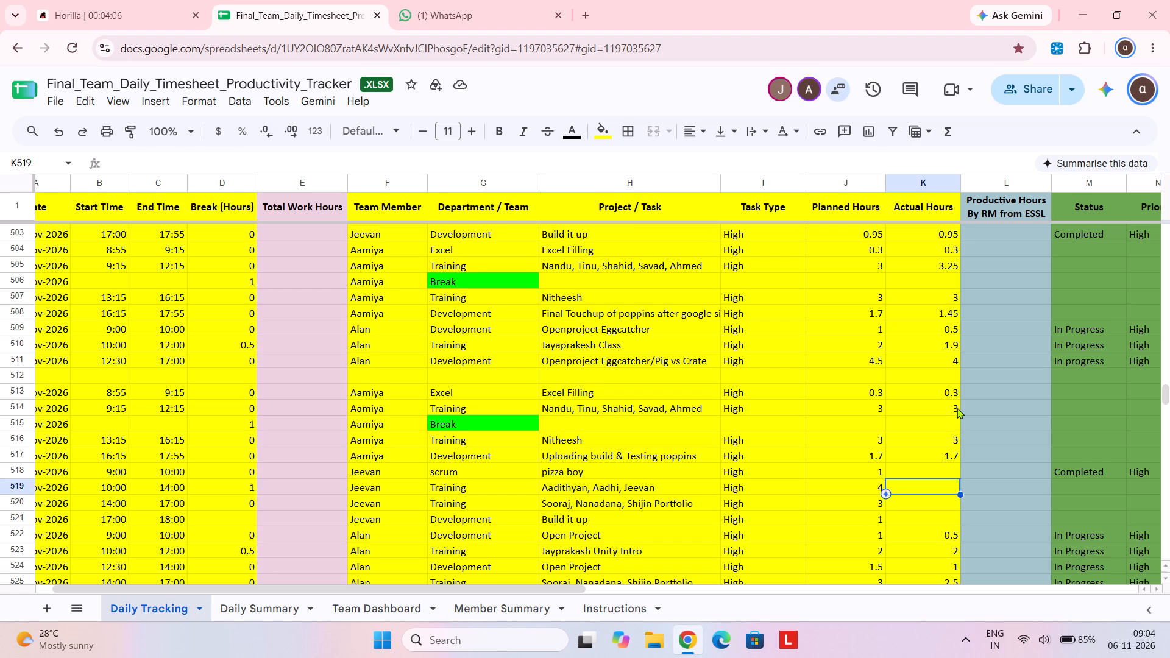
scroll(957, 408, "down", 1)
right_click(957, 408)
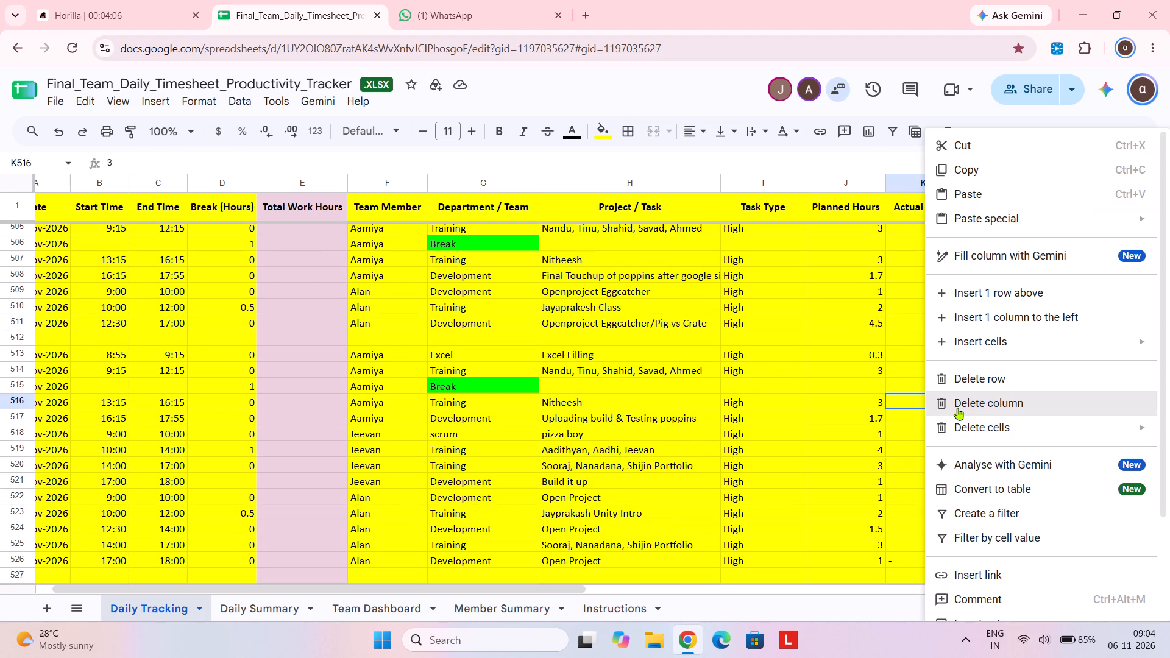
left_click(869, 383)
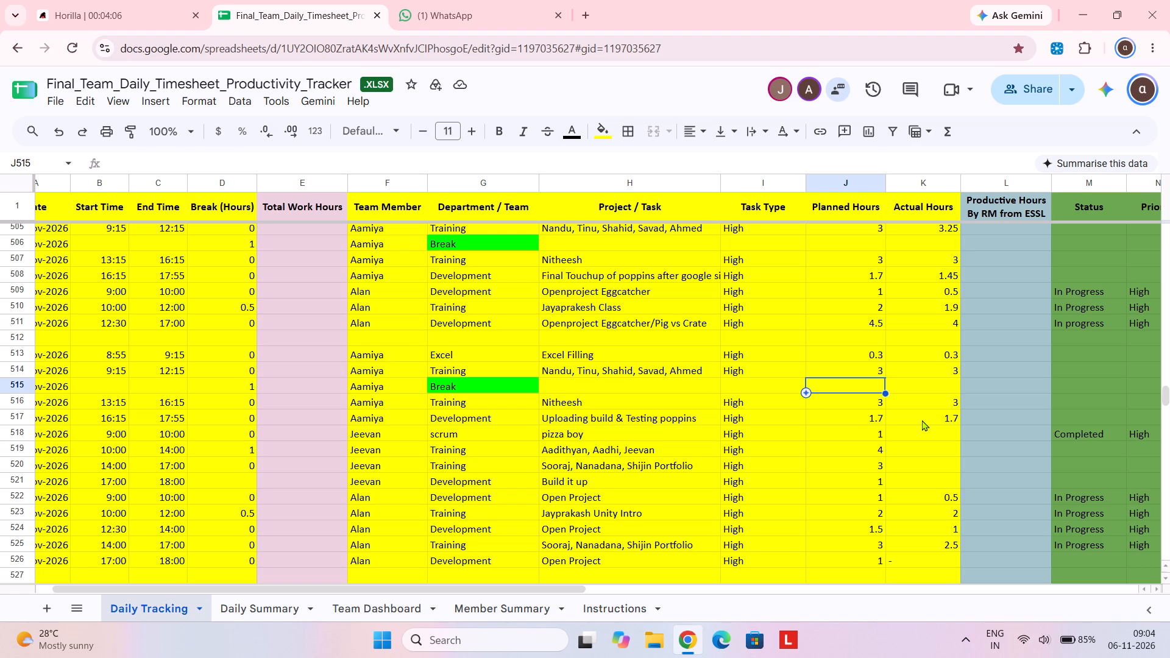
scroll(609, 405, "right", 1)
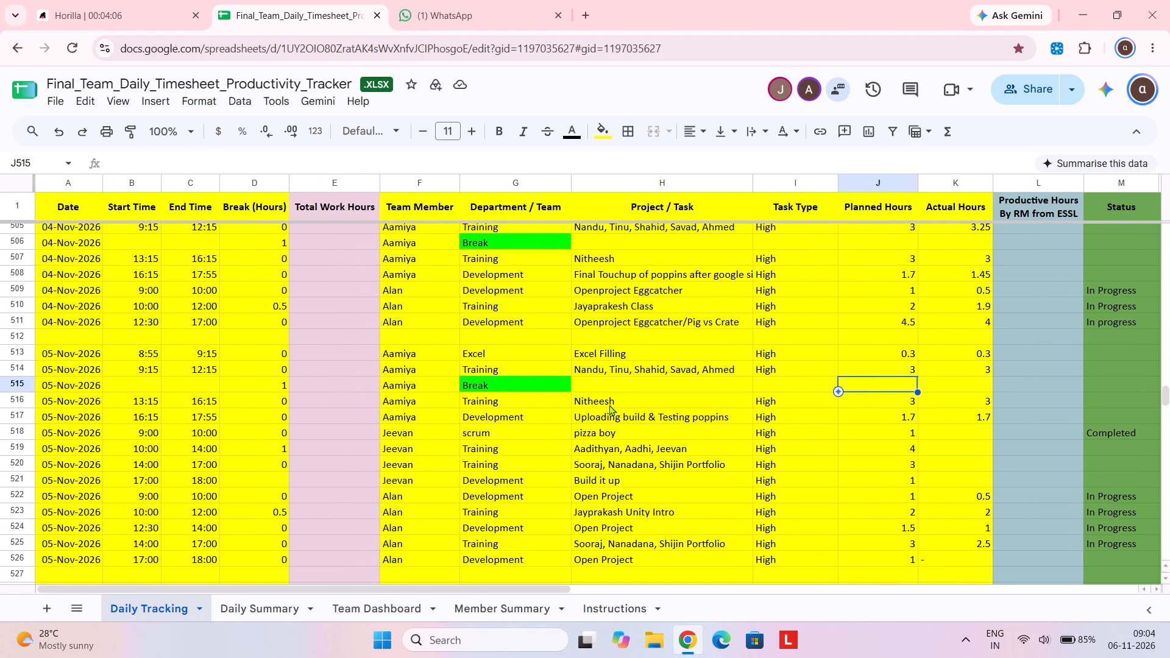
Set the end time of Aamiya's 05-Nov-2026 development entry in row 517 to 17:00.
scroll(609, 405, "right", 1)
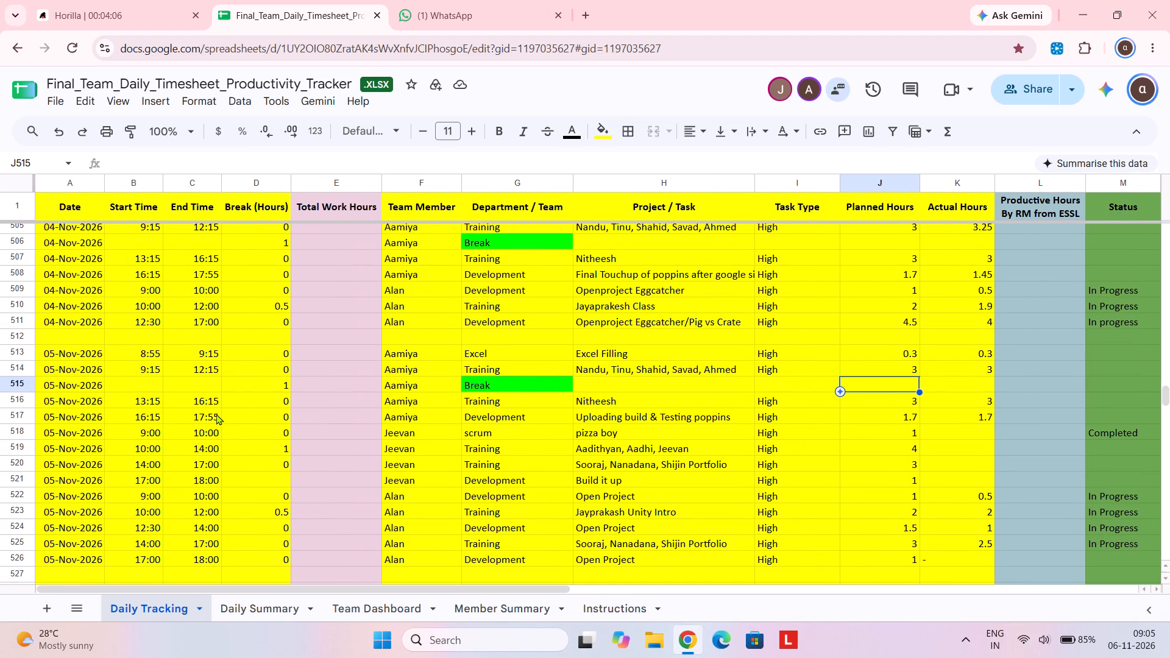
left_click(216, 414)
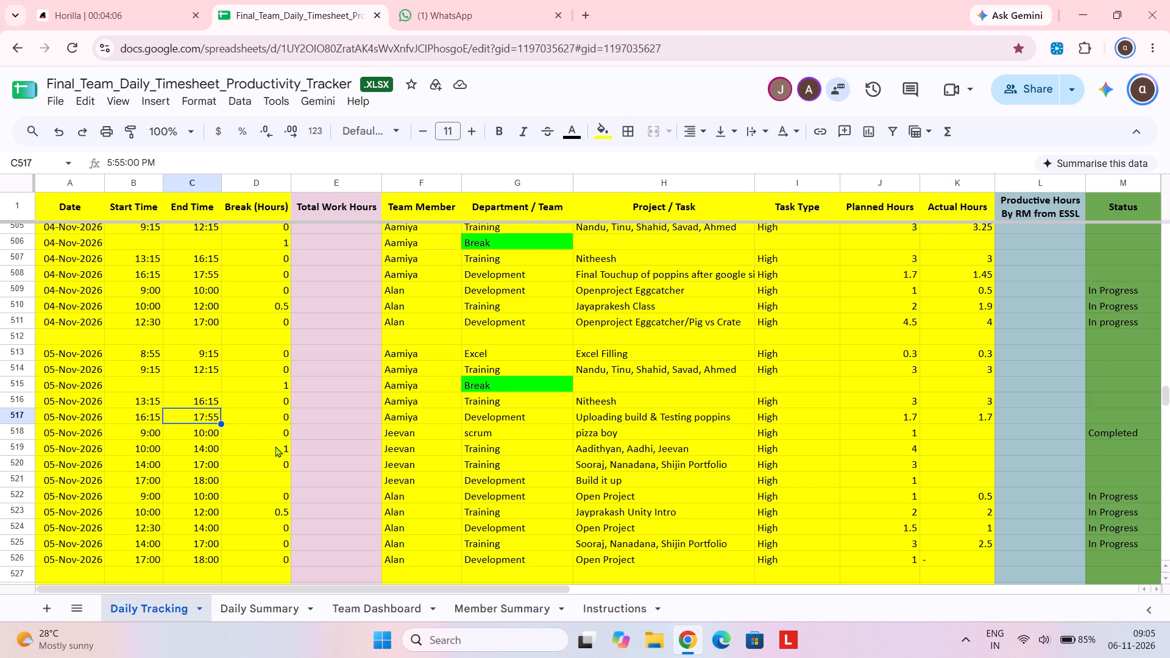
type("17")
type(":00")
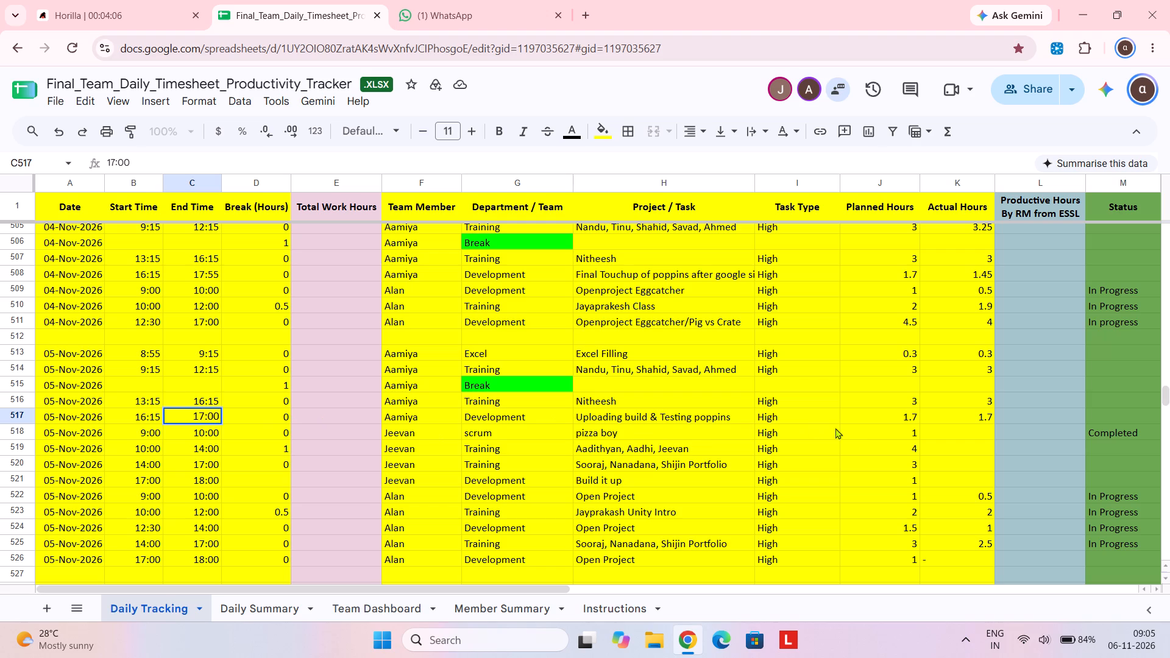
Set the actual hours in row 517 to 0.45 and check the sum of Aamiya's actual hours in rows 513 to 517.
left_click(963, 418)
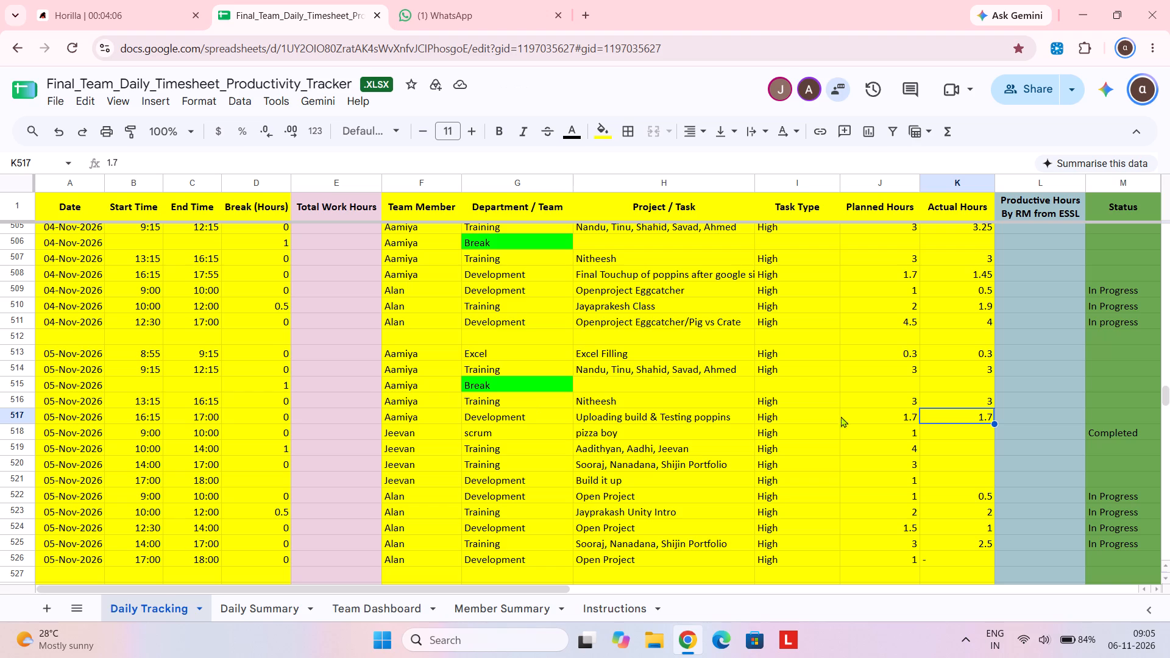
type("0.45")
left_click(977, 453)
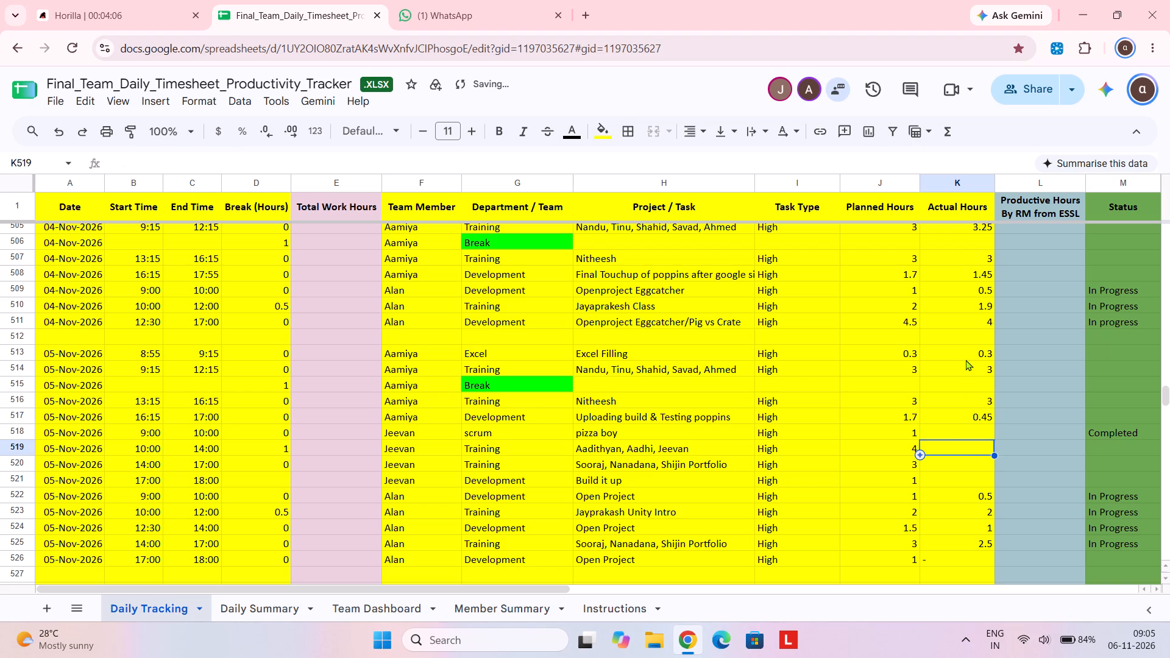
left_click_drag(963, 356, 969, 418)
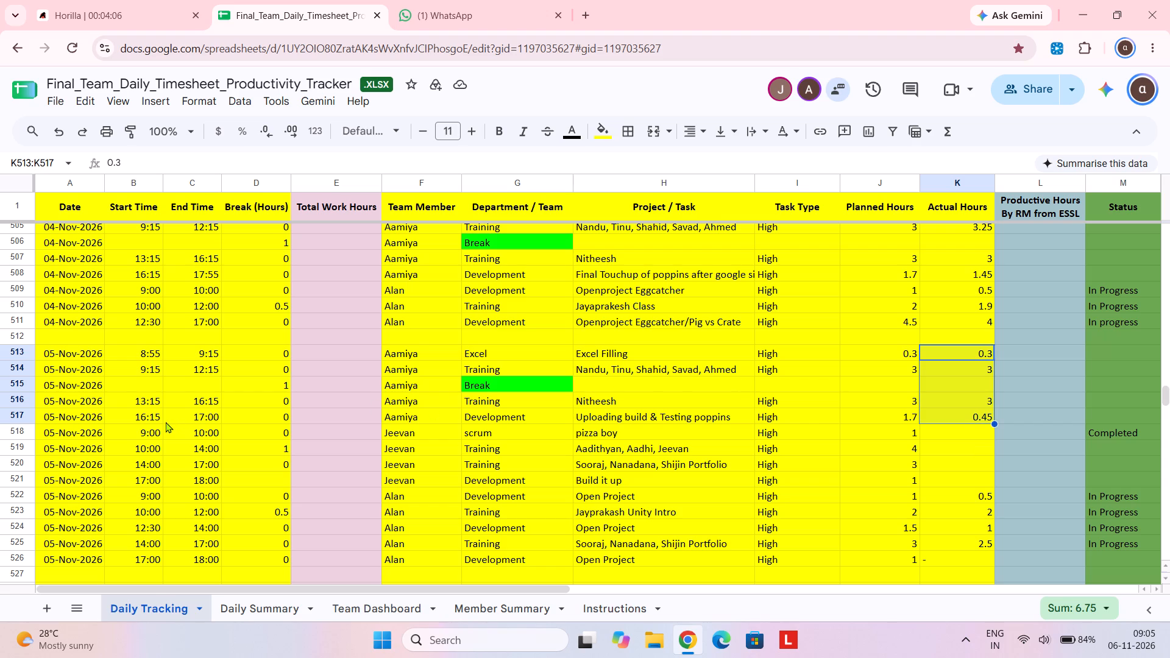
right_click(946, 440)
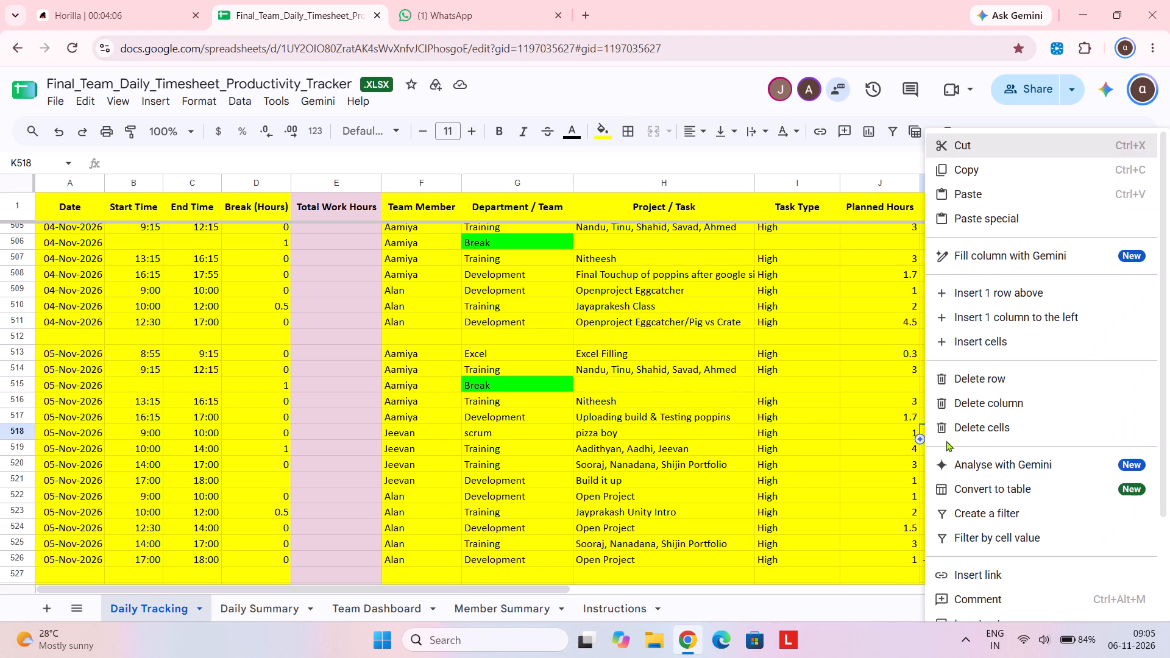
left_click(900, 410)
Set the actual hours in row 517 to 0.75 and check the sum of Aamiya's actual hours in rows 513 to 517.
double_click(988, 417)
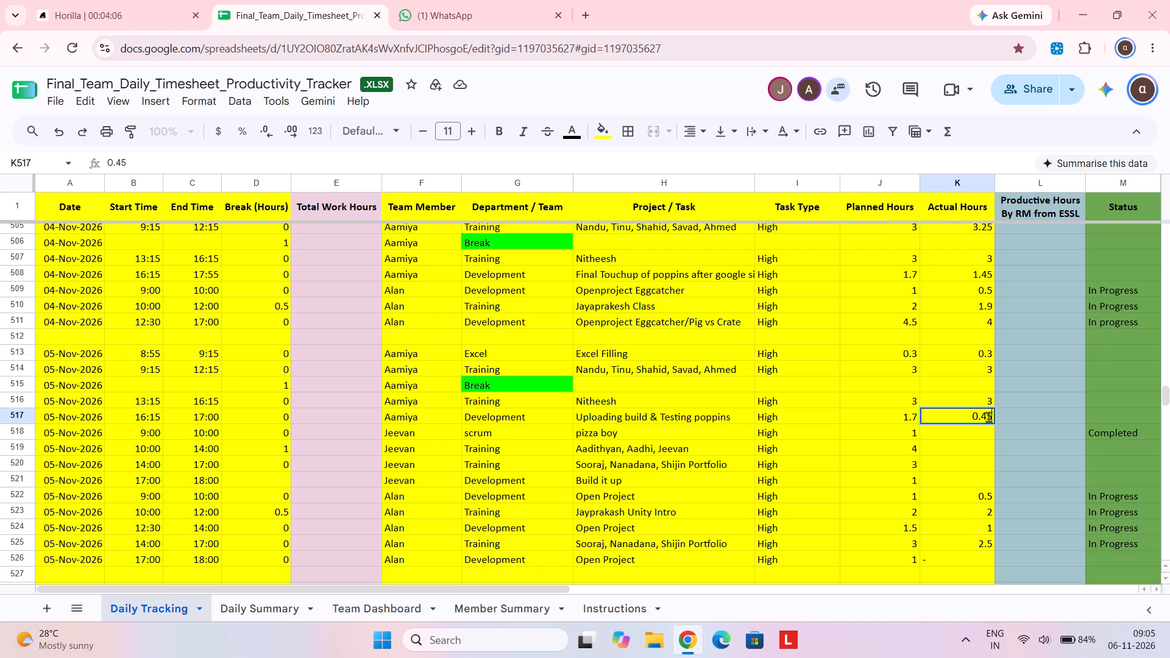
key("BackSpace")
key("BackSpace")
type("75")
left_click(971, 454)
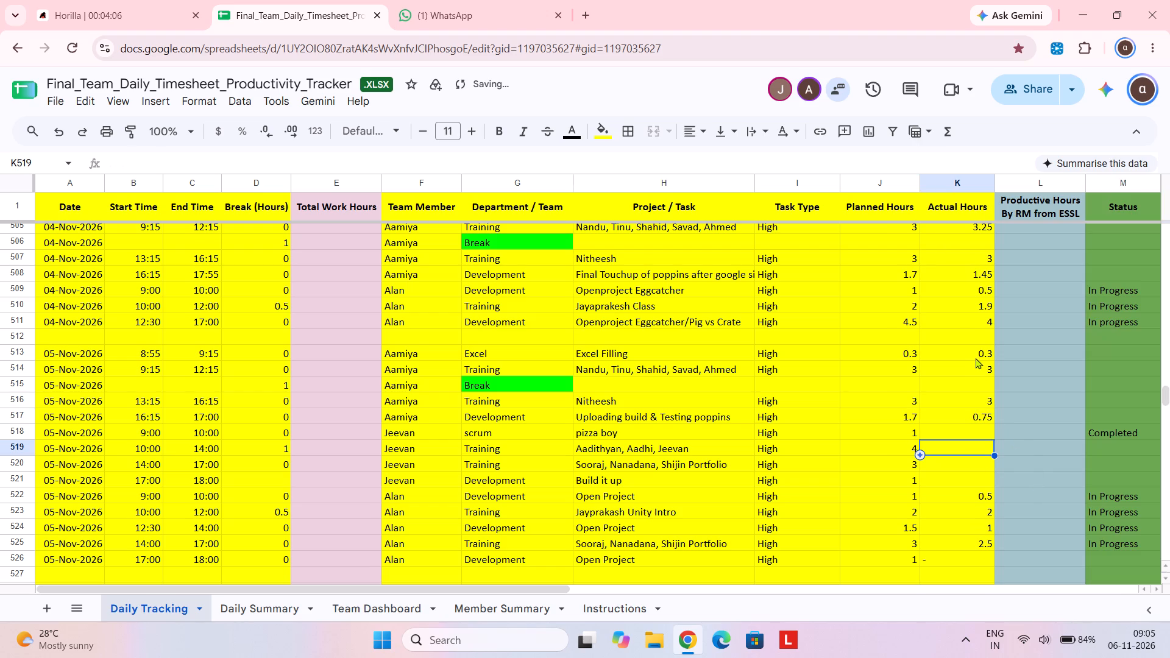
left_click_drag(973, 351, 971, 420)
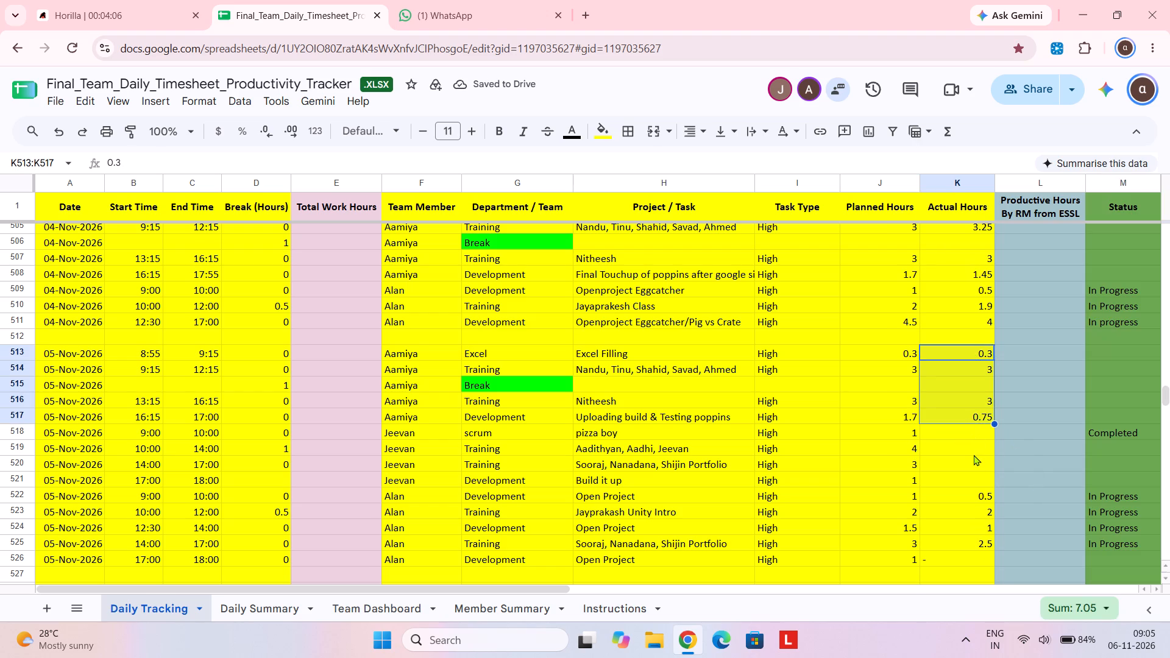
left_click(973, 456)
scroll(973, 456, "right", 1)
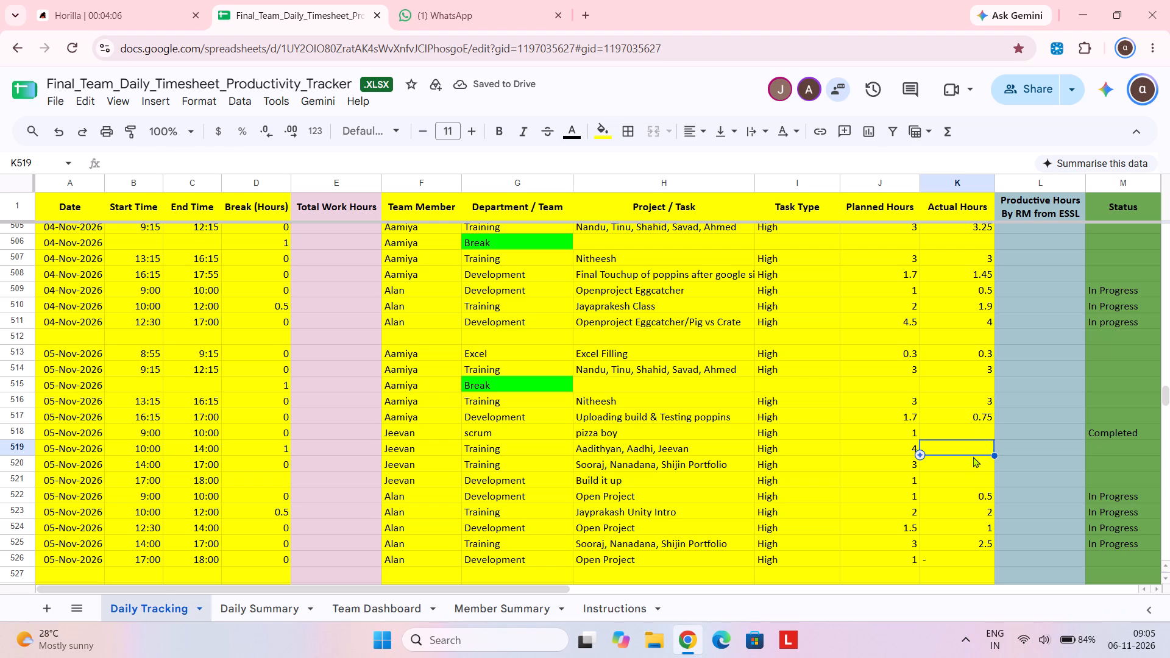
Replace "Uploading build &" with "Ads changing" in the project/task text of row 517, keeping "Testing poppins".
scroll(929, 462, "left", 1)
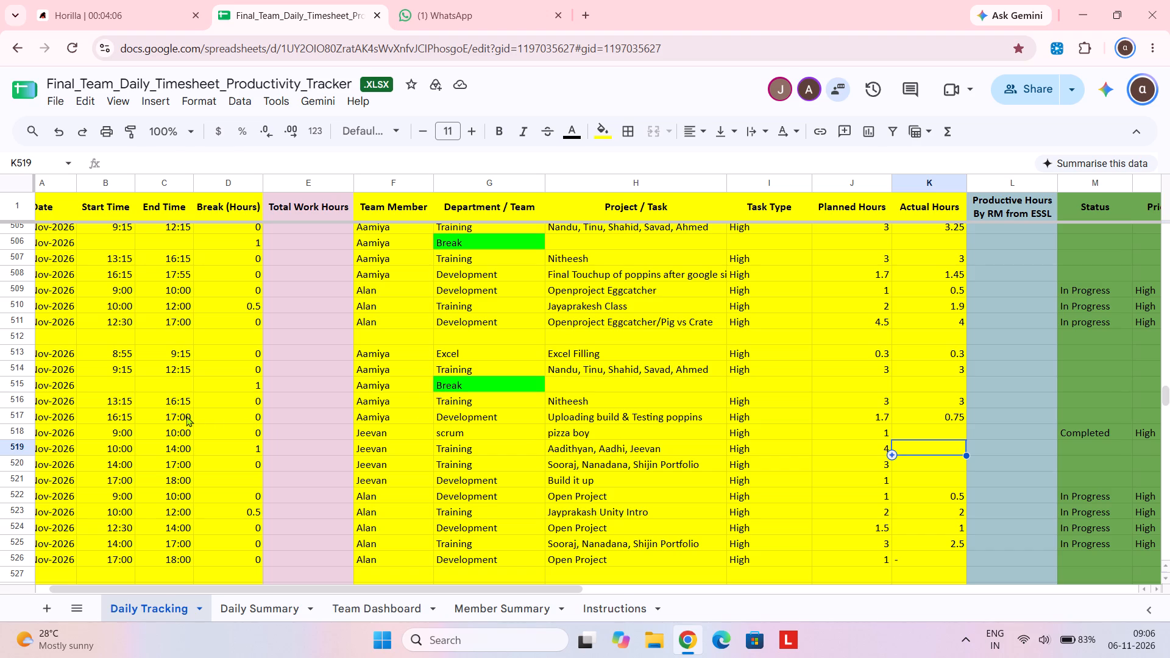
double_click(598, 415)
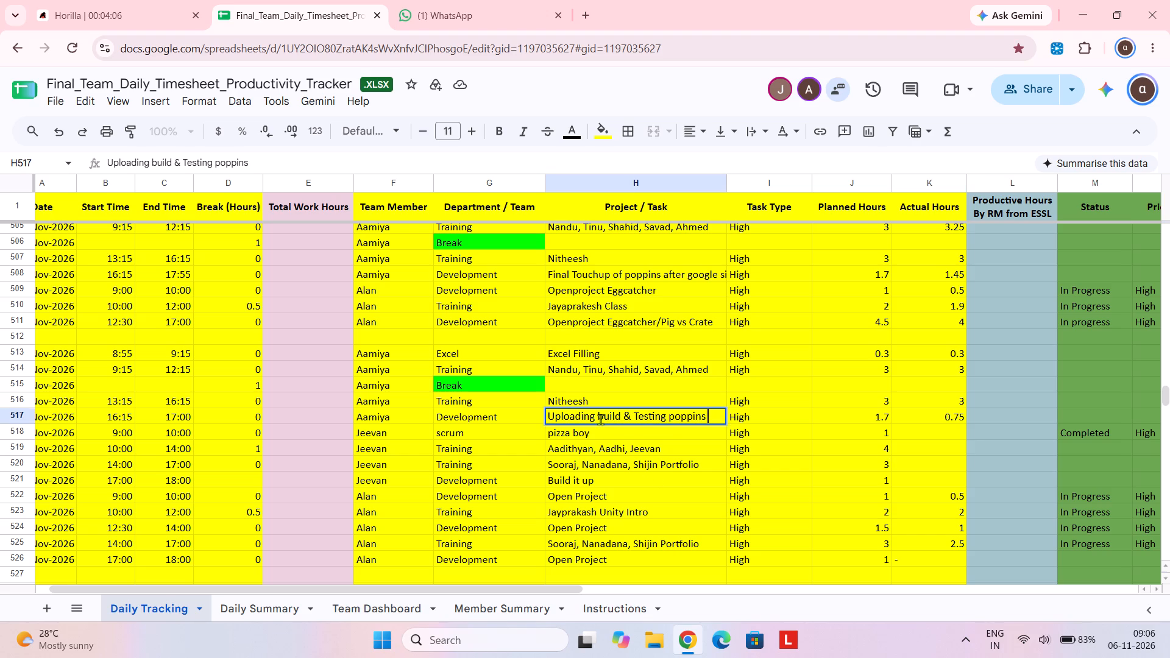
left_click(601, 418)
key("Left")
key("BackSpace")
key("BackSpace")
key("BackSpace")
key("BackSpace")
key("BackSpace")
key("BackSpace")
key("BackSpace")
key("BackSpace")
key("BackSpace")
key("BackSpace")
key("BackSpace")
key("BackSpace")
key("BackSpace")
key("BackSpace")
key("BackSpace")
key("BackSpace")
key("BackSpace")
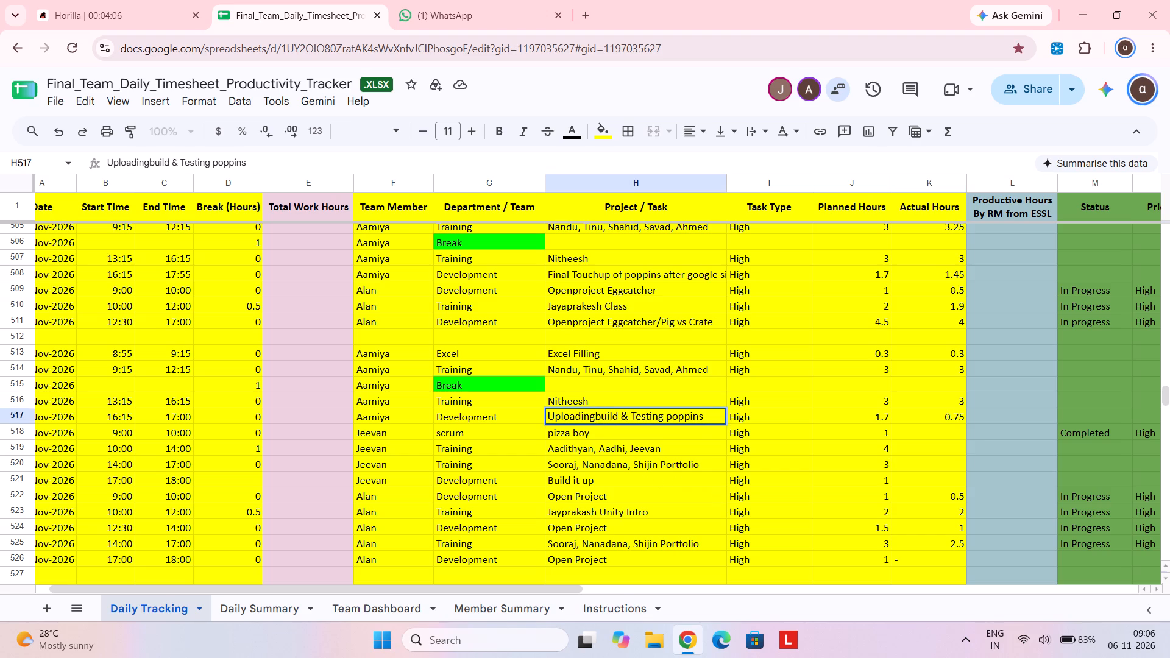
key("Right")
key("Right")
key("Right")
key("Right")
key("Right")
key("Right")
key("Right")
key("Right")
key("Right")
key("Right")
key("Right")
key("Right")
key("Right")
key("Right")
key("Right")
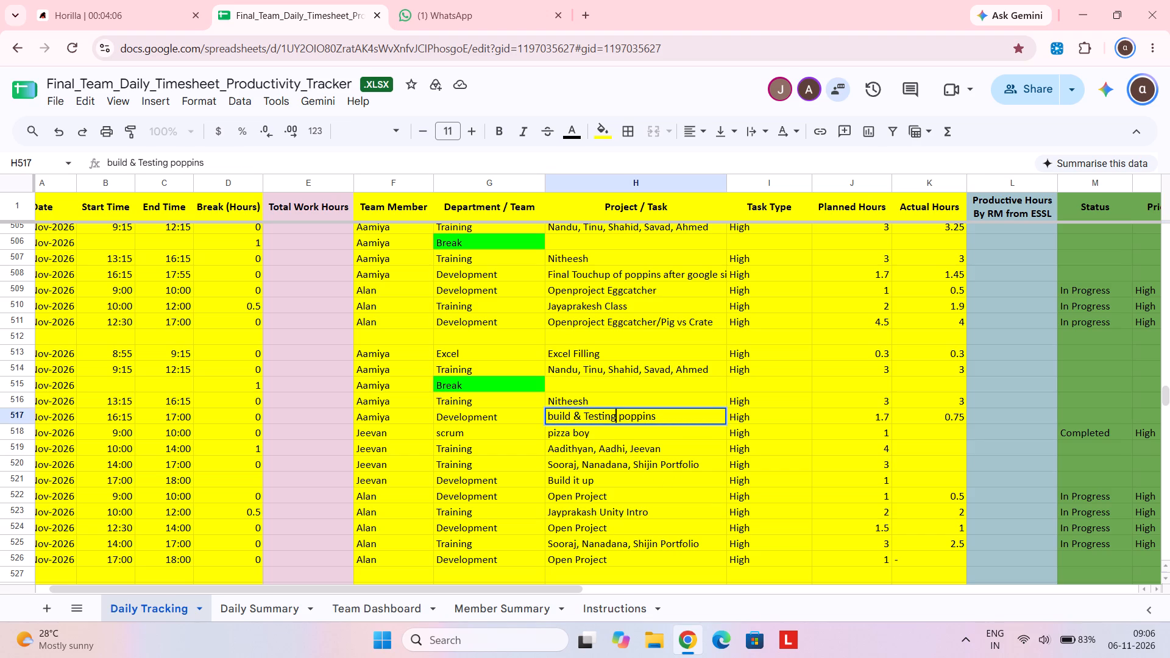
key("Left")
key("Left")
key("Left")
key("Left")
key("Left")
key("Left")
key("Left")
key("BackSpace")
key("BackSpace")
key("BackSpace")
key("BackSpace")
key("BackSpace")
key("BackSpace")
key("BackSpace")
key("BackSpace")
key("BackSpace")
key("BackSpace")
key("BackSpace")
key("BackSpace")
key("BackSpace")
key("BackSpace")
key("BackSpace")
key("BackSpace")
key("BackSpace")
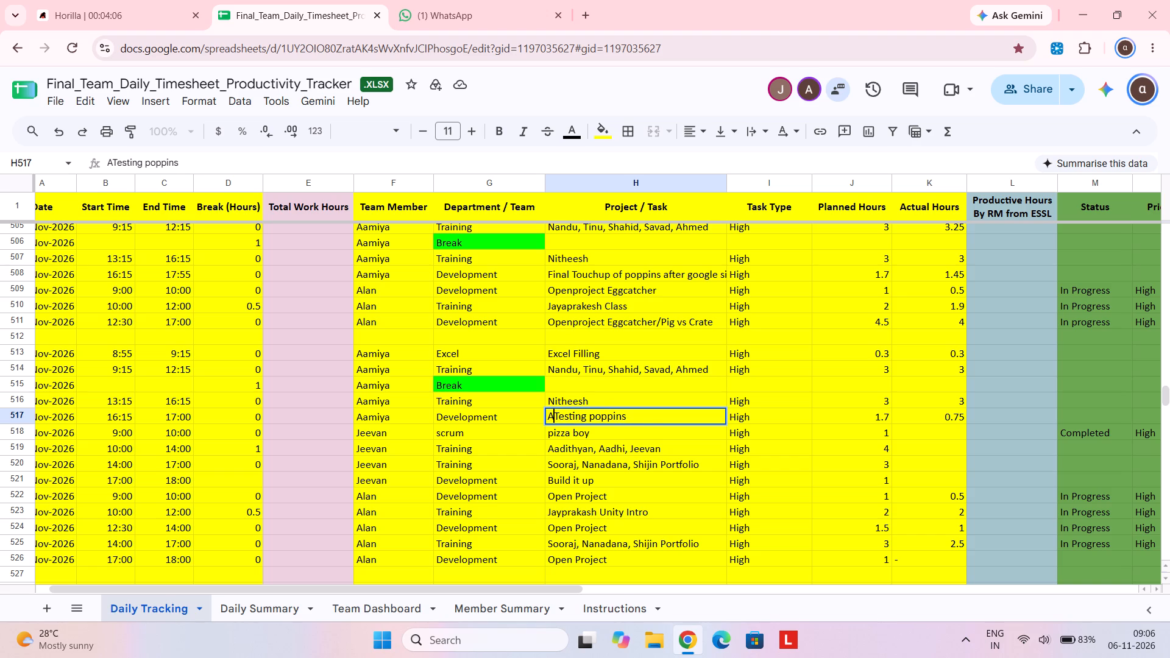
type("ds chaning")
key("space")
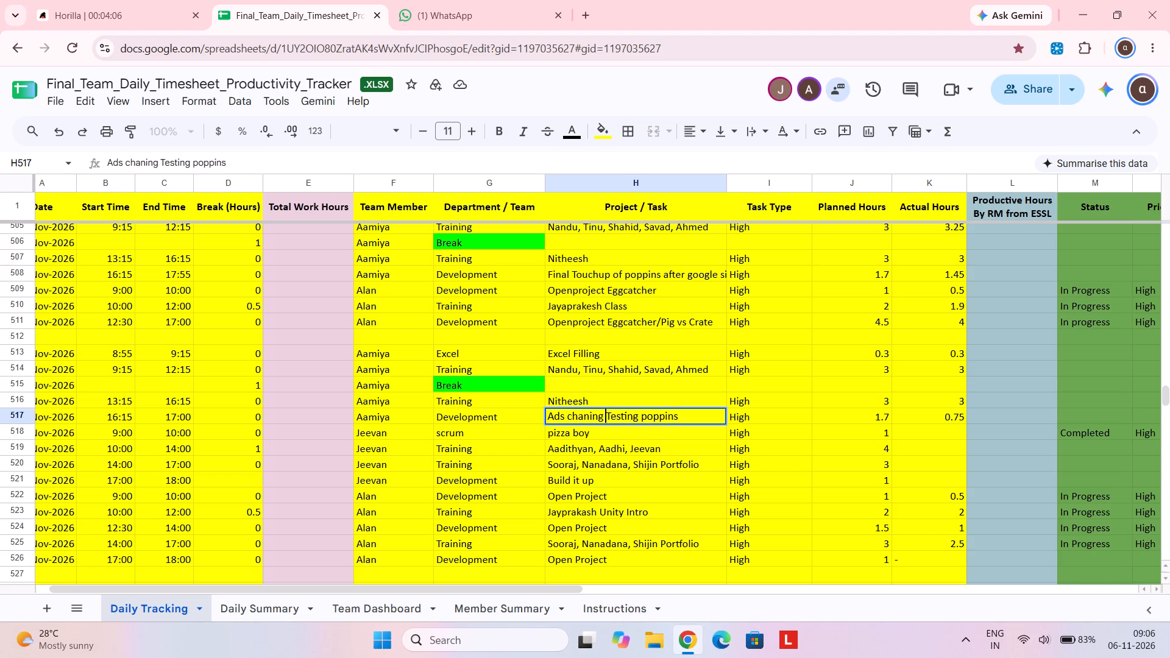
left_click(587, 417)
key("h")
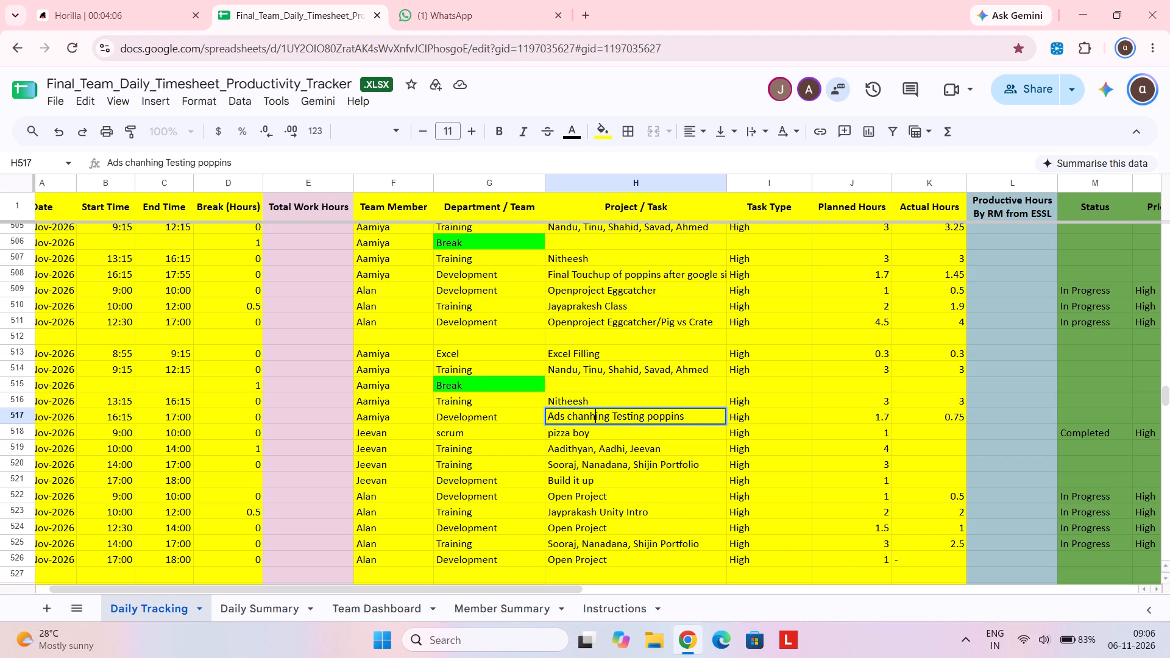
key("BackSpace")
key("g")
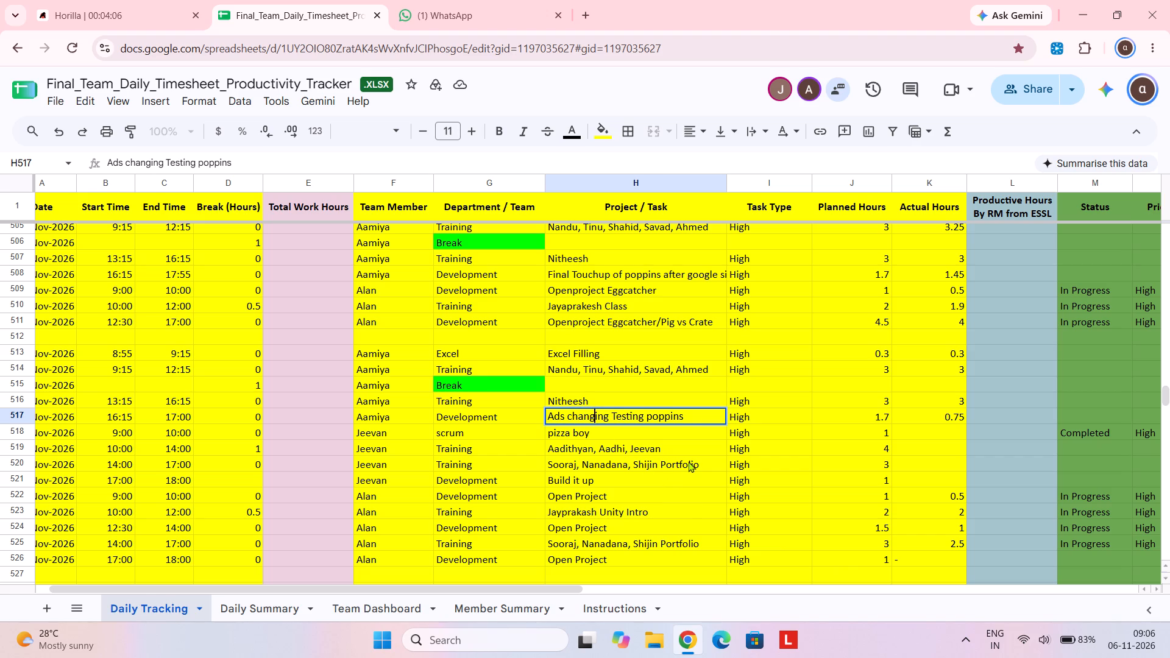
left_click(689, 461)
Replace "Testing" with "in" so the project/task text in row 517 reads "Ads changing in poppins".
scroll(689, 461, "left", 1)
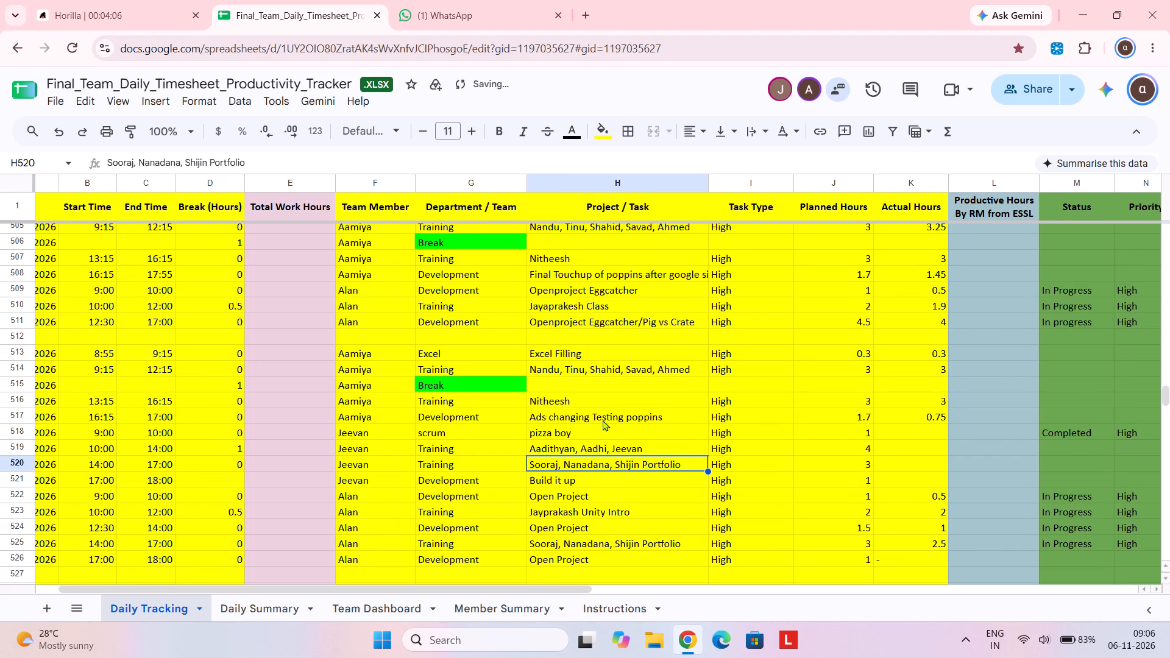
double_click(593, 416)
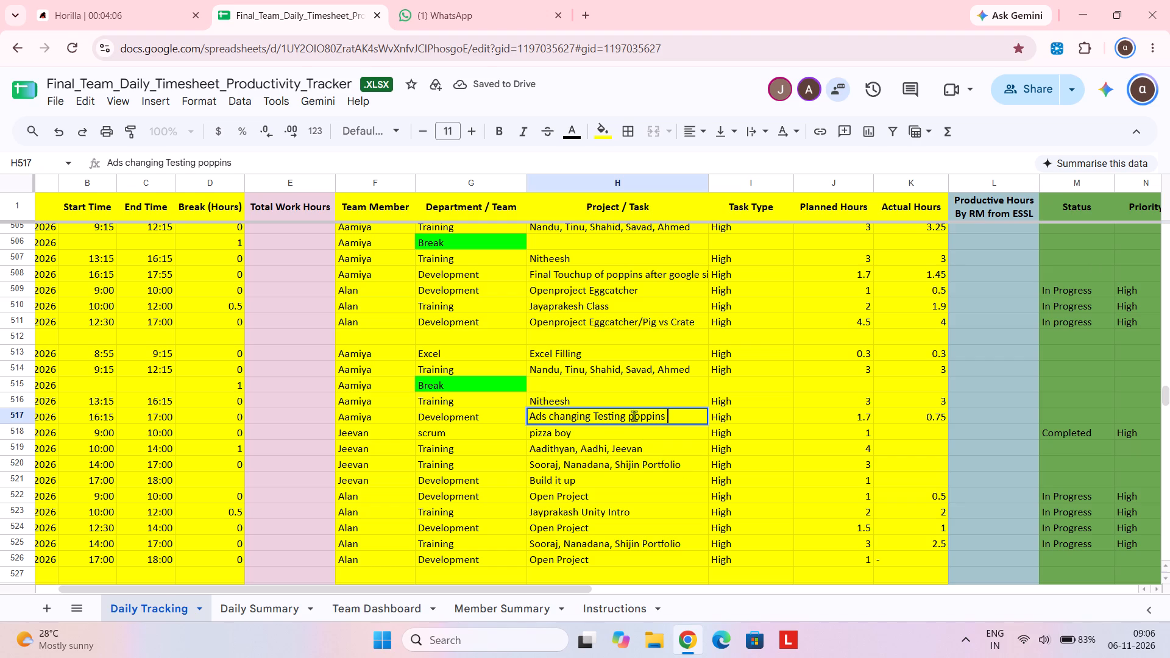
left_click(628, 419)
key("BackSpace")
key("BackSpace")
key("BackSpace")
key("BackSpace")
key("BackSpace")
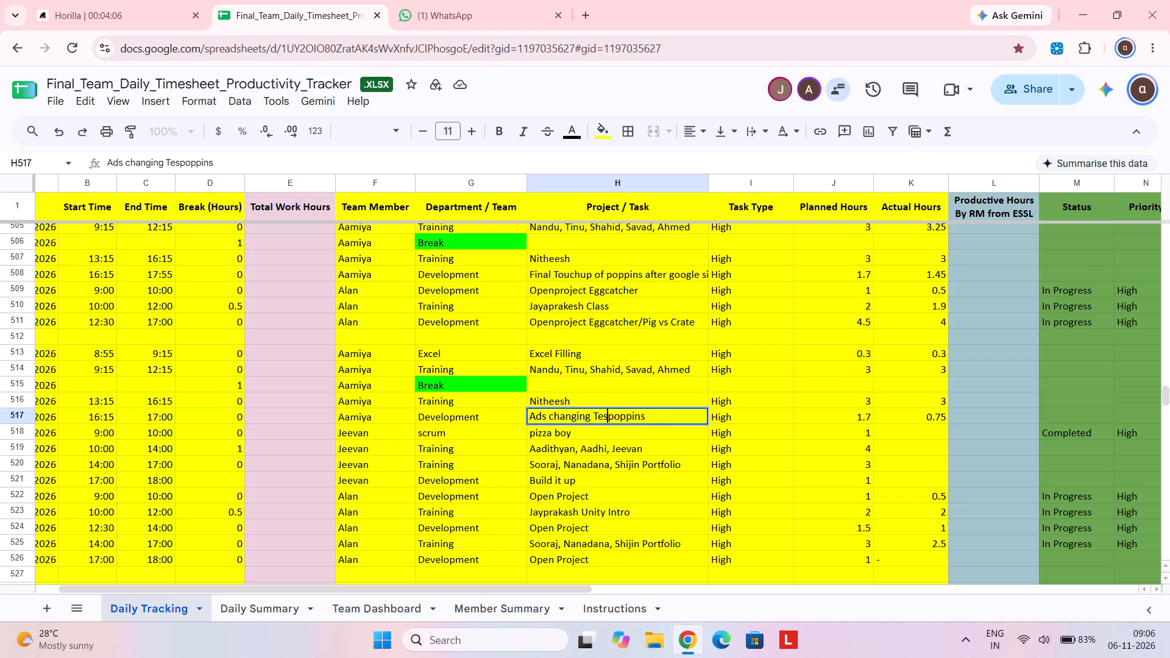
key("BackSpace")
key("BackSpace")
key("BackSpace")
type("in")
key("space")
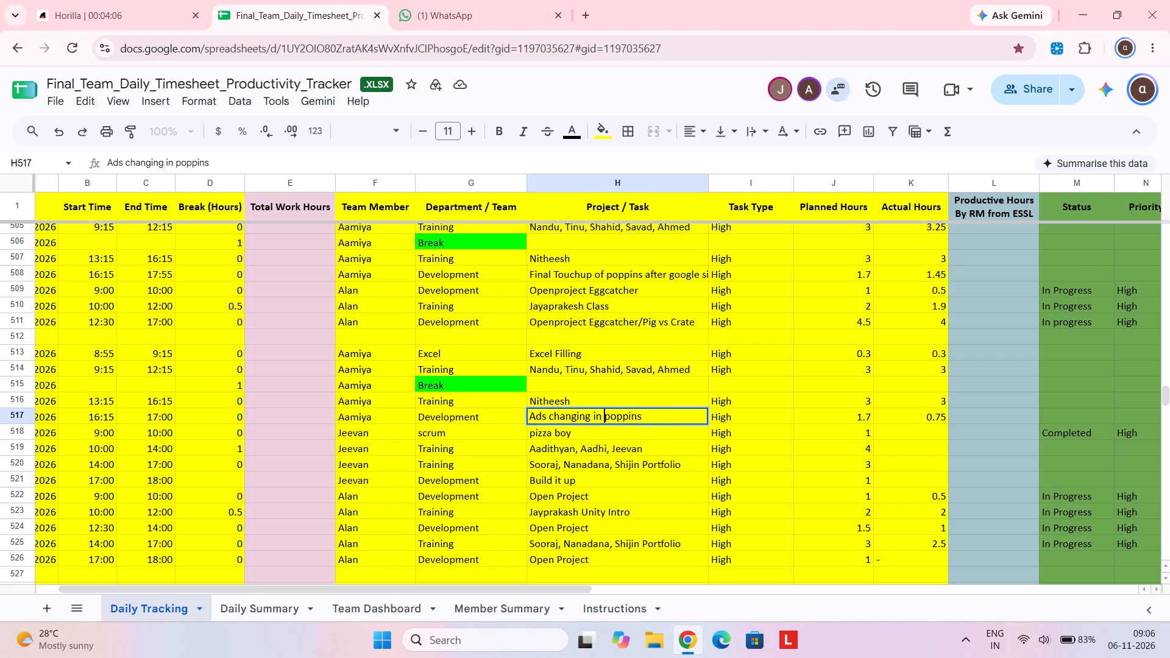
left_click(701, 440)
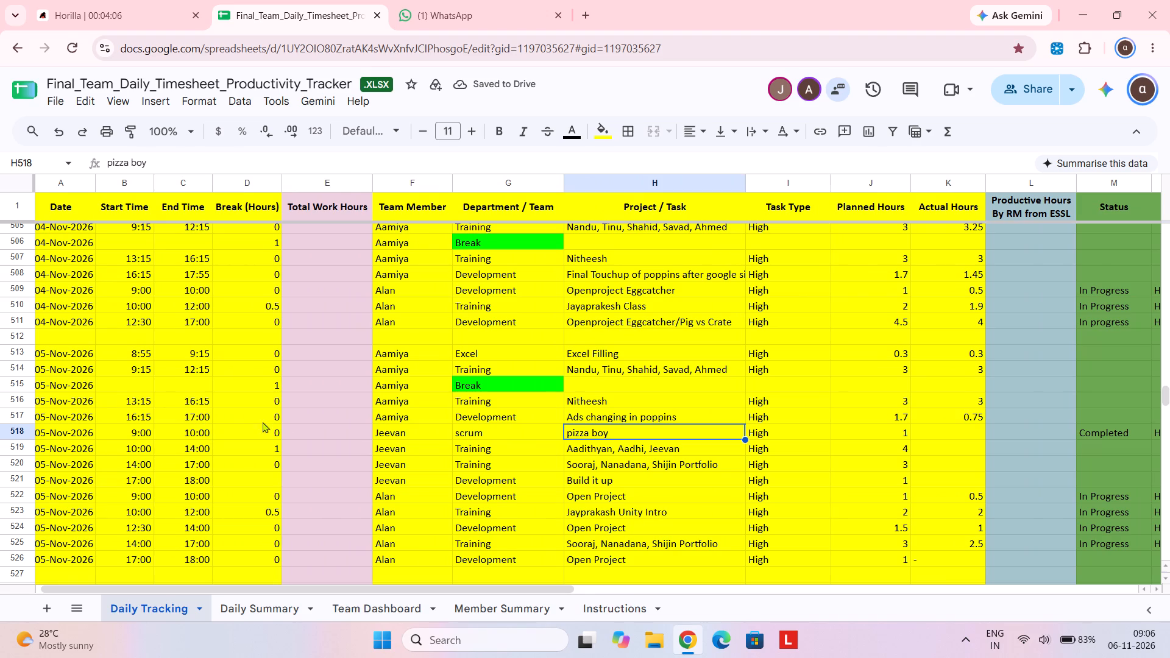
Enter the status Completed for Aamiya's 05-Nov-2026 entries in rows 513 and 514.
scroll(770, 435, "left", 3)
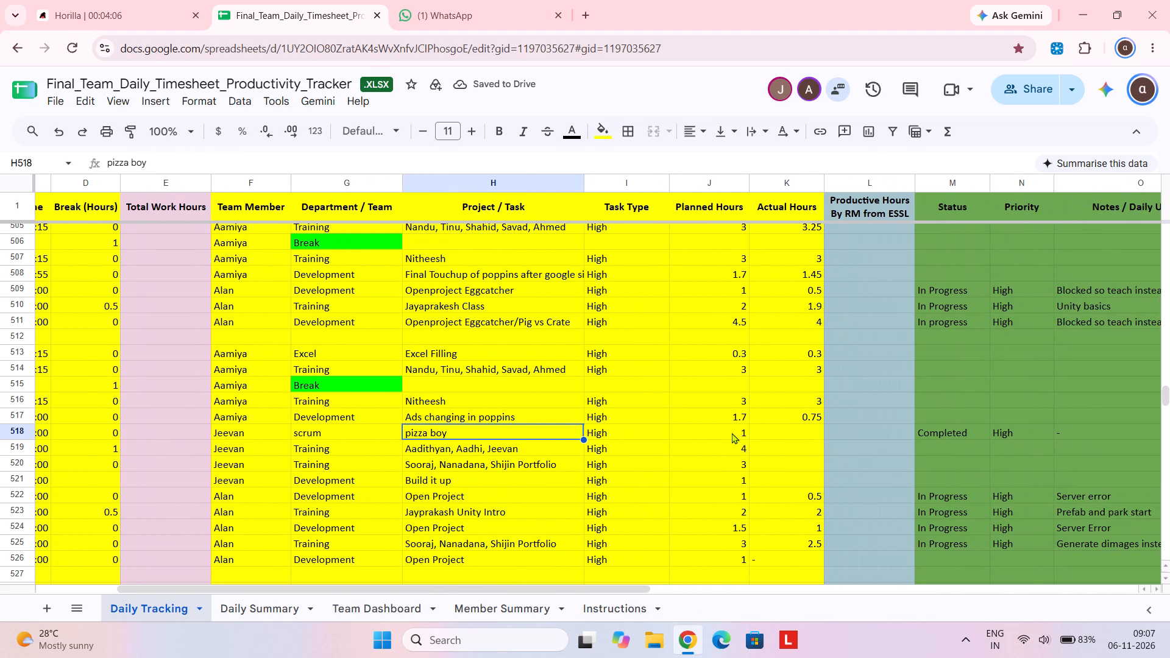
scroll(828, 431, "left", 1)
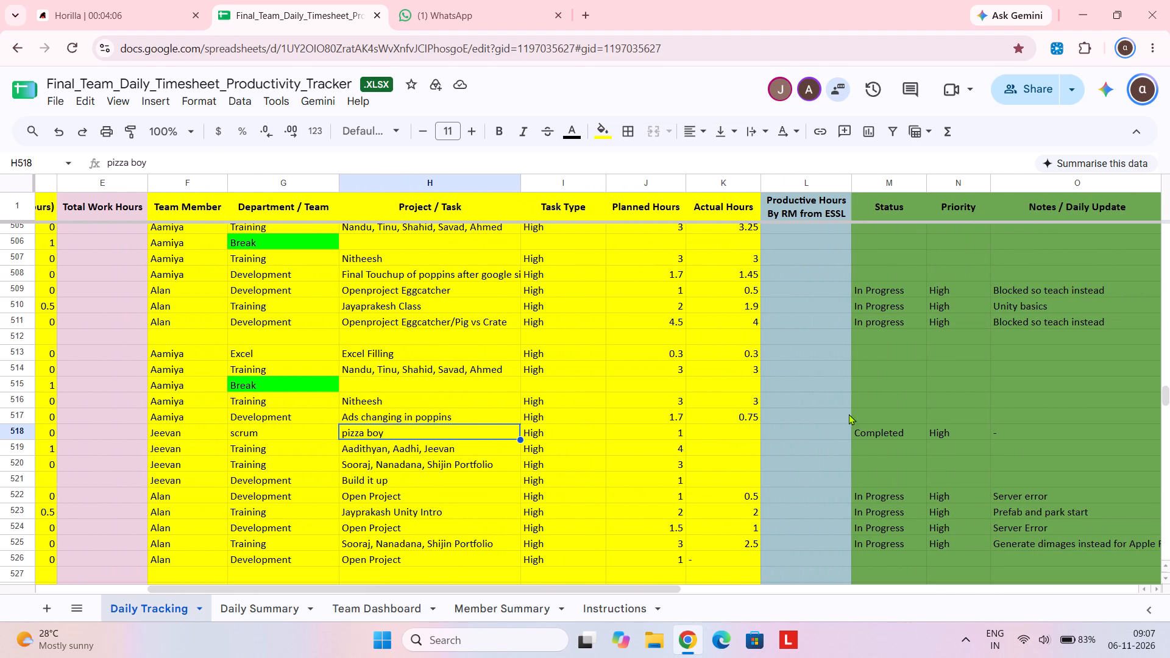
left_click(882, 352)
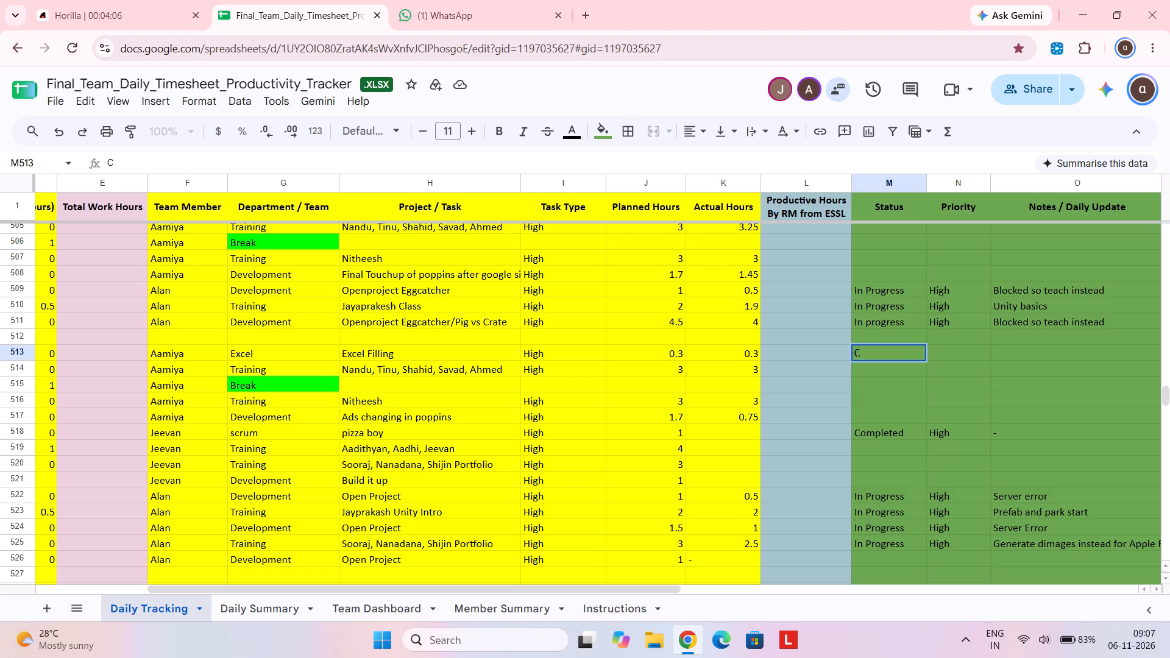
type("ompleted")
key("Down")
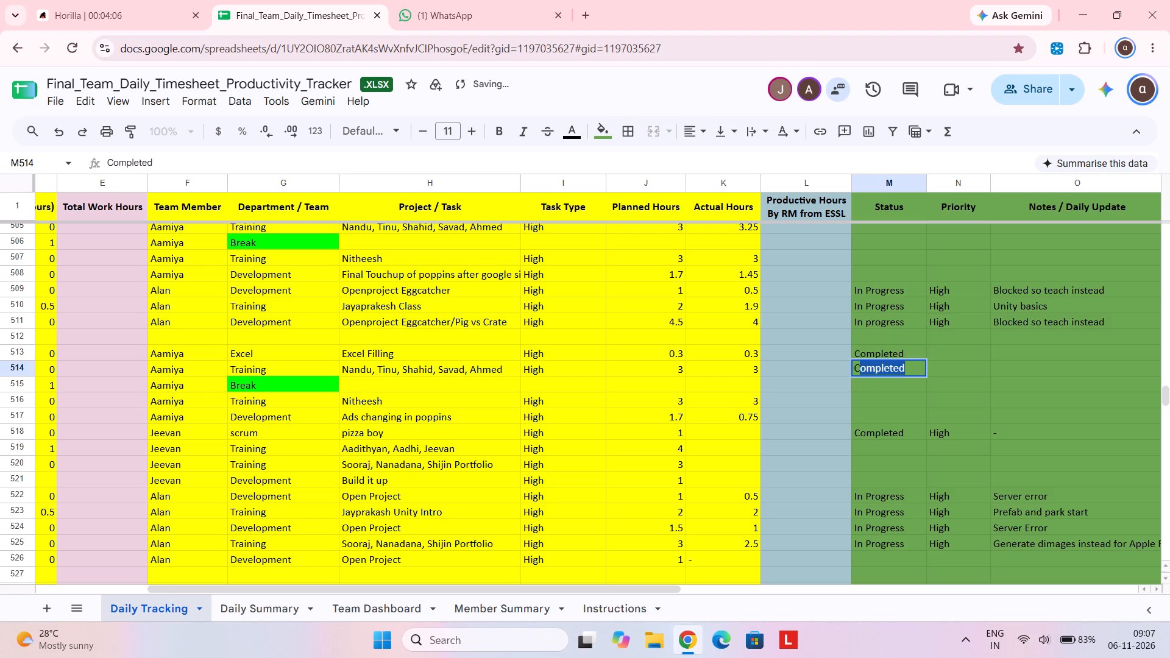
type("oompleted")
key("Down")
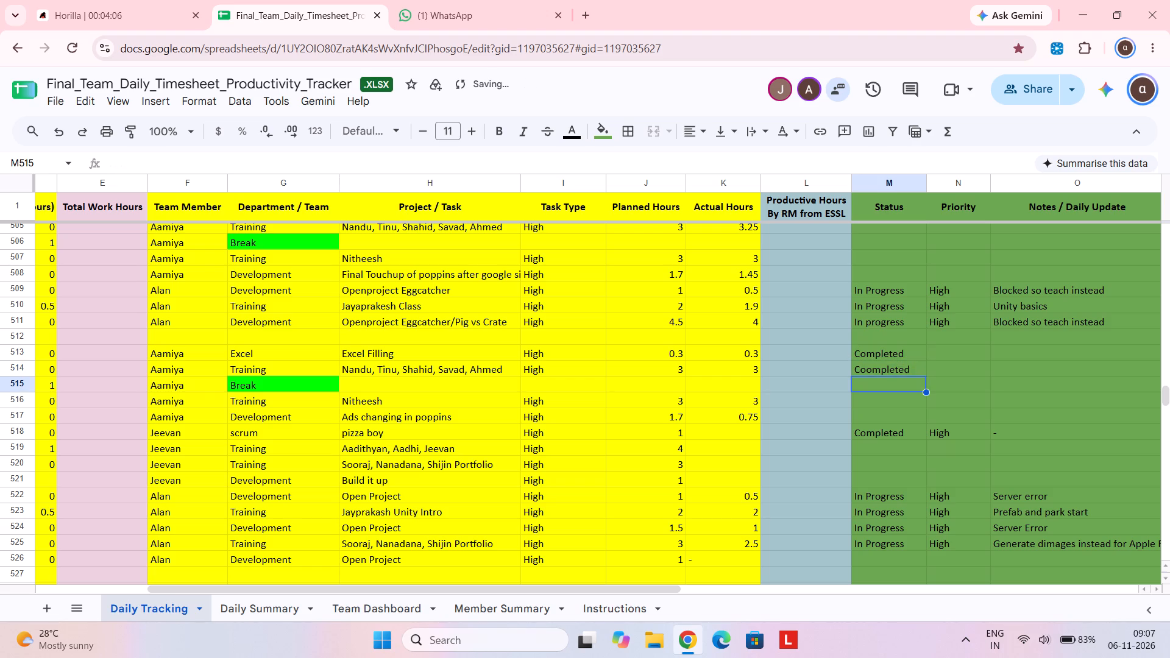
key("Down")
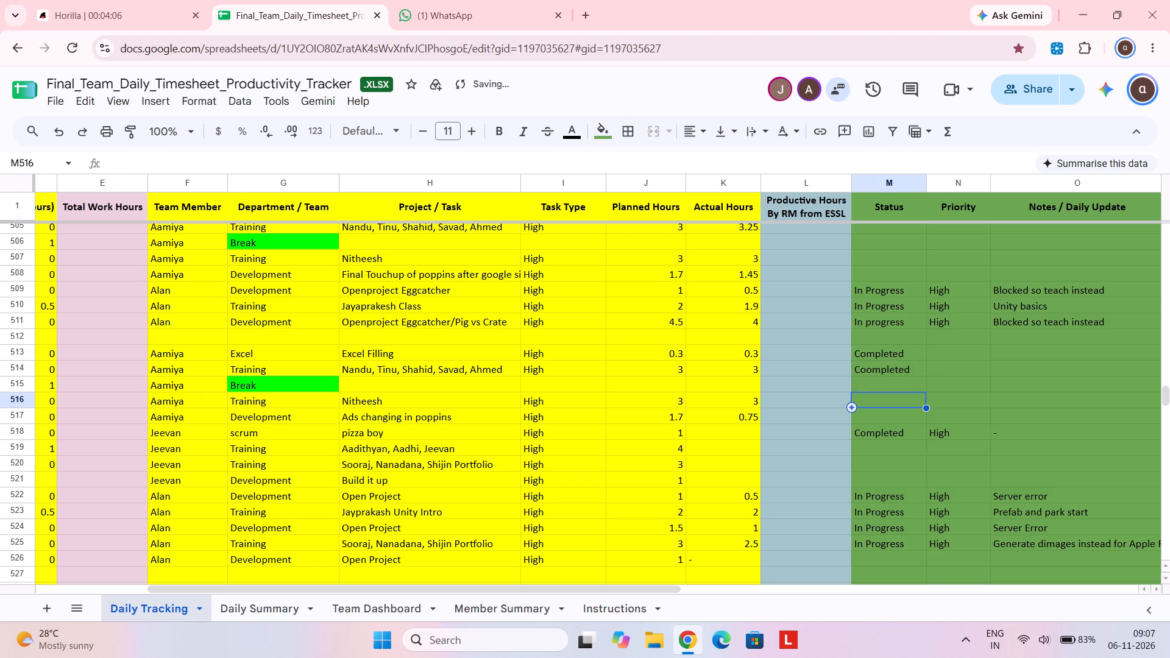
Correct the misspelled status in row 514 to read "Completed" by removing the extra letter.
key("Up")
key("Up")
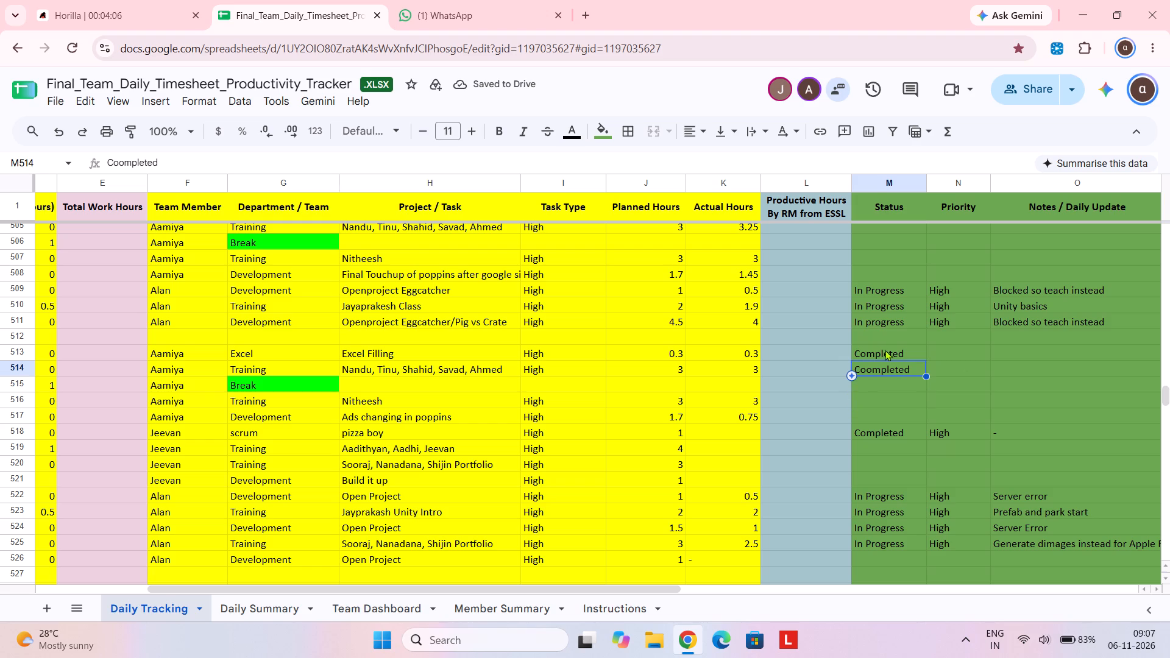
double_click(868, 369)
left_click(868, 369)
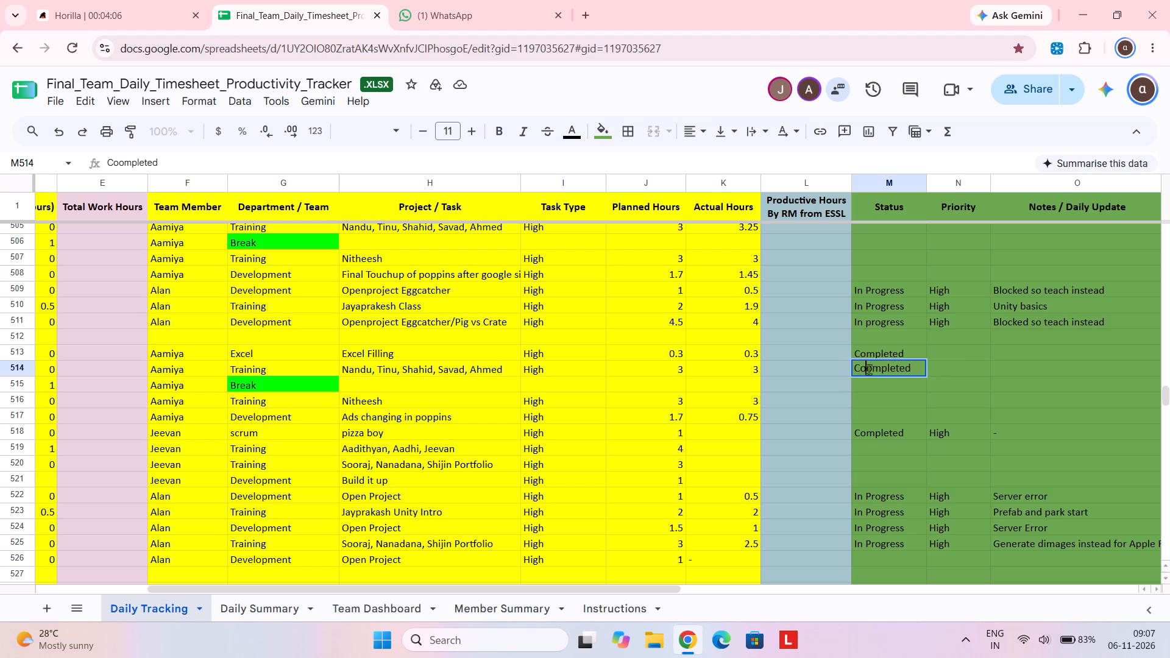
key("BackSpace")
key("Down")
Enter the status Completed for Aamiya's Nitheesh training entry in row 516.
left_click(908, 400)
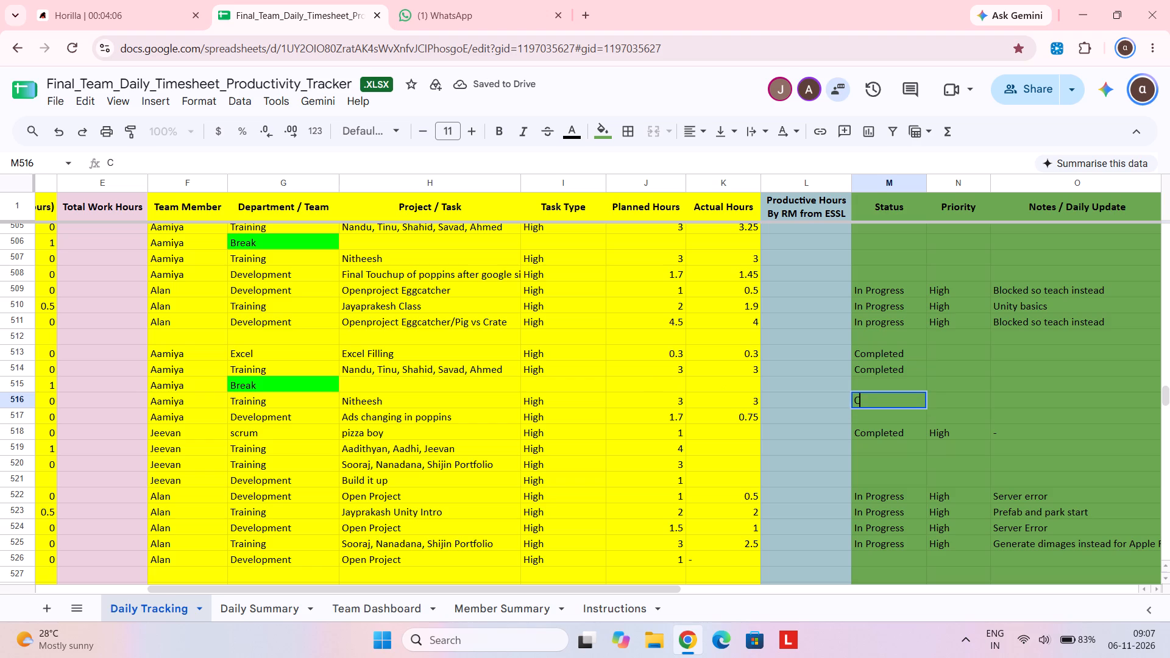
type("ompleted")
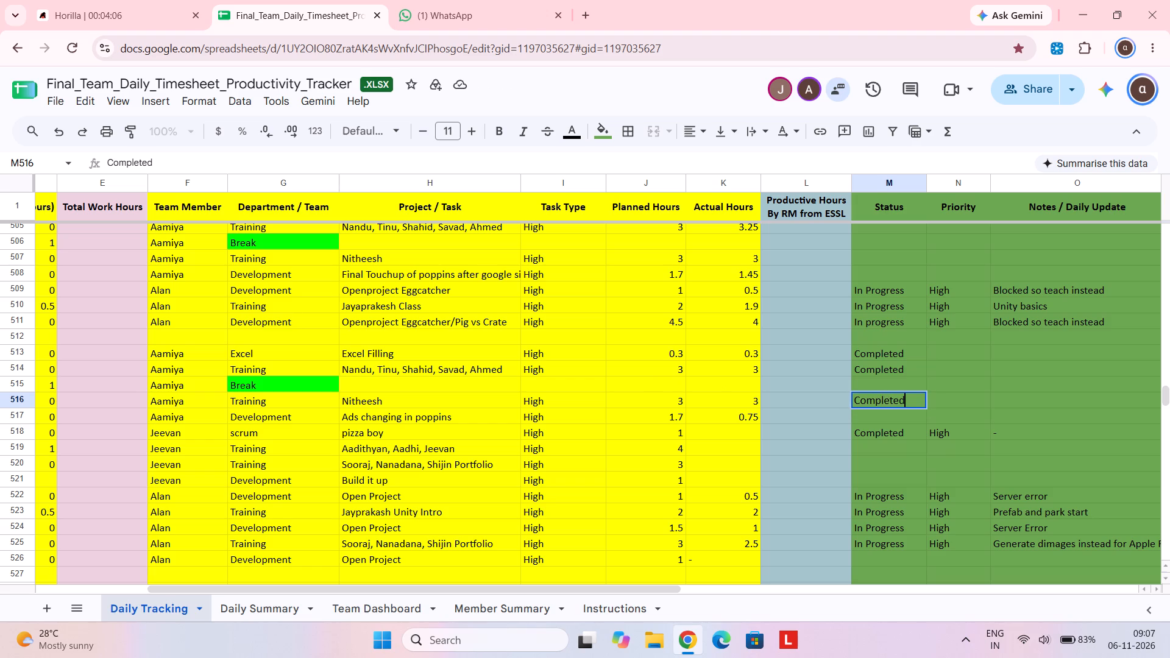
Enter the status "In Progress" for Aamiya's "Ads changing in poppins" entry in row 517.
left_click(876, 422)
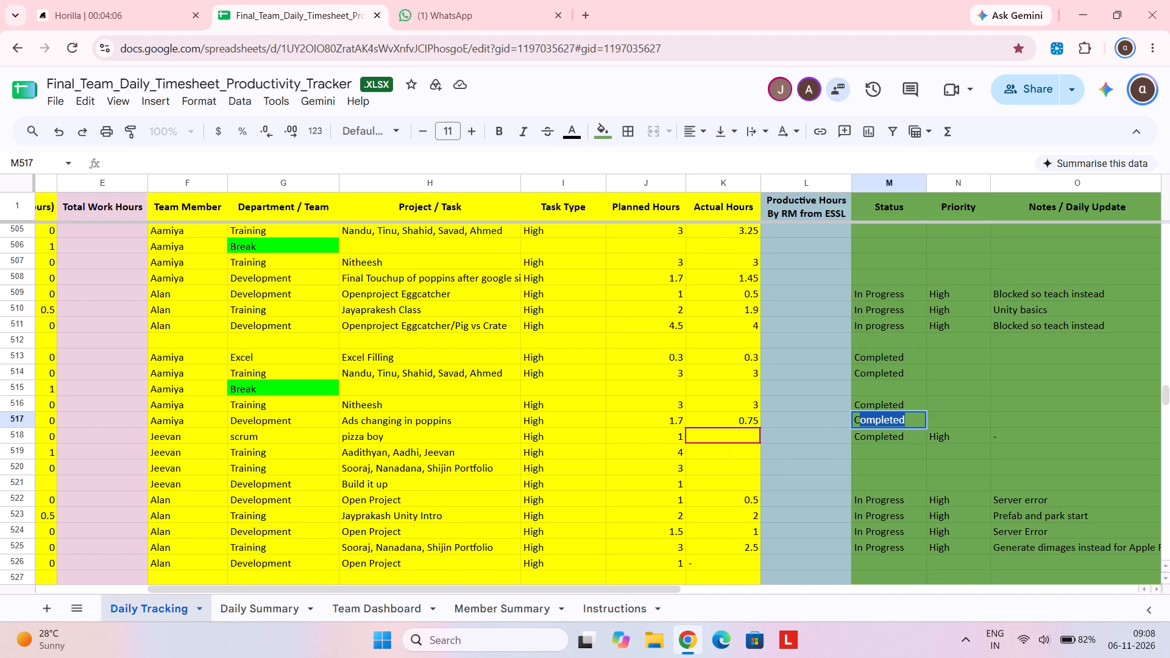
key("BackSpace")
key("BackSpace")
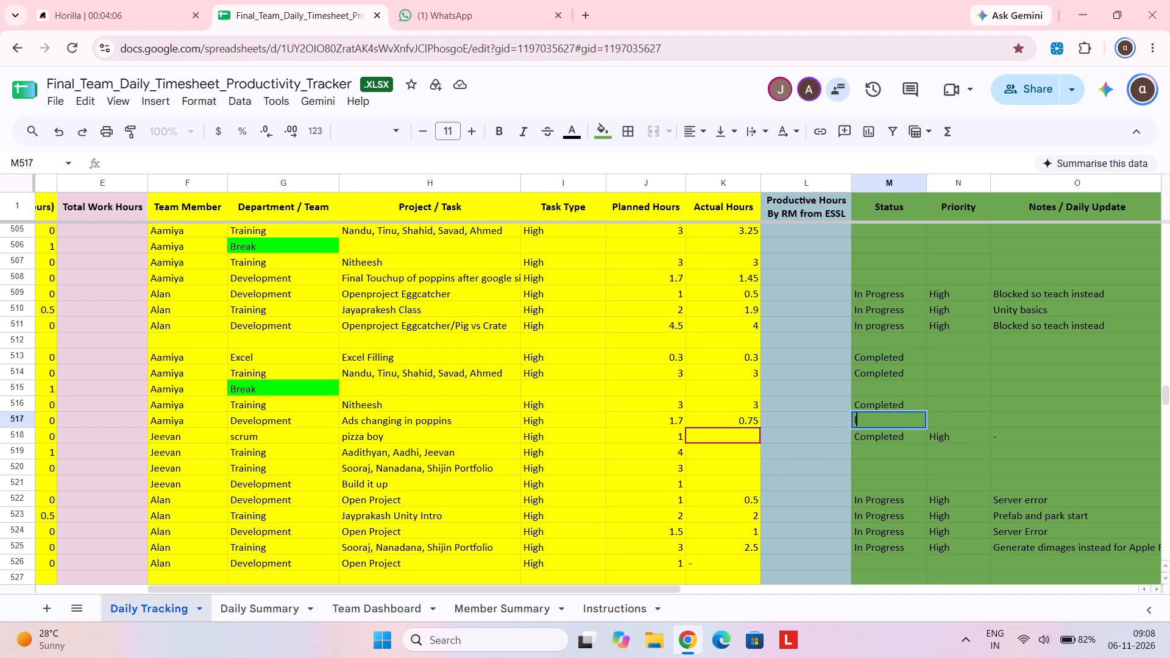
type("rogree")
key("BackSpace")
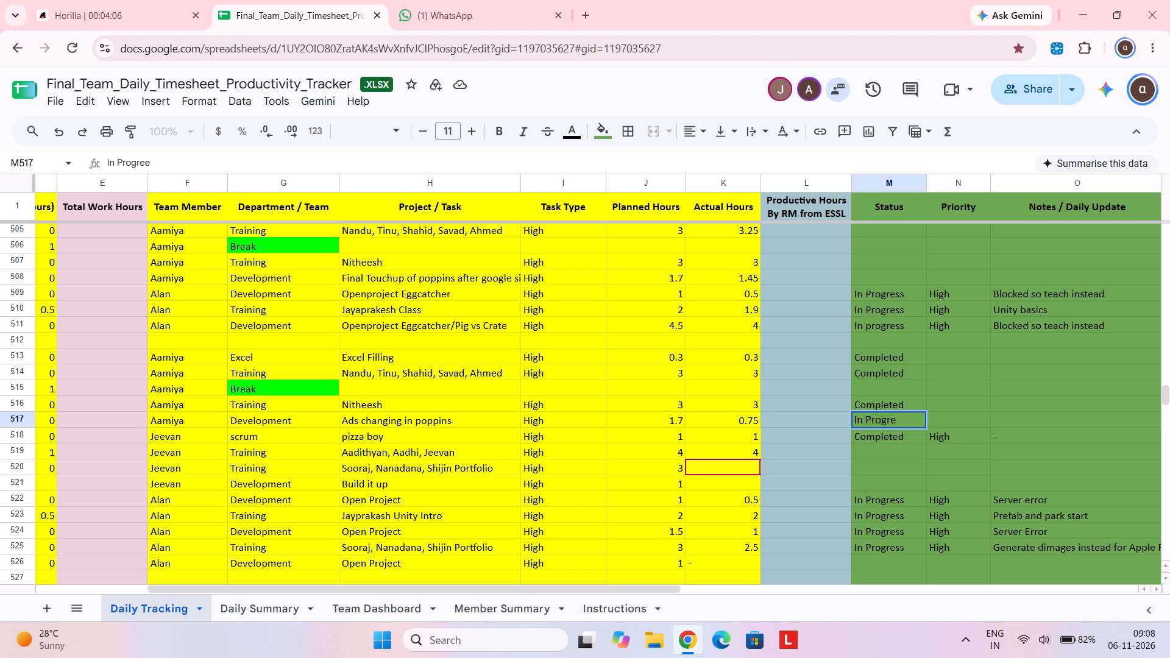
type("ss")
key("Right")
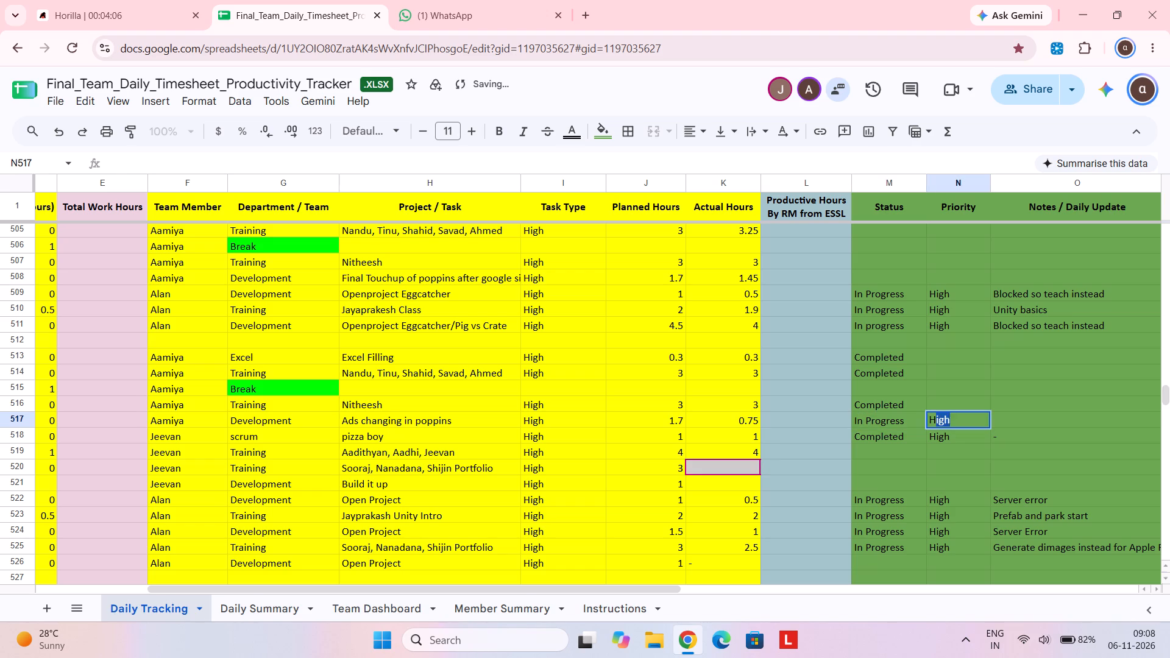
Enter the priority High for Aamiya's entries in rows 517, 516, 514 and 513, leaving out the break row.
key("Up")
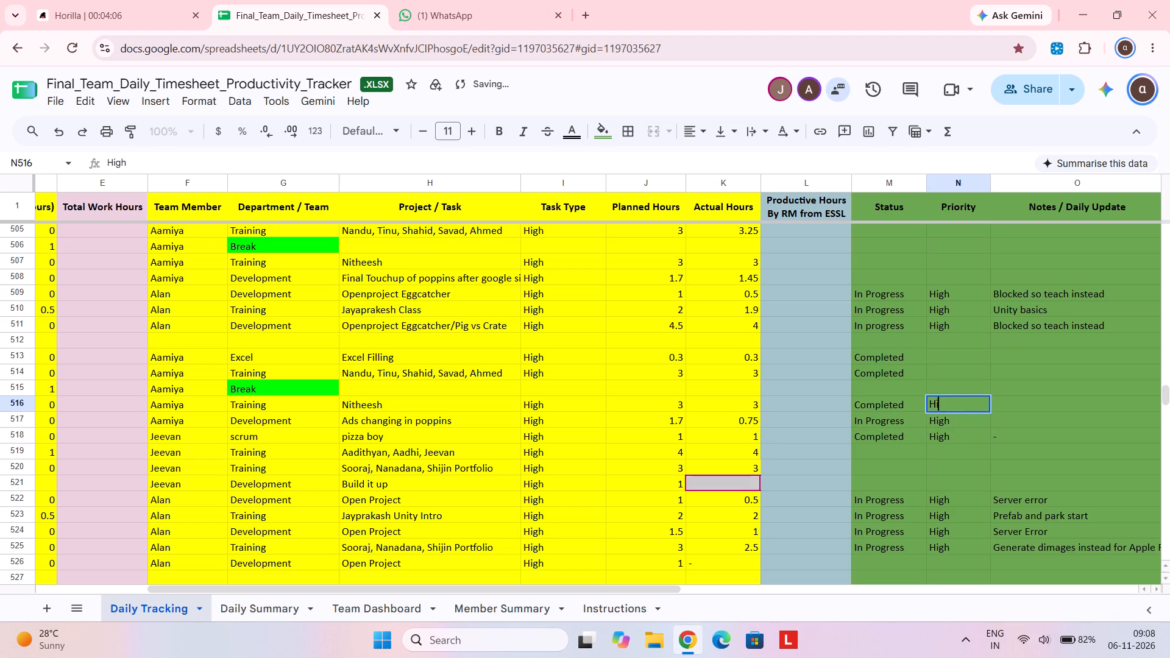
key("Right")
key("Up")
key("Up")
key("Left")
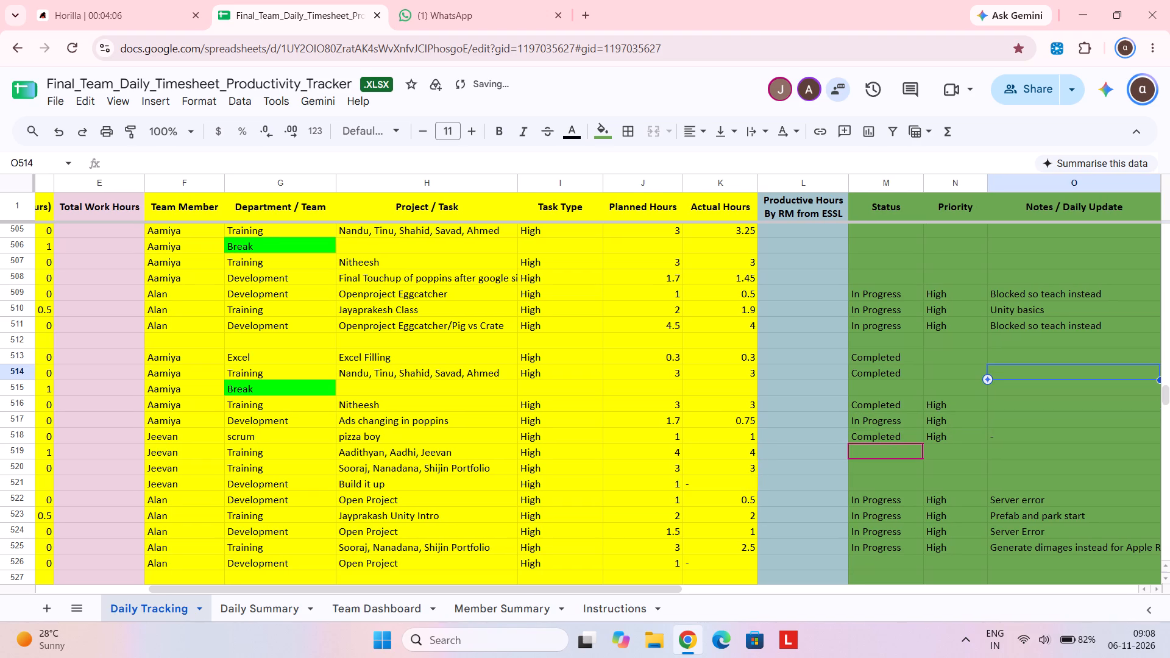
type("igh")
key("Up")
key("Left")
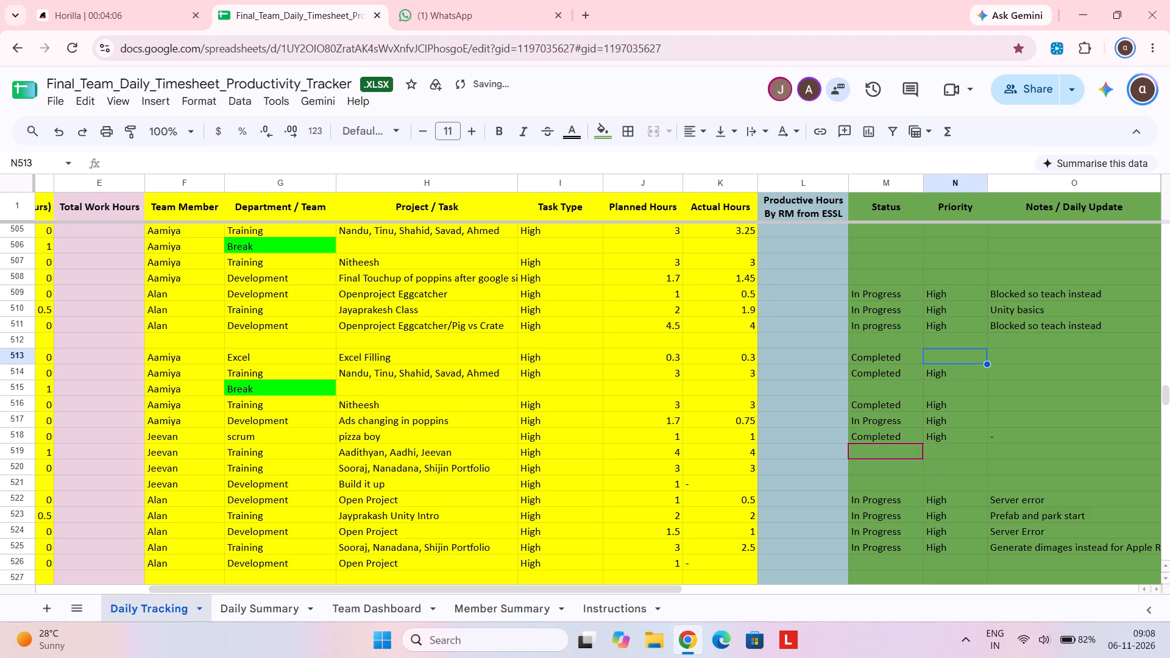
key("Right")
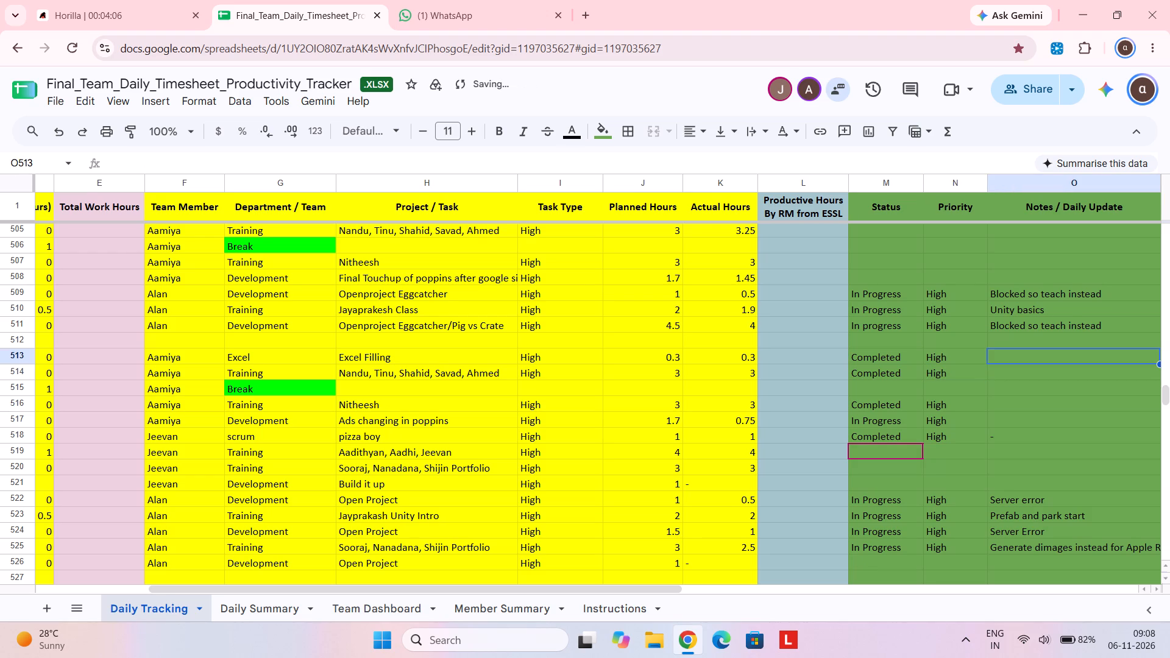
Fill in row 517 with the daily update "Testing", blocker "-" and next action "Build".
scroll(927, 513, "left", 3)
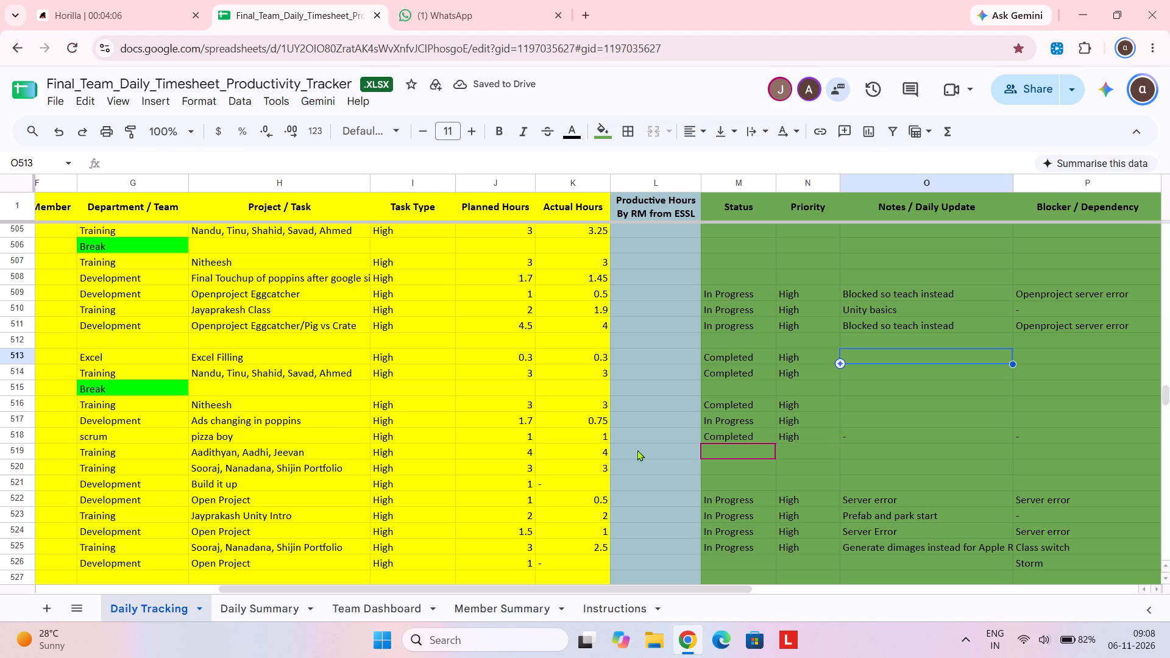
scroll(712, 447, "left", 1)
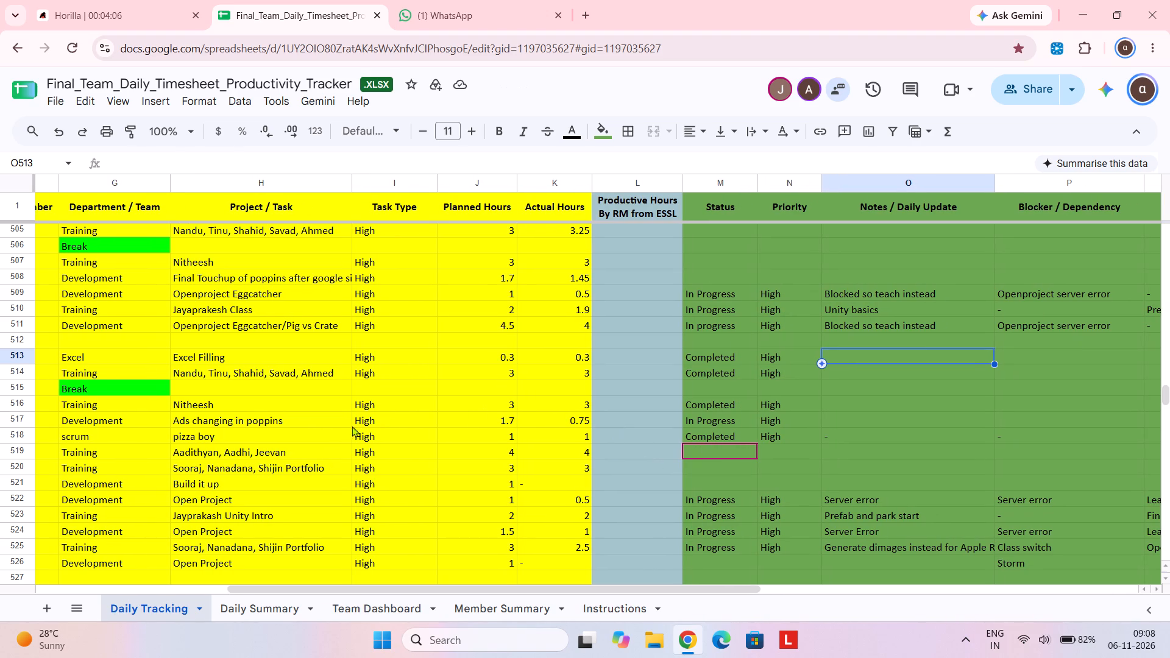
left_click(827, 422)
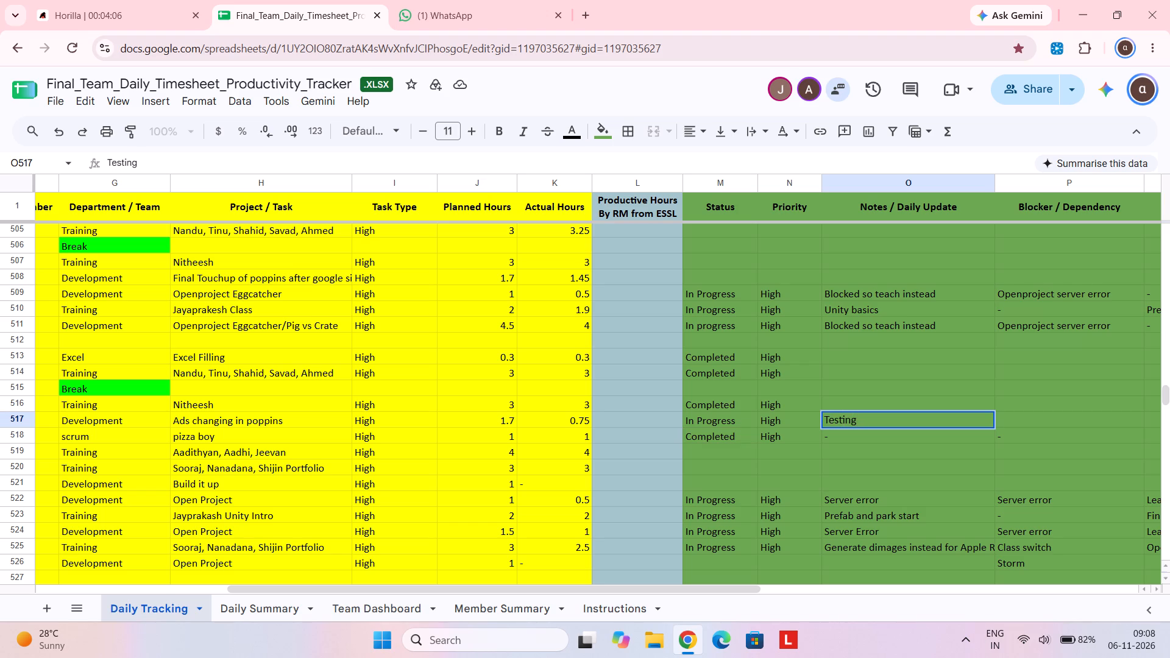
key("Right")
key("minus")
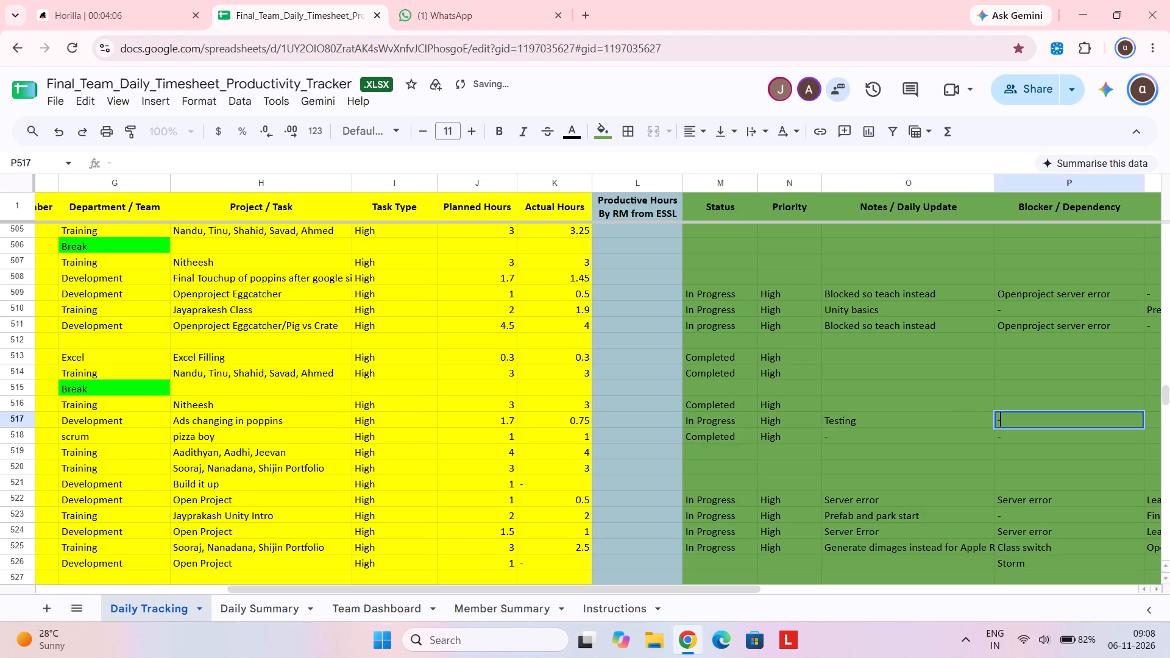
key("Right")
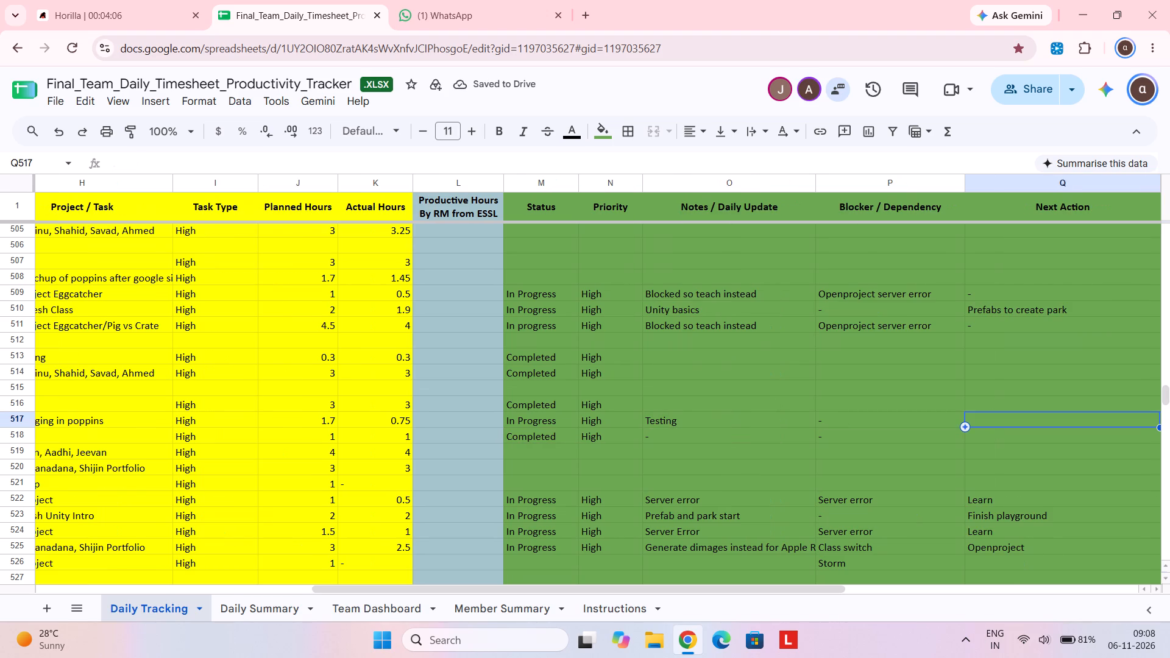
key("f")
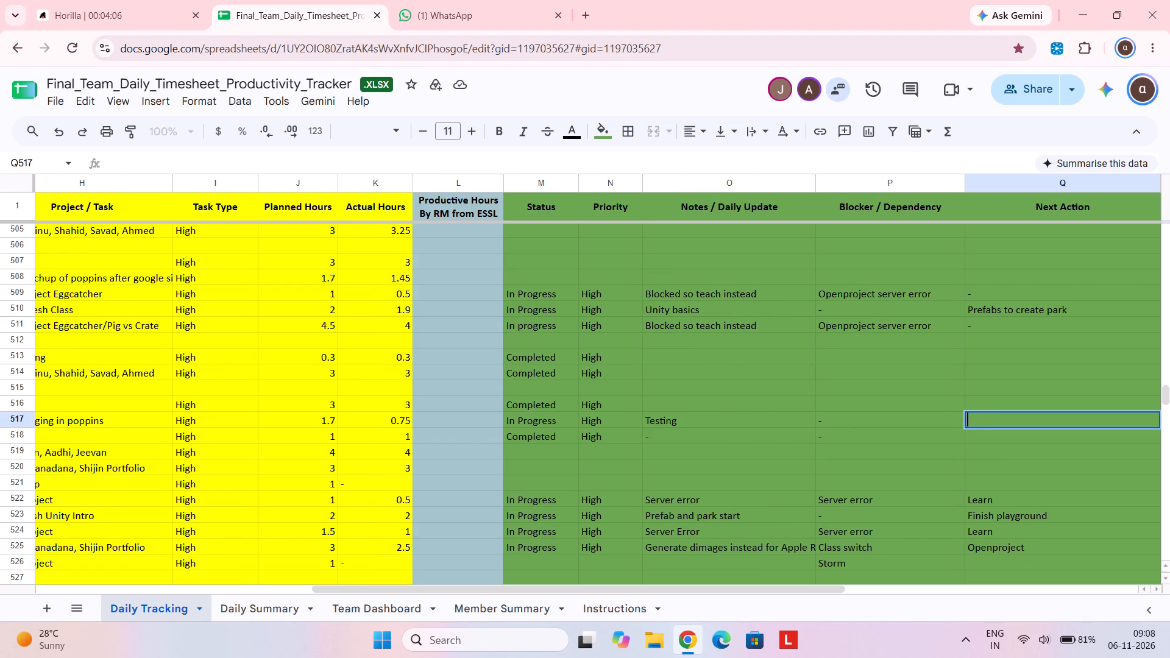
key("Up")
Fill in row 516 with the daily update "Operators" and "_" for both blocker and next action.
key("Left")
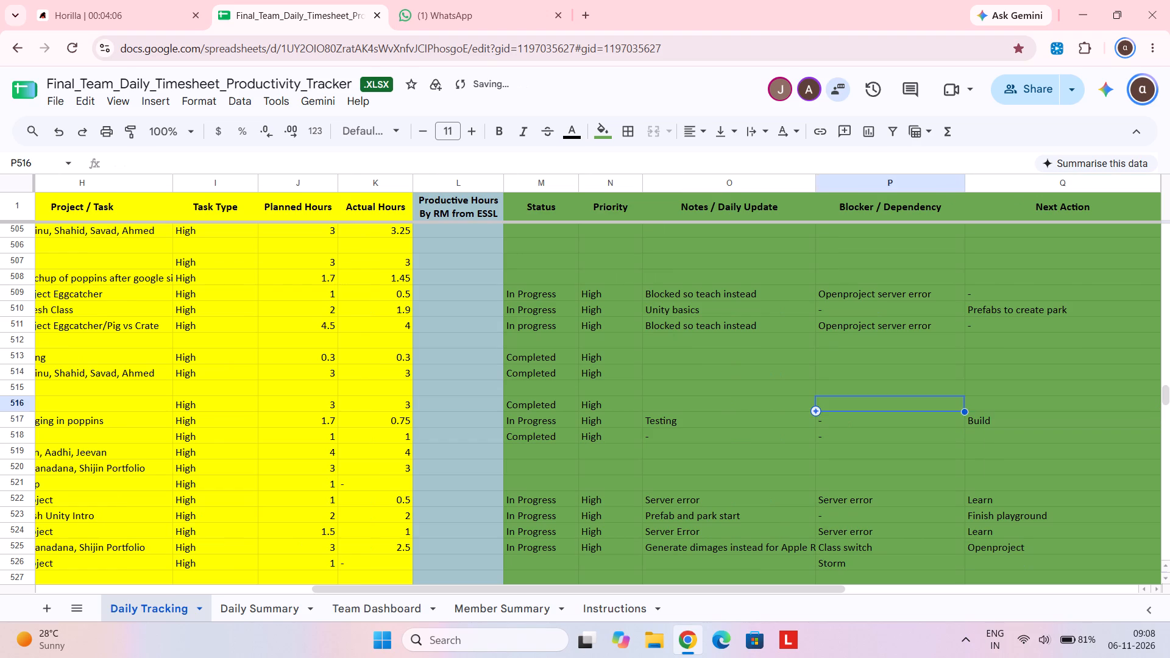
key("Left")
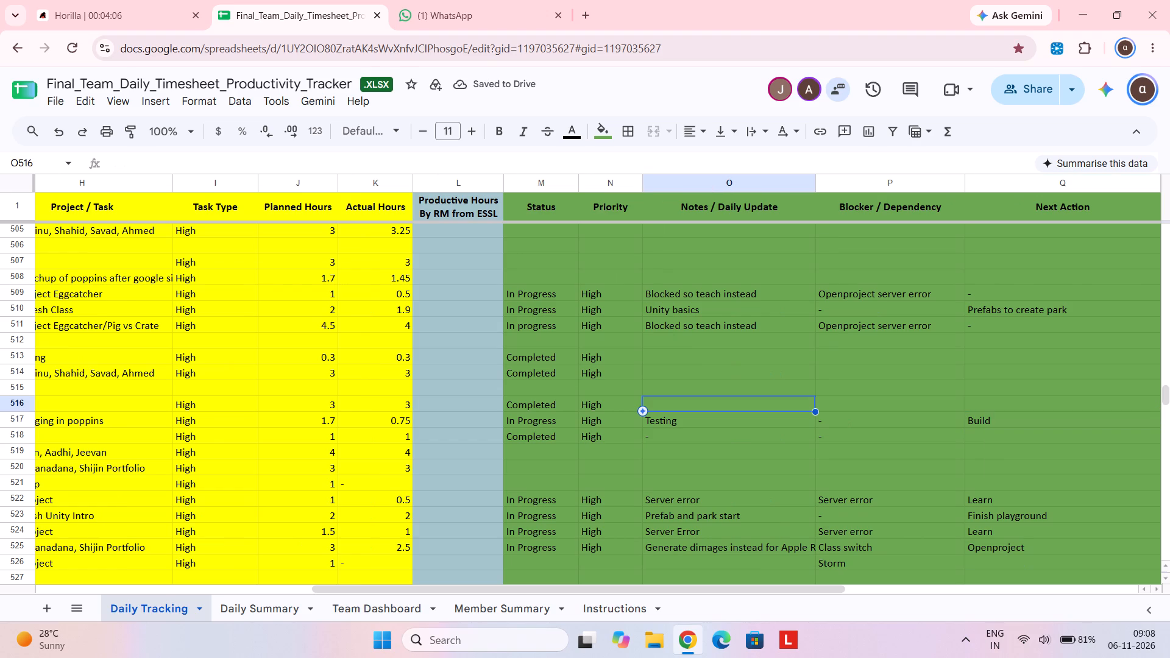
scroll(790, 428, "right", 1)
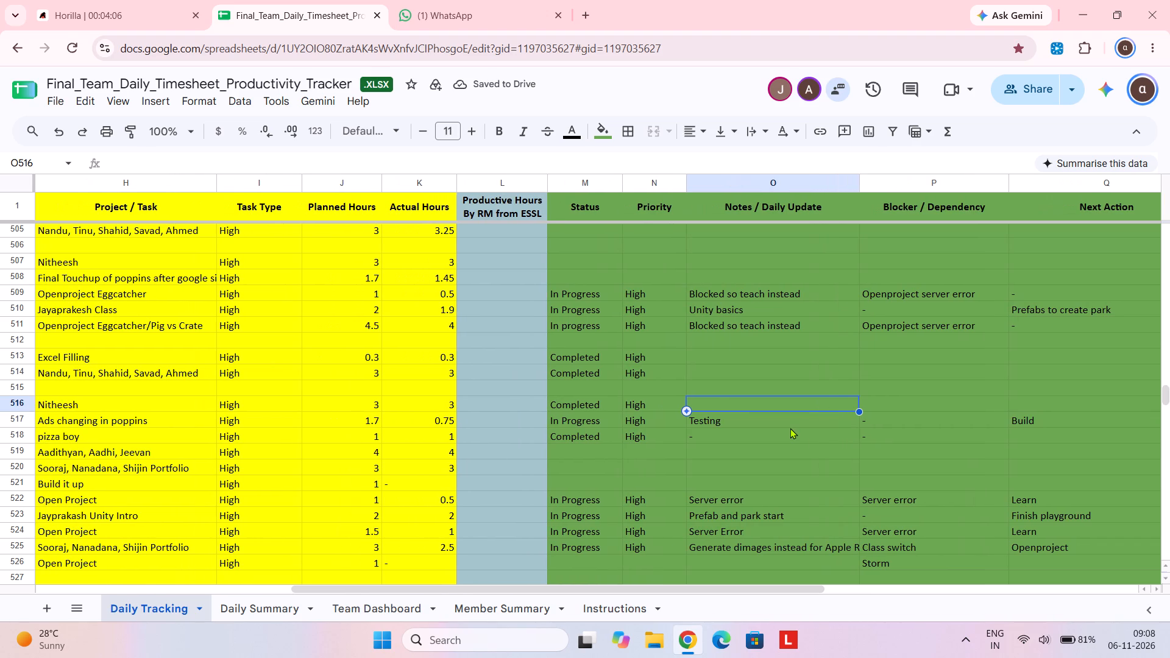
scroll(790, 428, "right", 1)
scroll(790, 428, "up", 1)
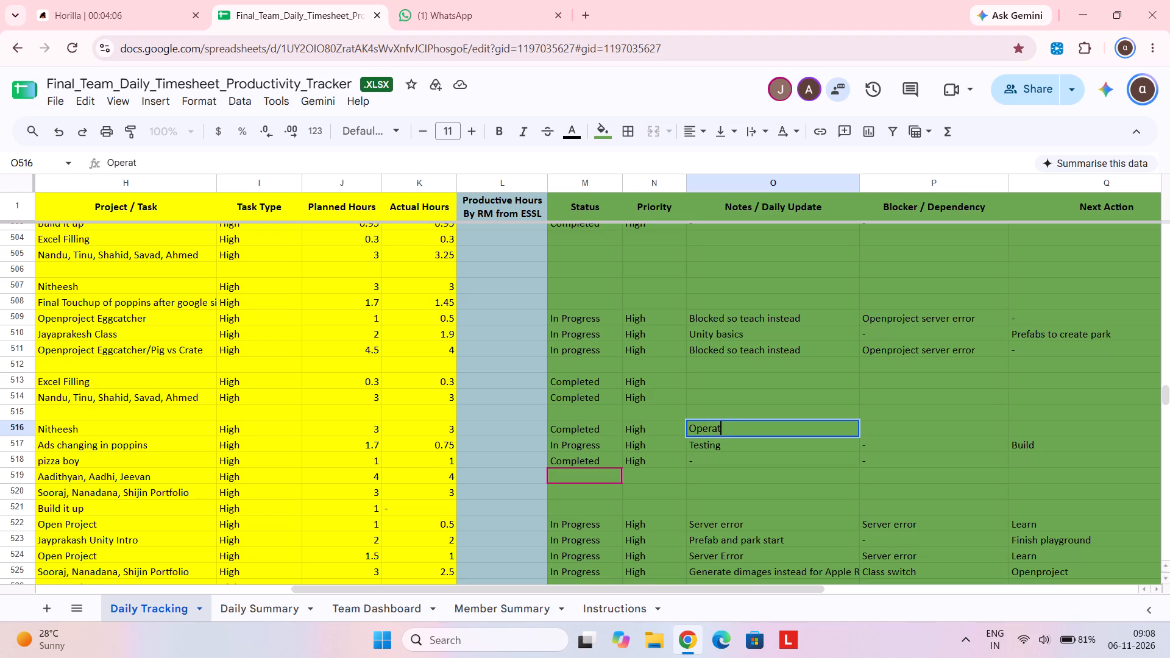
key("Right")
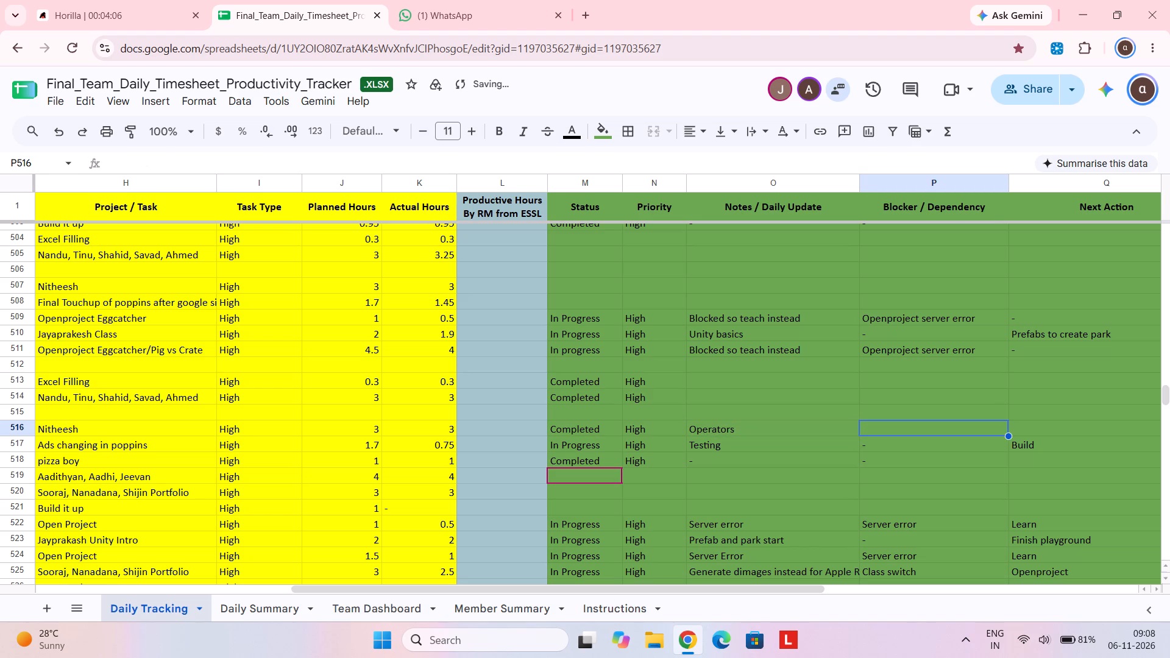
key("shift+underscore")
key("Right")
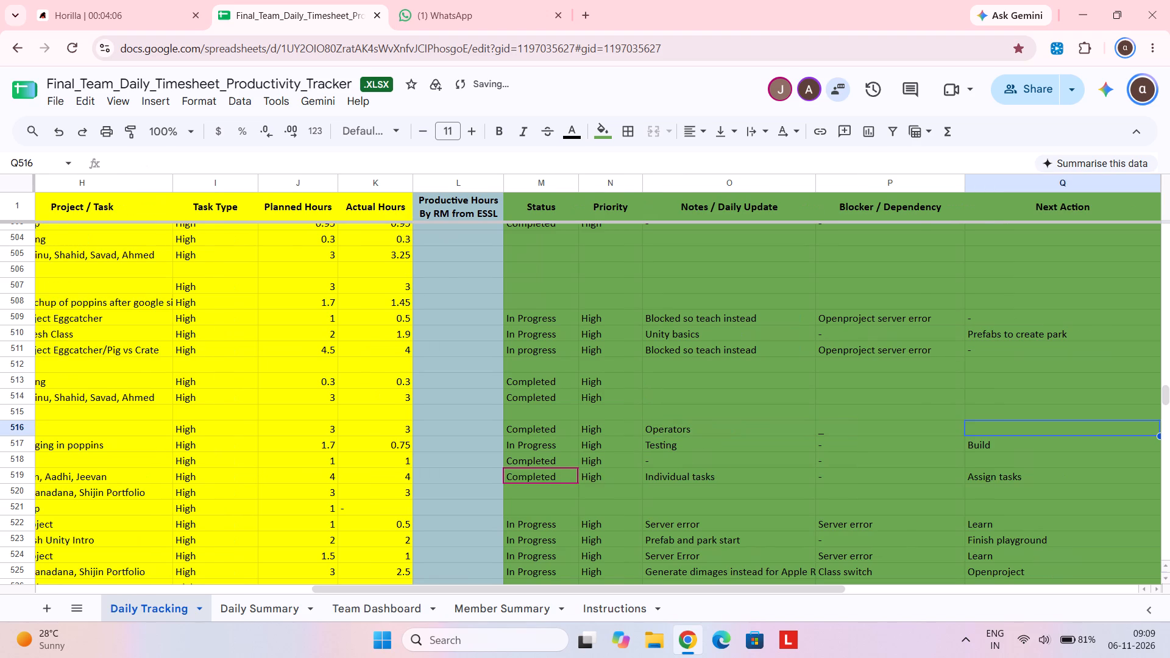
key("shift+underscore")
key("Up")
Copy the daily update "Individual tasks" from row 519 into the notes of Aamiya's training entry in row 514.
key("Left")
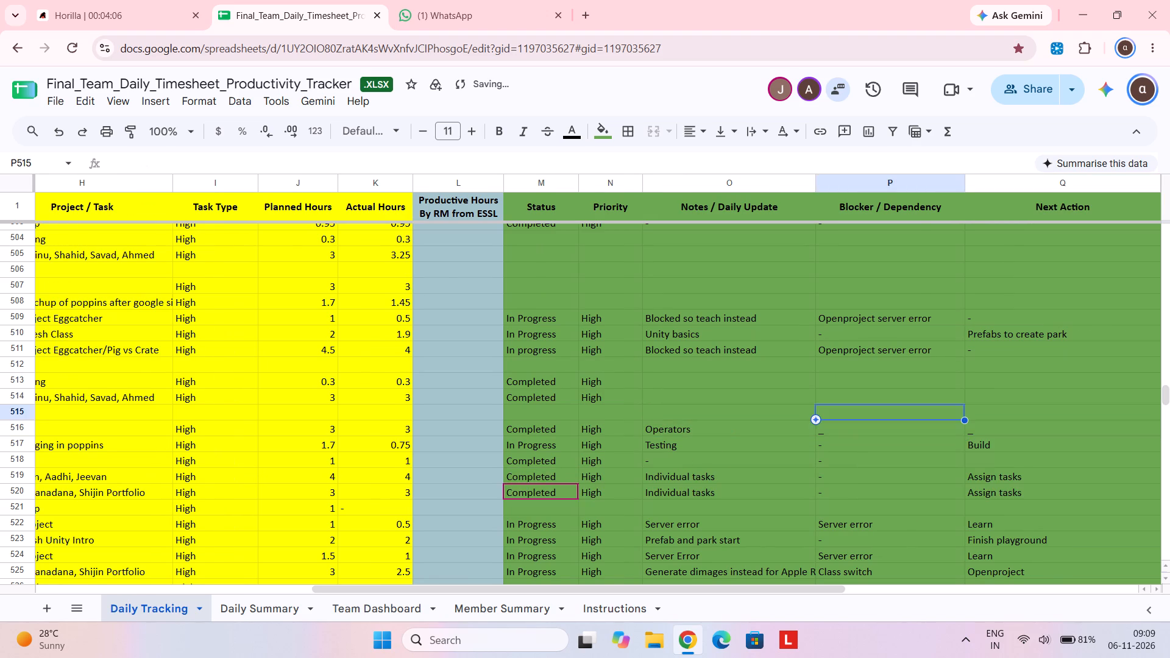
key("Left")
key("Left")
key("Left")
key("Up")
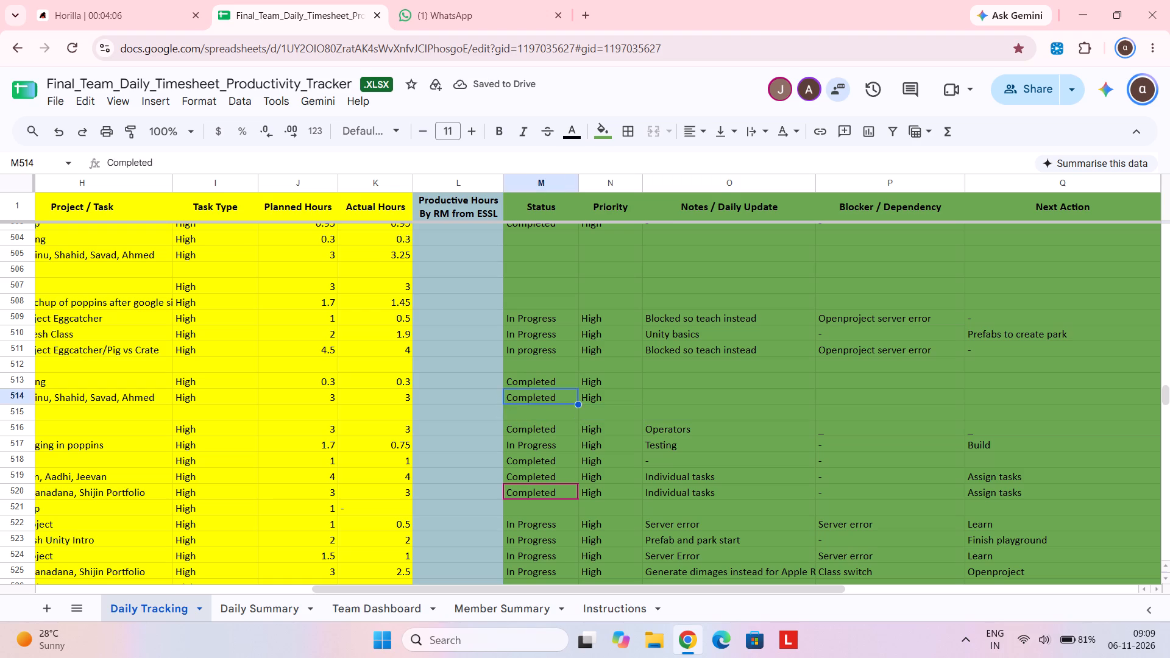
key("Right")
key("Right")
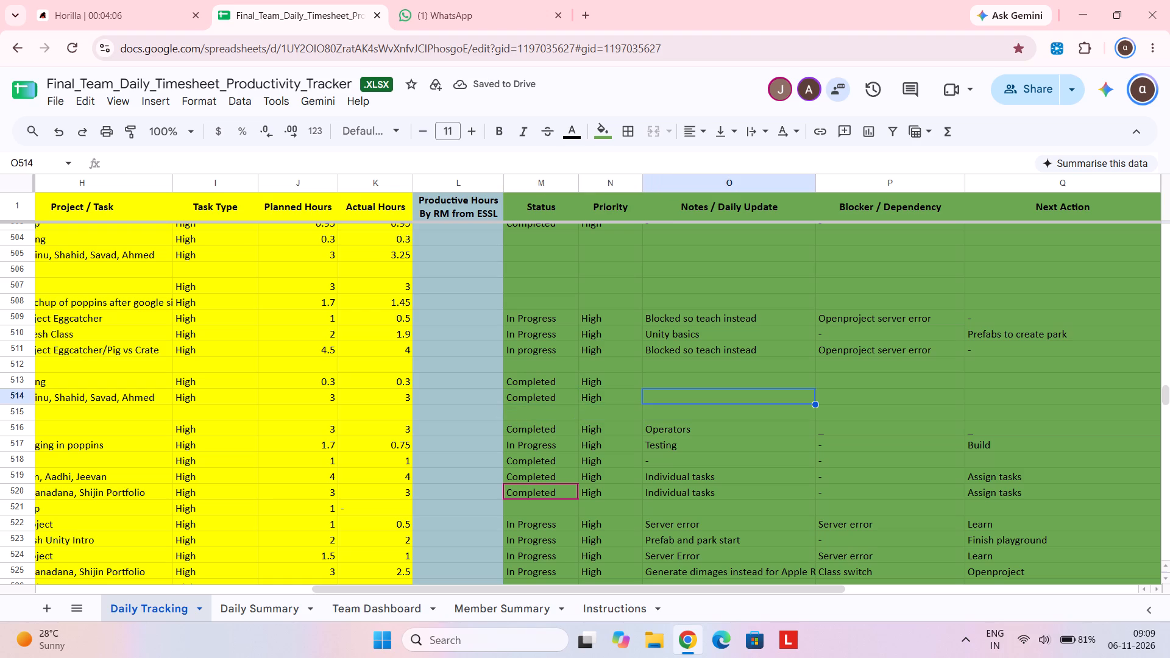
left_click(704, 475)
key("ctrl+c")
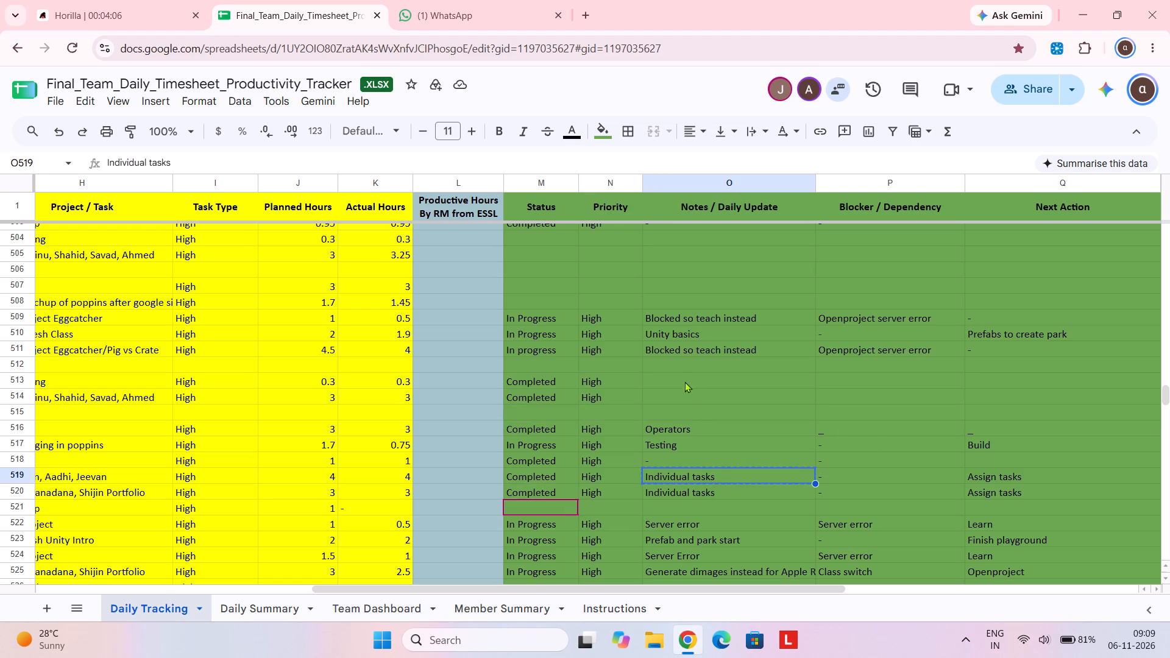
left_click(684, 392)
key("ctrl+v")
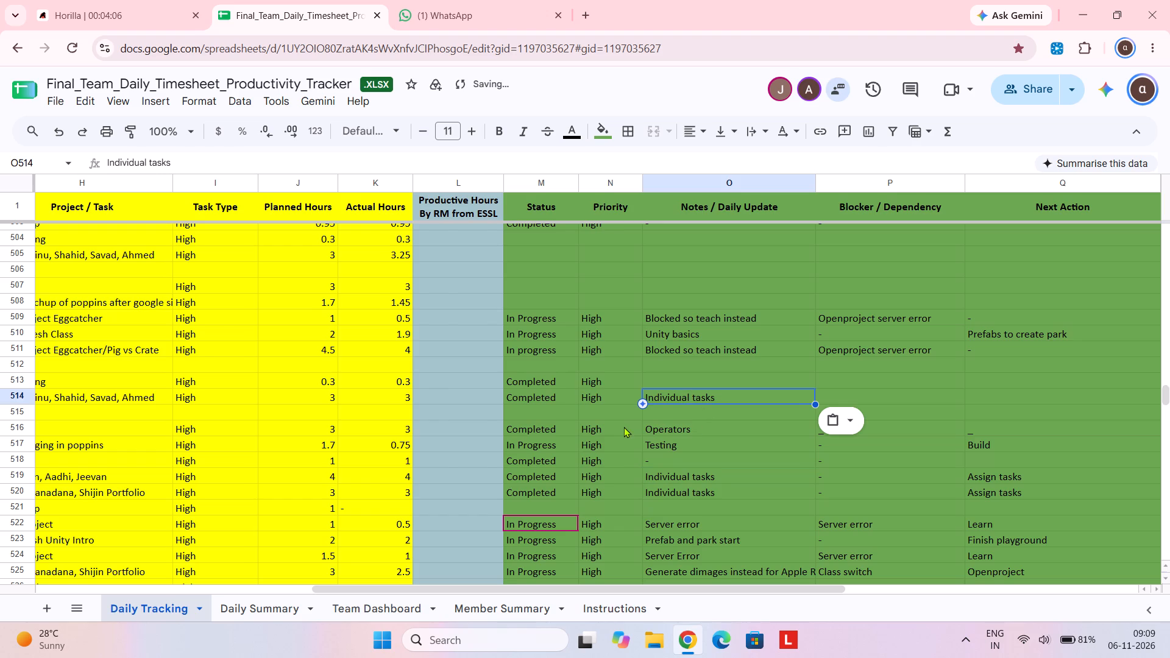
Enter "Completed" as the daily update for Aamiya's Excel Filling entry in row 513.
scroll(624, 426, "right", 2)
left_click(741, 377)
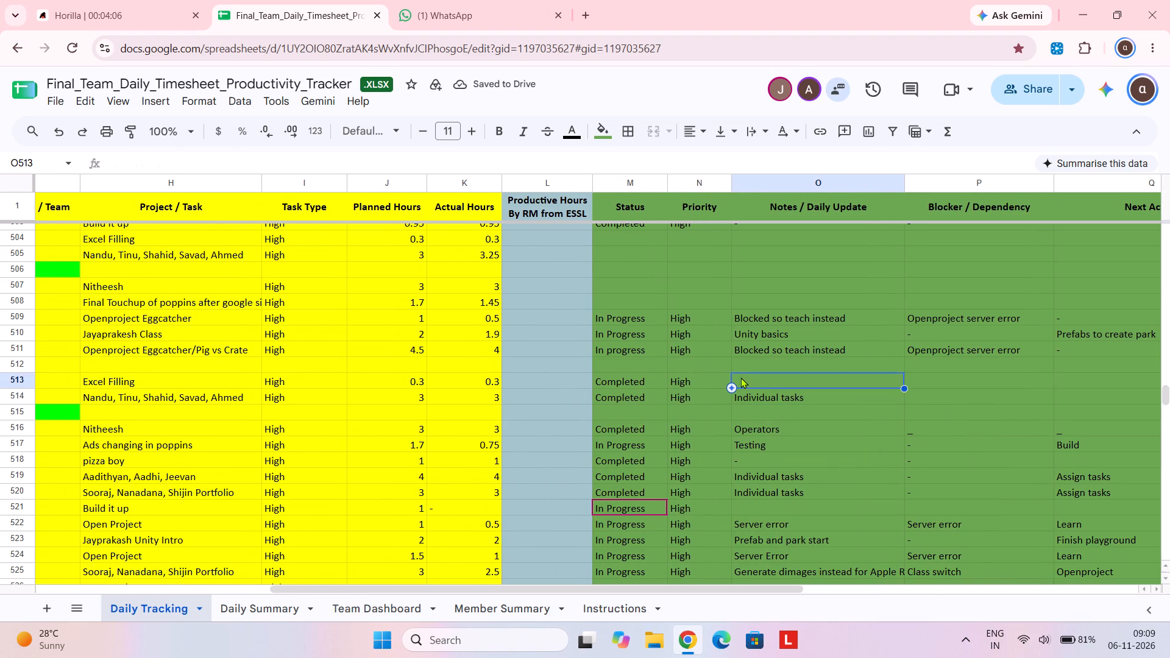
type("ompleted")
key("Right")
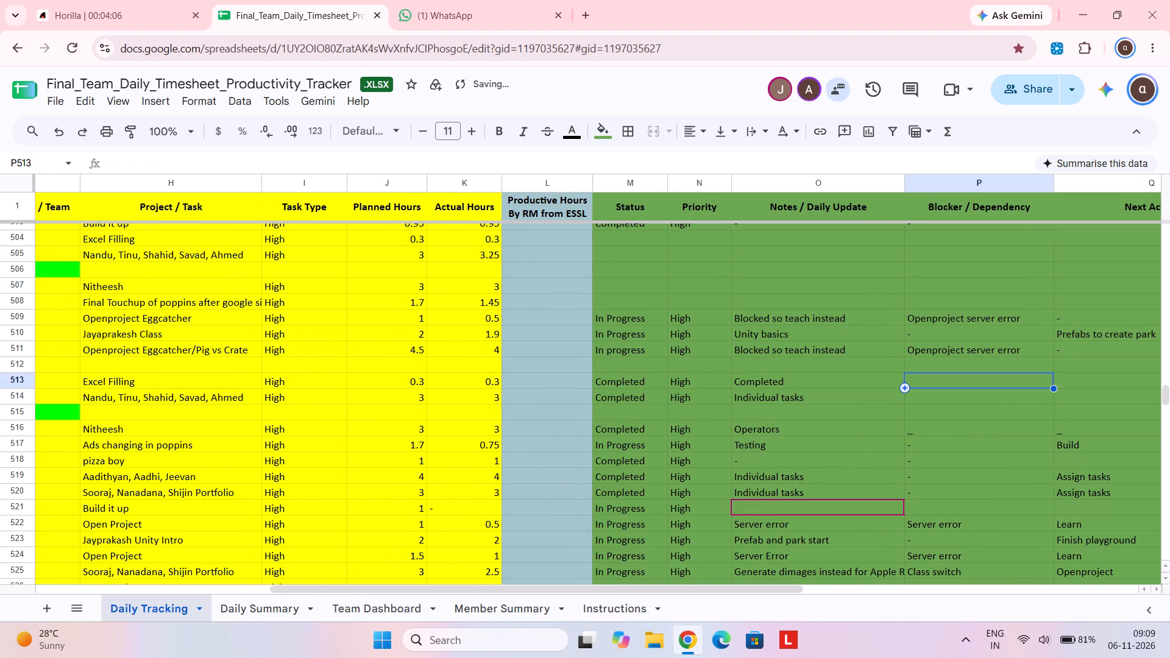
Enter "_" as the blocker/dependency for Aamiya's entries in rows 513 and 514.
key("shift+underscore")
key("Down")
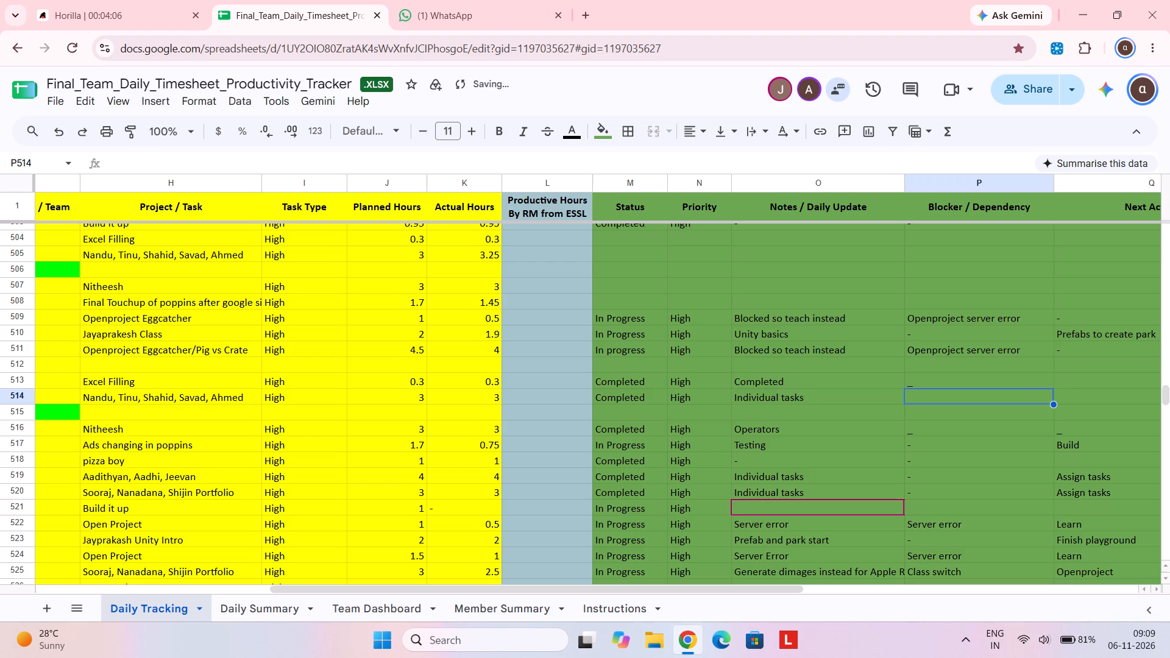
key("shift+underscore")
key("Right")
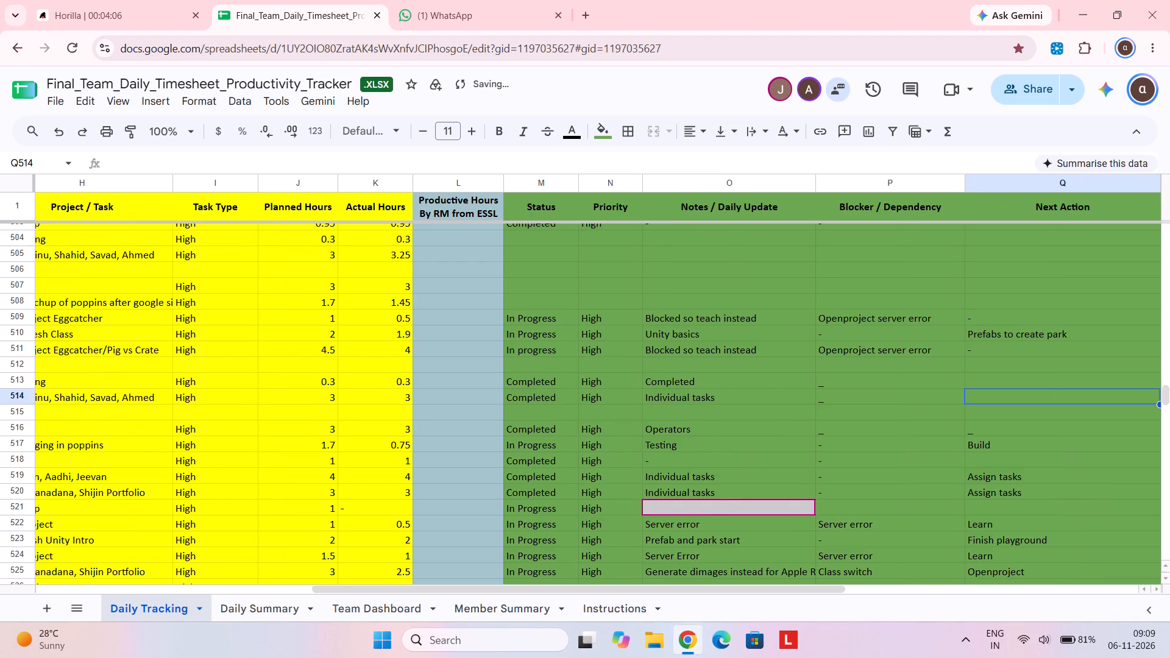
Enter "_" as the next action for Aamiya's entries in rows 514 and 513.
key("shift+underscore")
key("Up")
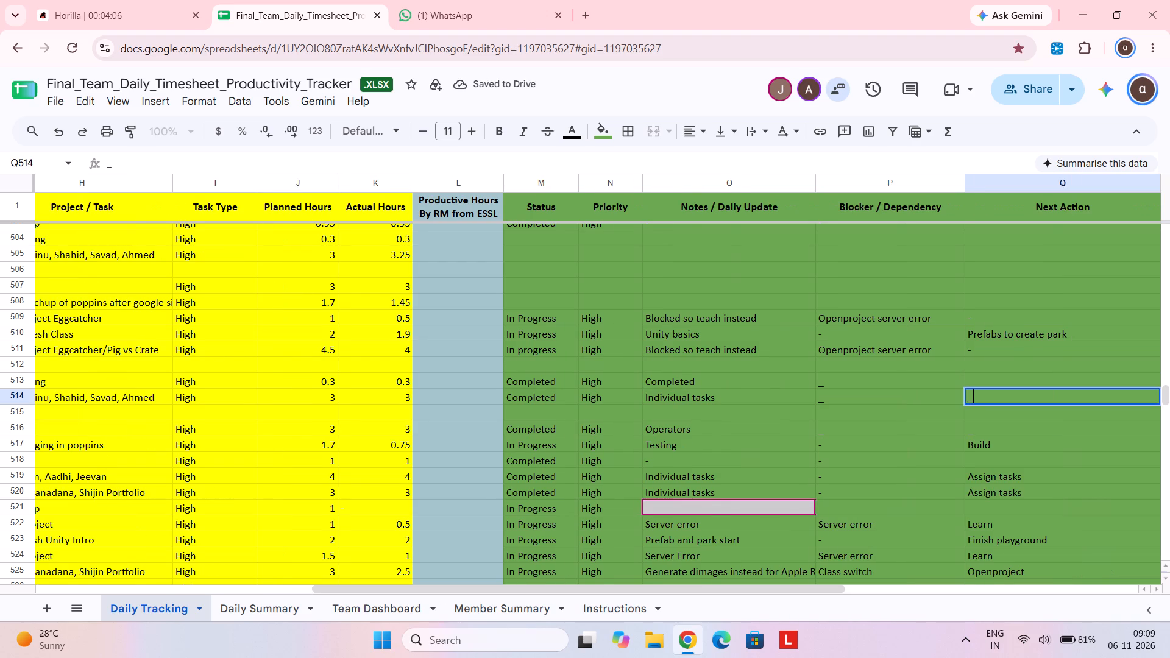
key("shift+underscore")
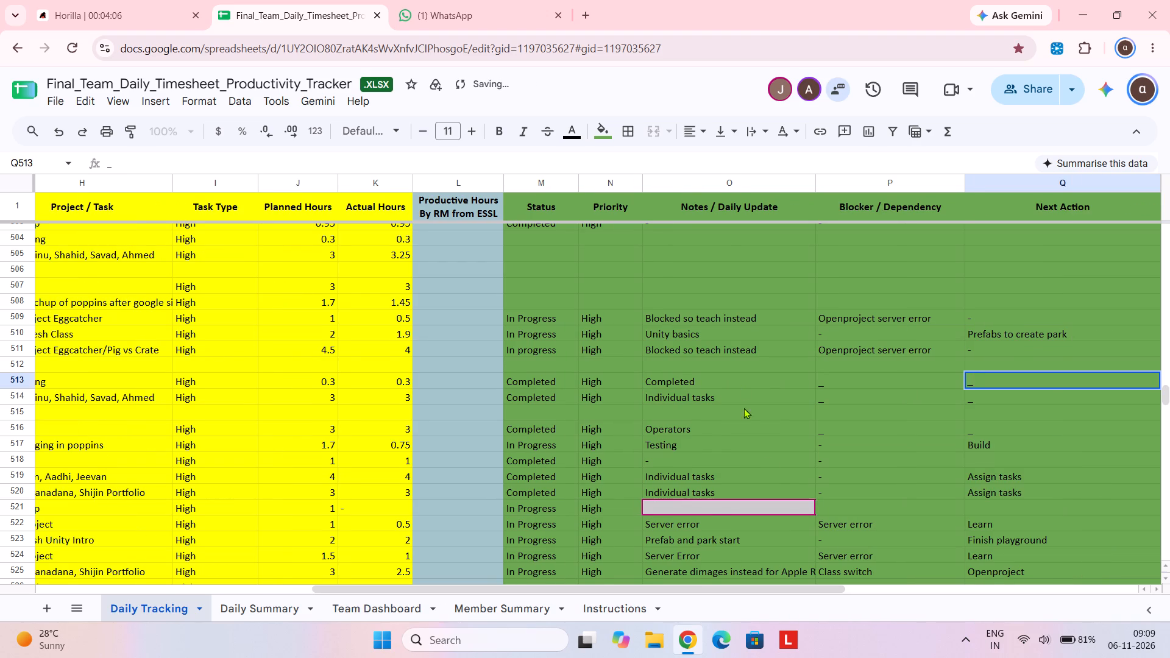
Enter "Completed" as the status of Aamiya's Excel, Training and Development entries in rows 504, 505, 507 and 508, skipping the Break row.
left_click(774, 472)
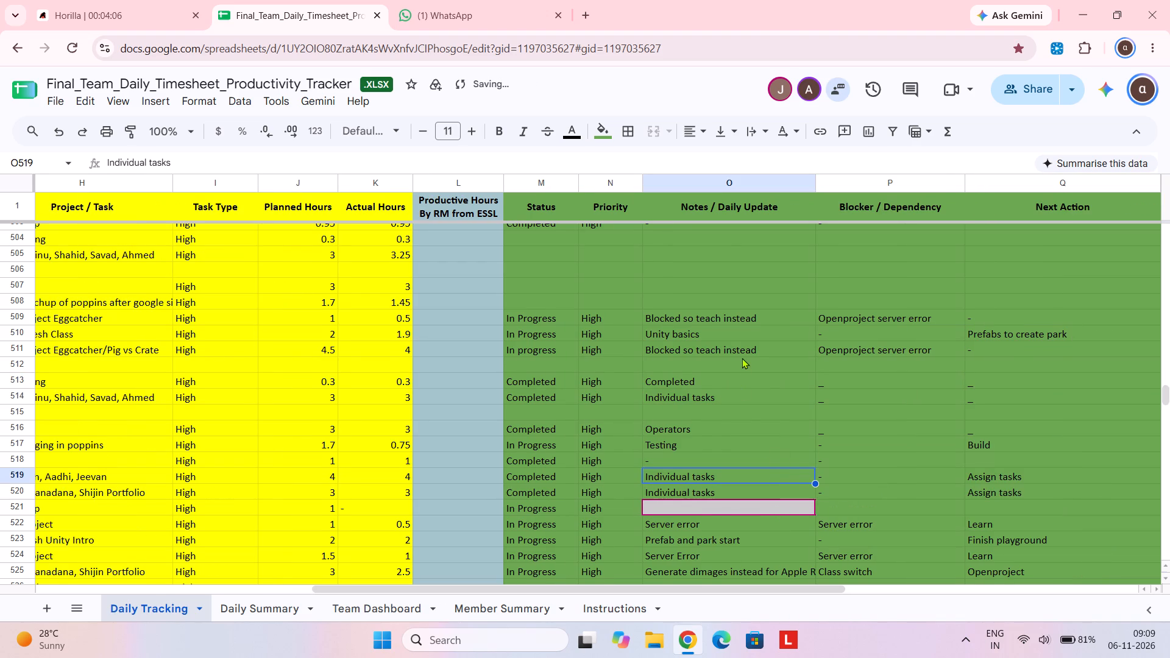
scroll(742, 358, "up", 2)
scroll(742, 358, "right", 4)
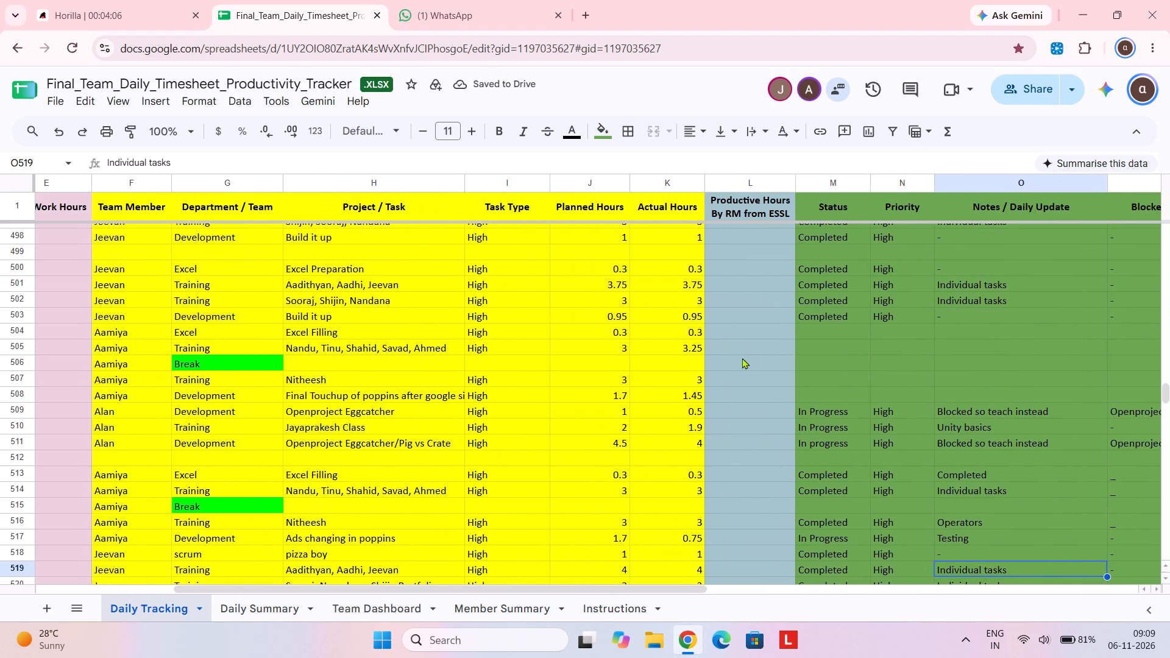
scroll(742, 358, "right", 1)
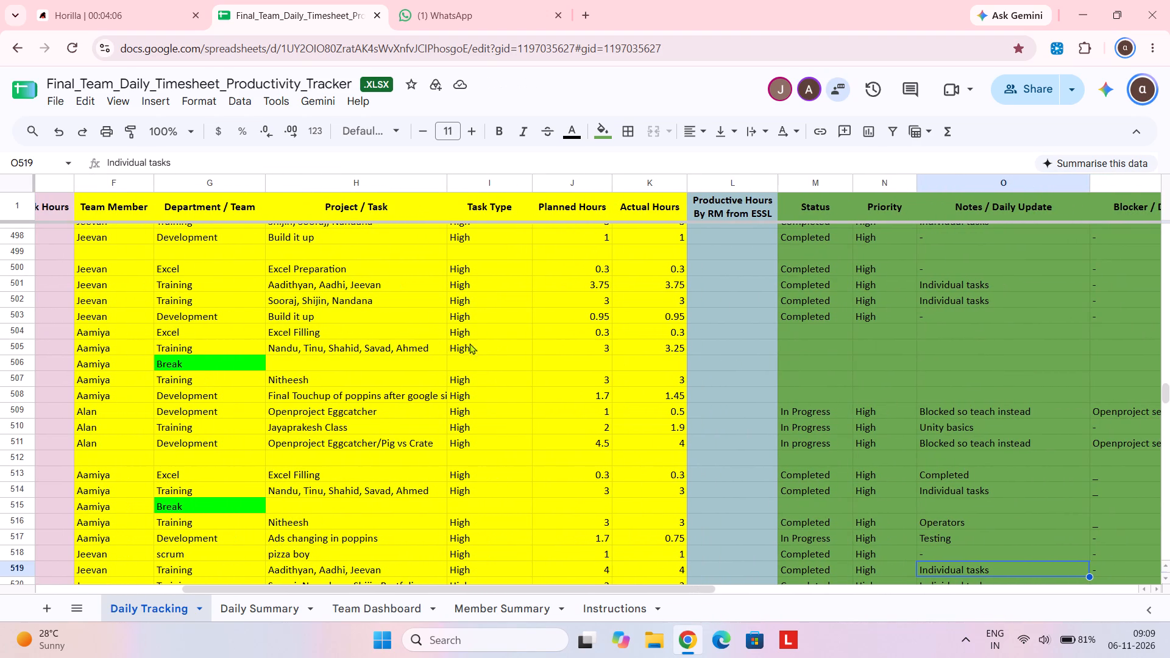
left_click(798, 331)
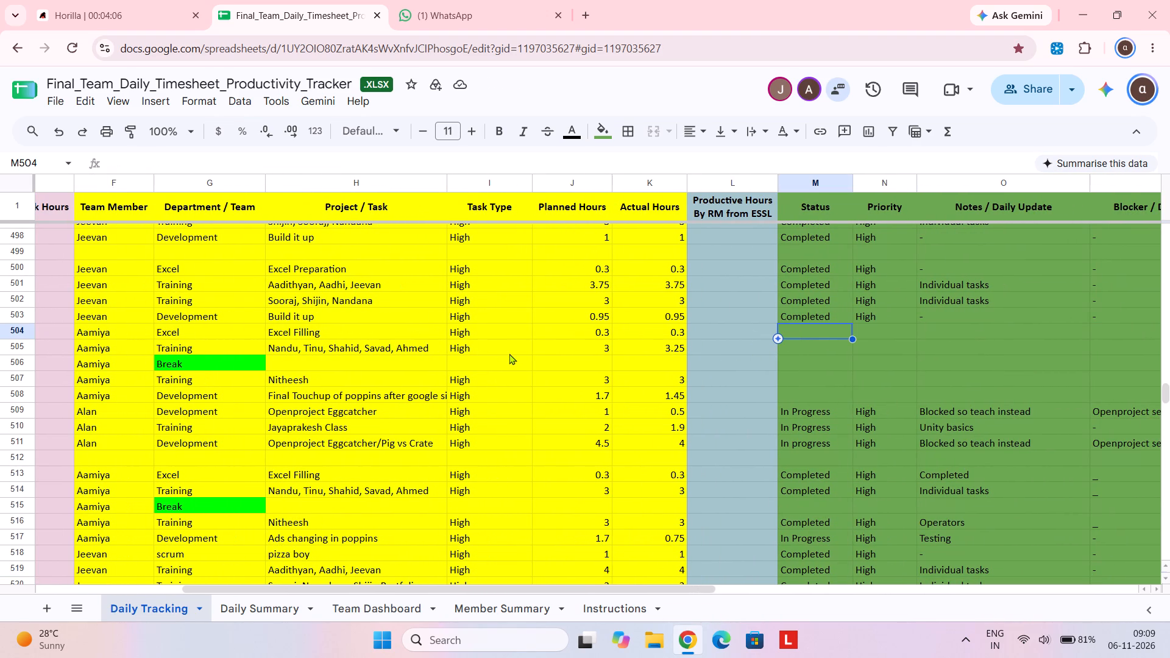
key("Tab")
key("Down")
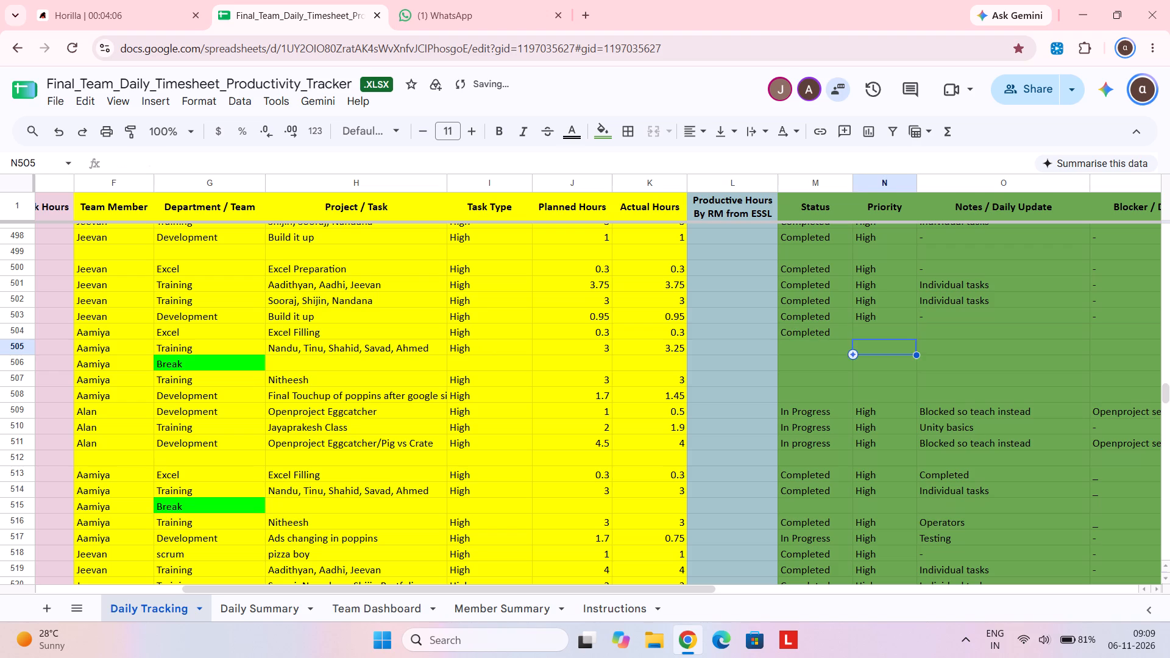
key("Left")
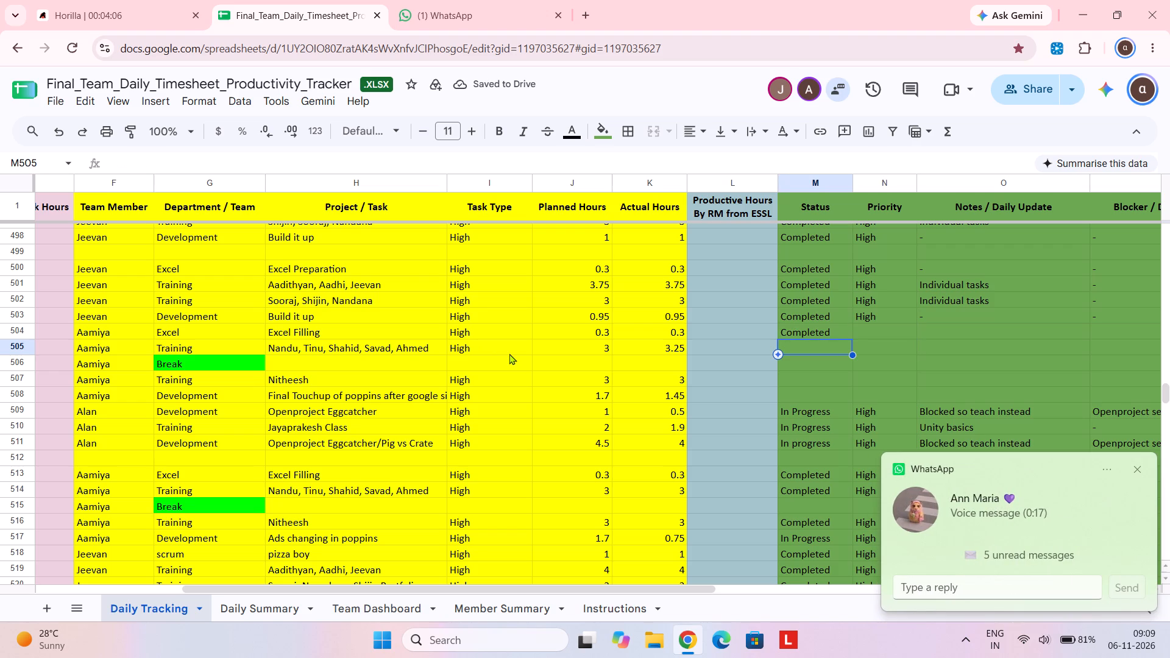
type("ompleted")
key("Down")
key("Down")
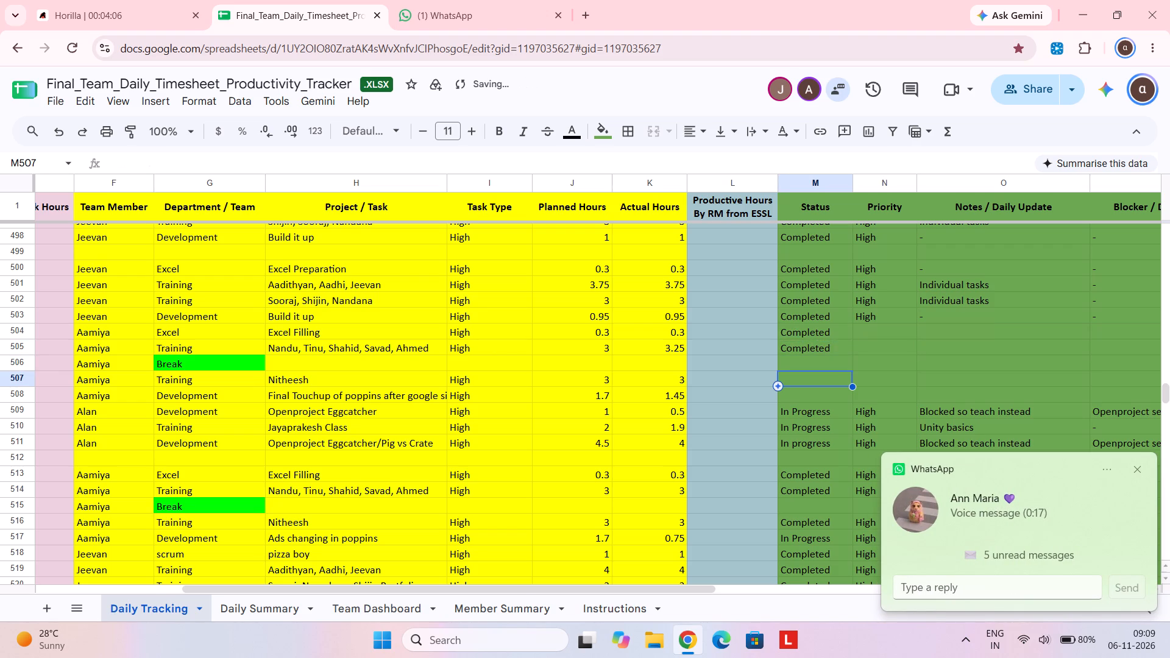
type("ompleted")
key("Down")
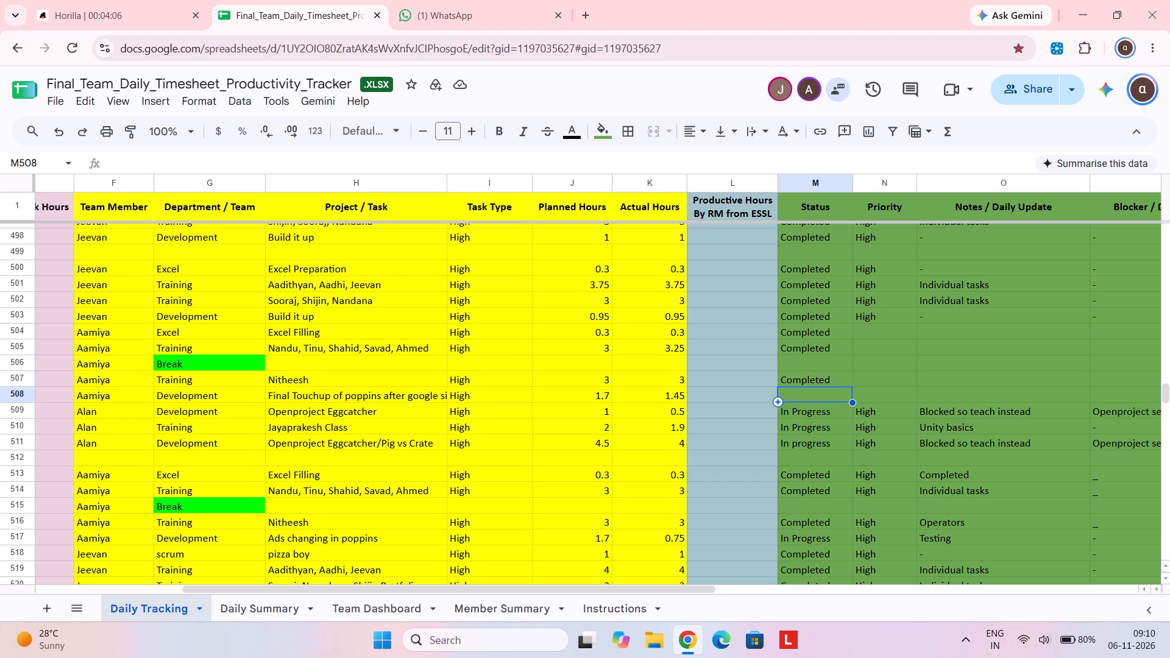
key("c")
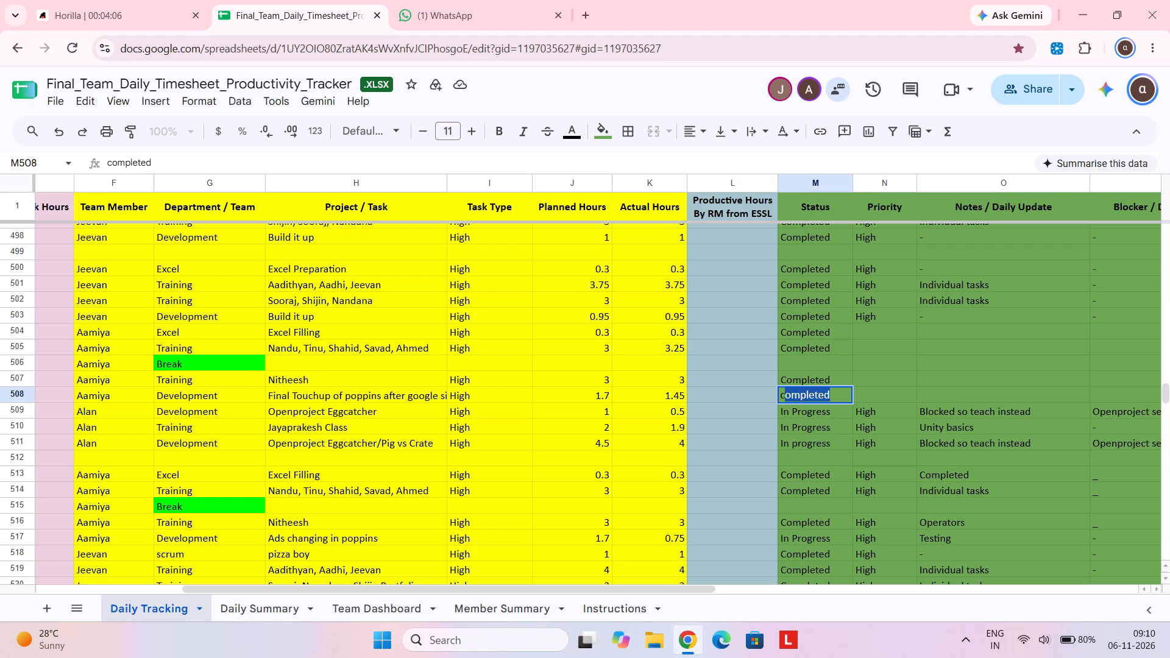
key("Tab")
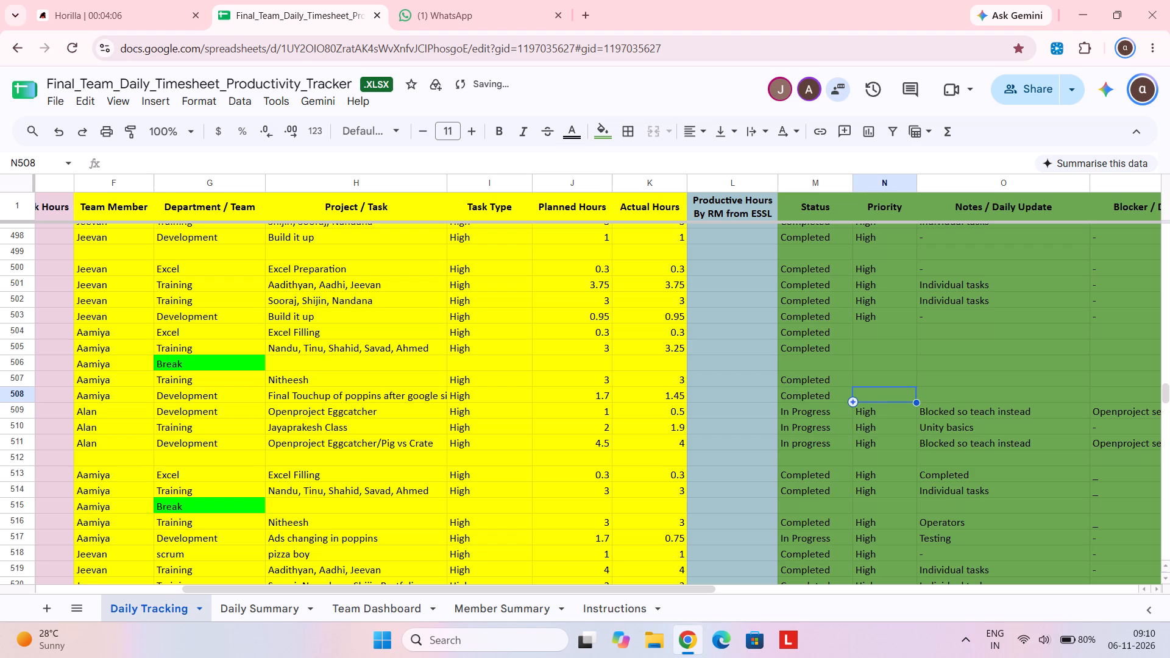
Set the priority to High for Aamiya's 04-Nov-2026 entries in rows 504, 505, 507 and 508.
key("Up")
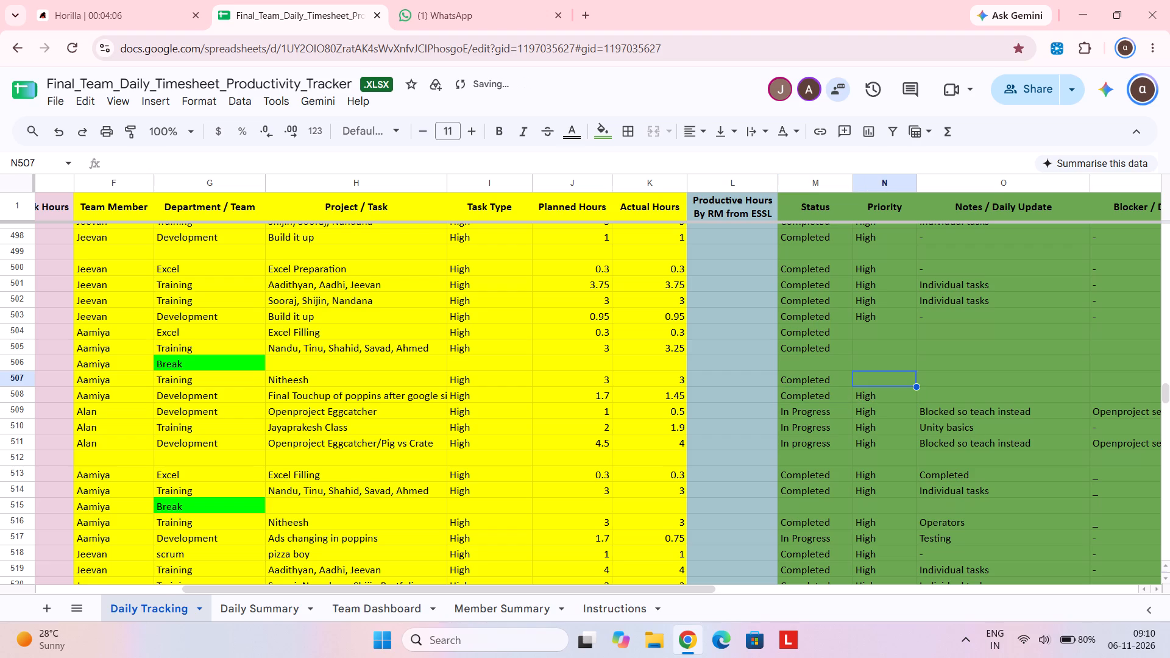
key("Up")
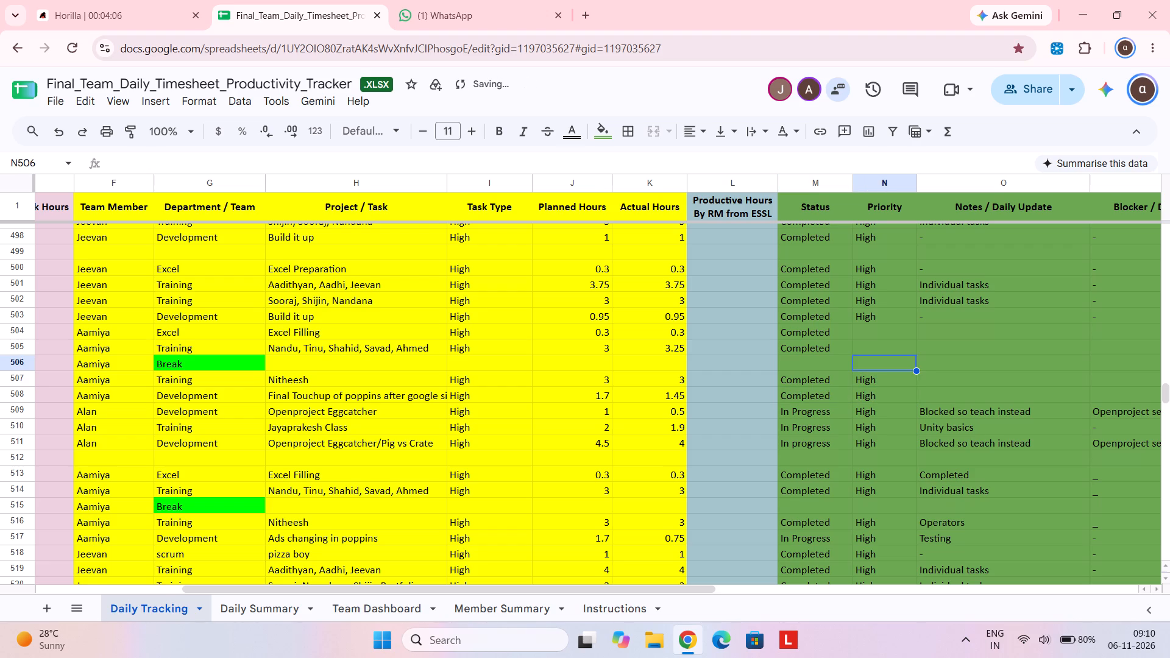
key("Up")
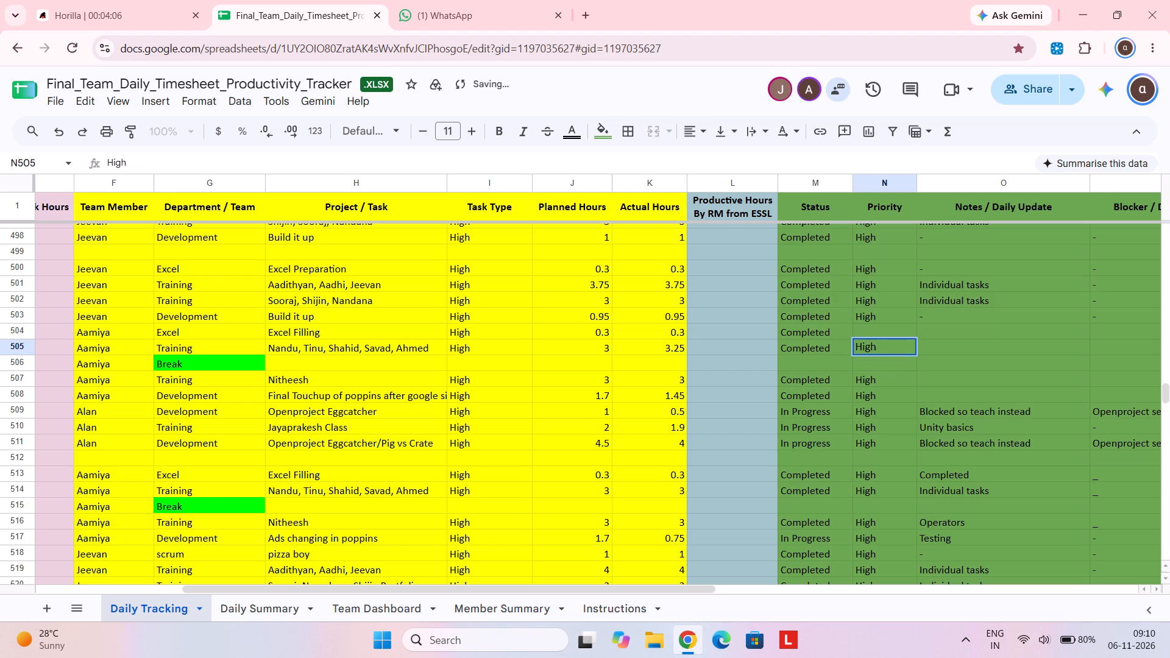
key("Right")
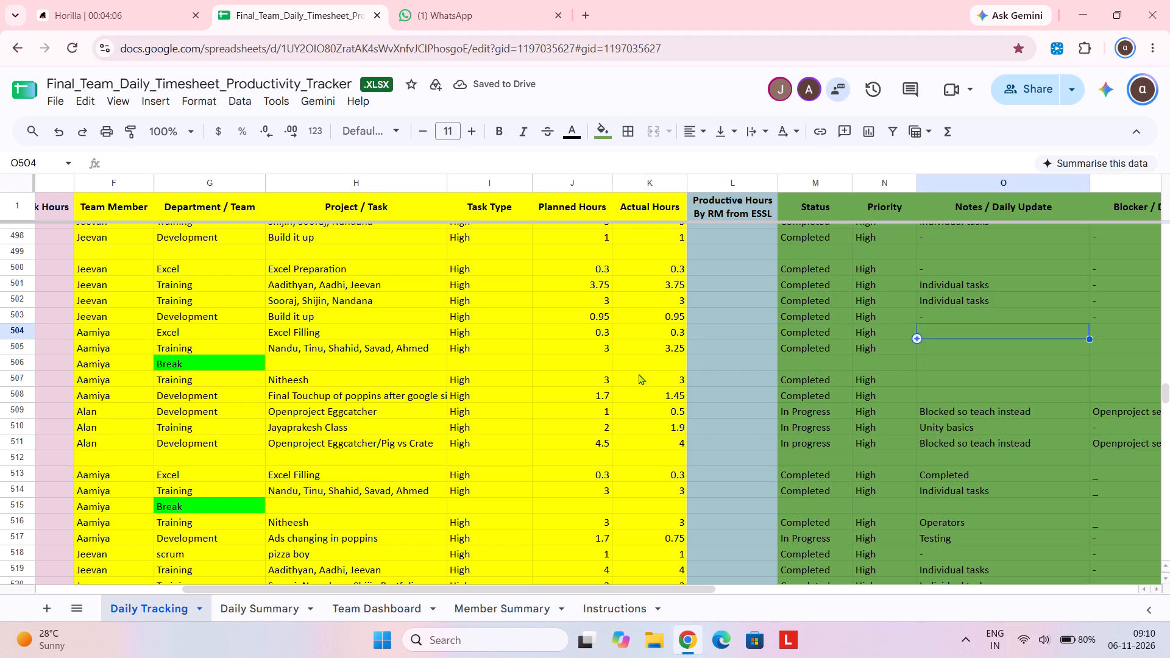
Enter "_" as the daily update for Aamiya's Excel Filling entry in row 504.
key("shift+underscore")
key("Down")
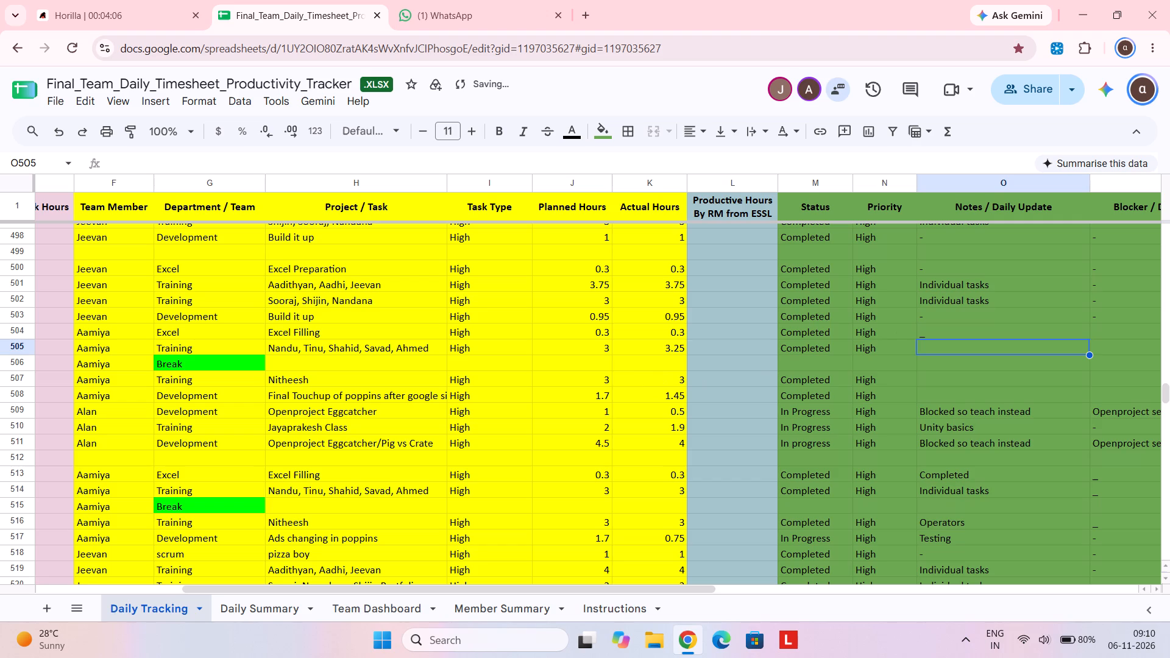
Copy the daily update "Individual tasks" from row 501 into the notes of Aamiya's training entry in row 505.
left_click(943, 293)
key("ctrl+c")
left_click(954, 347)
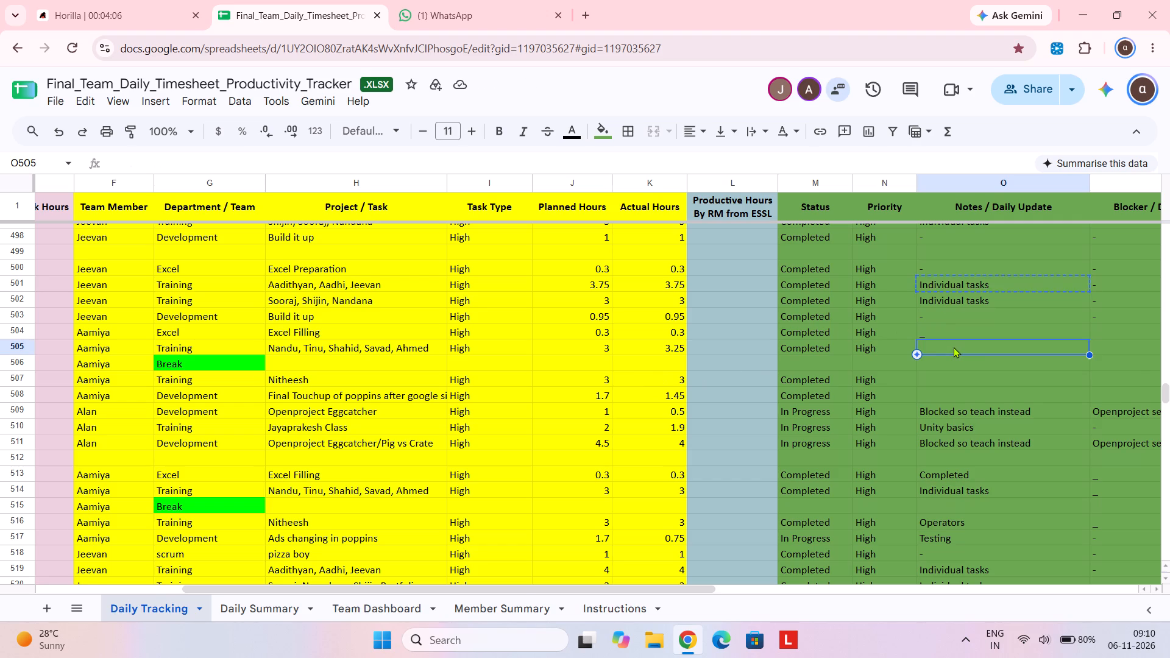
key("ctrl+v")
Enter "Oops" as the daily update for Aamiya's Nitheesh training entry in row 507.
left_click(949, 378)
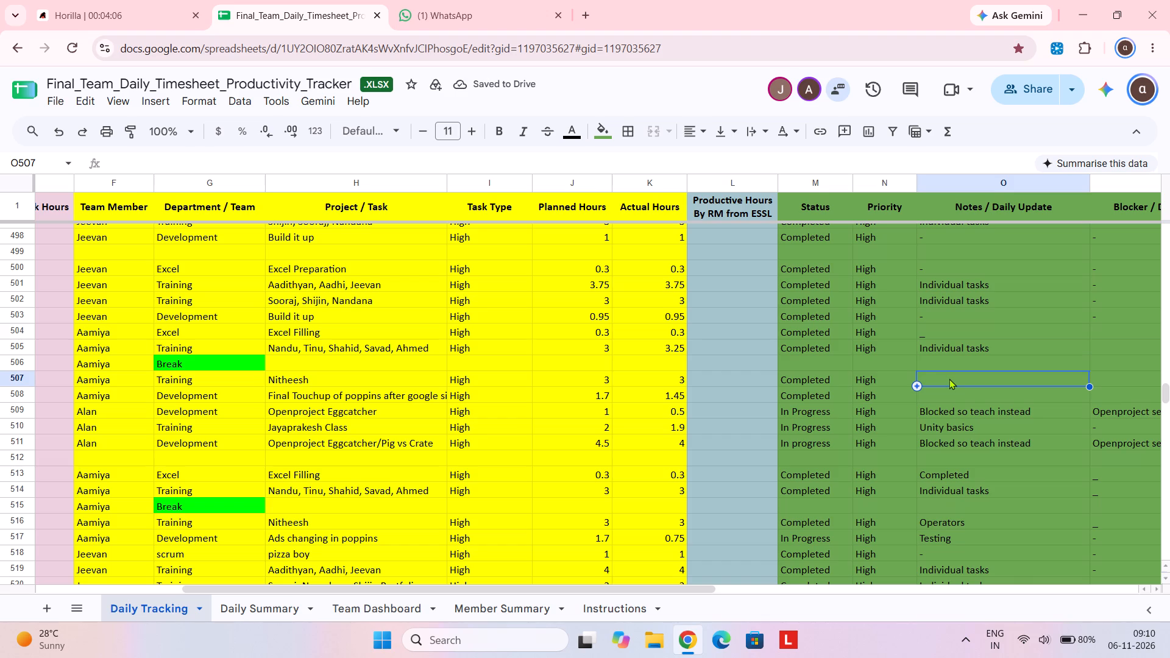
type("ops")
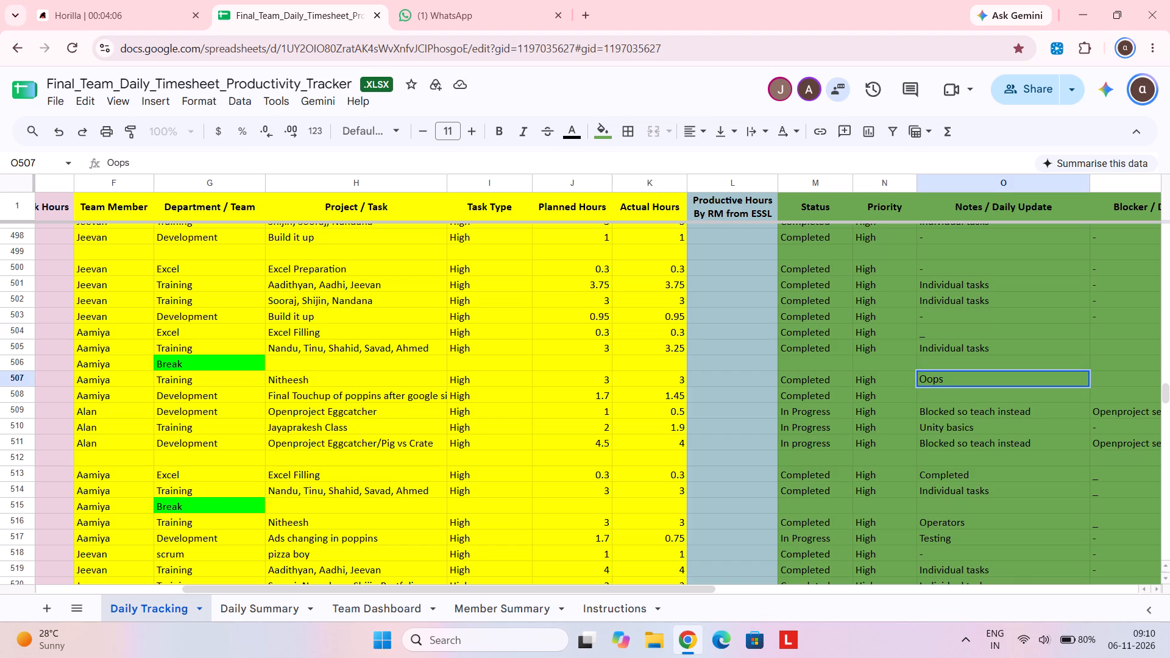
key("Down")
key("Up")
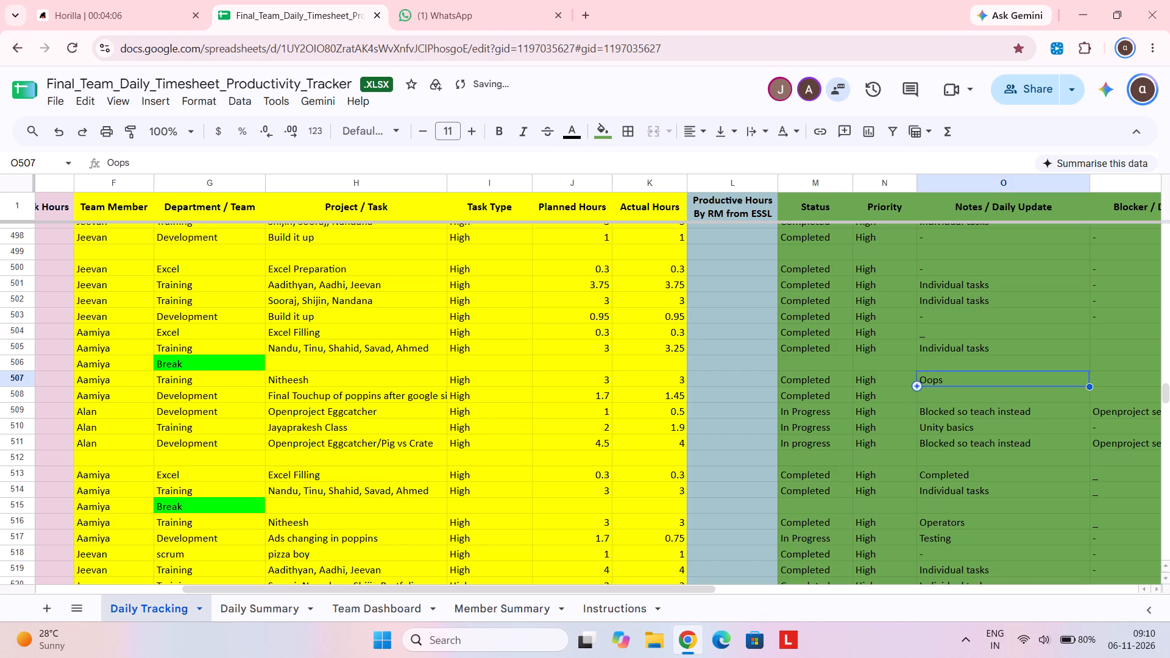
key("Down")
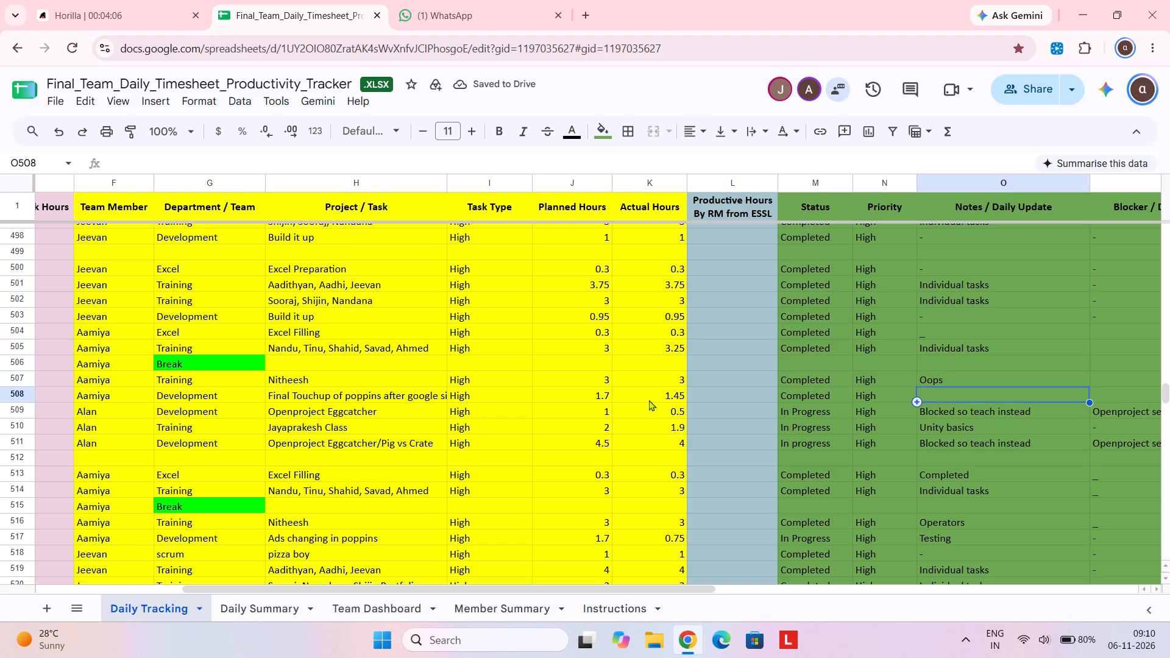
Change the status of Aamiya's poppins final touch-up entry in row 508 to In Progress.
scroll(526, 436, "right", 6)
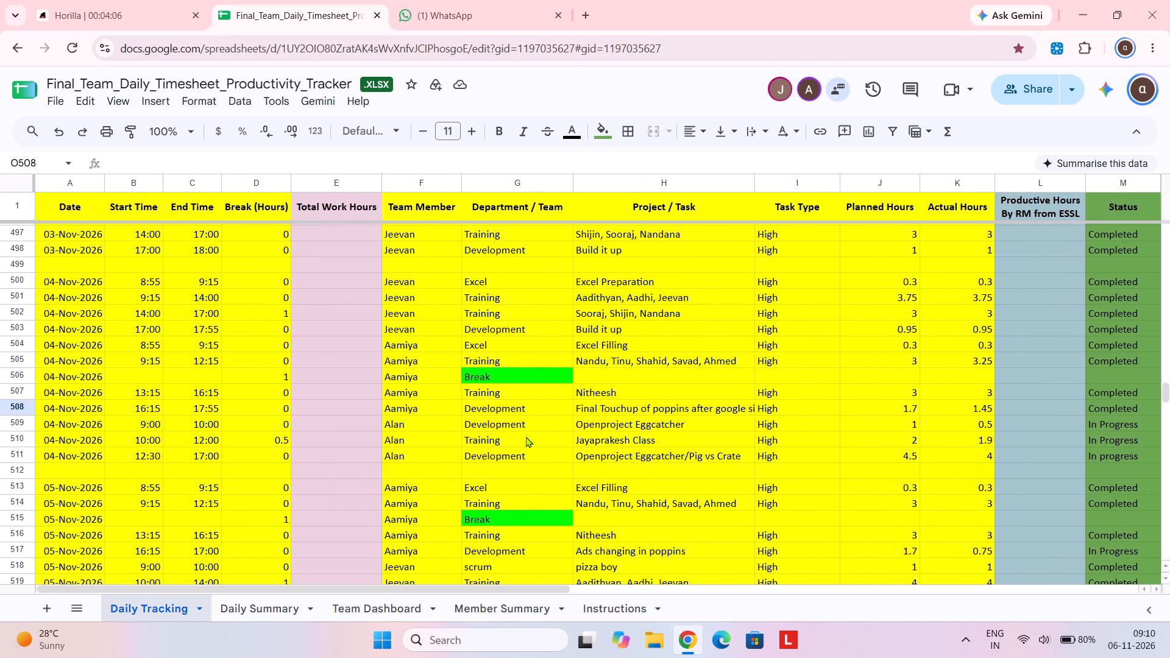
scroll(526, 436, "left", 4)
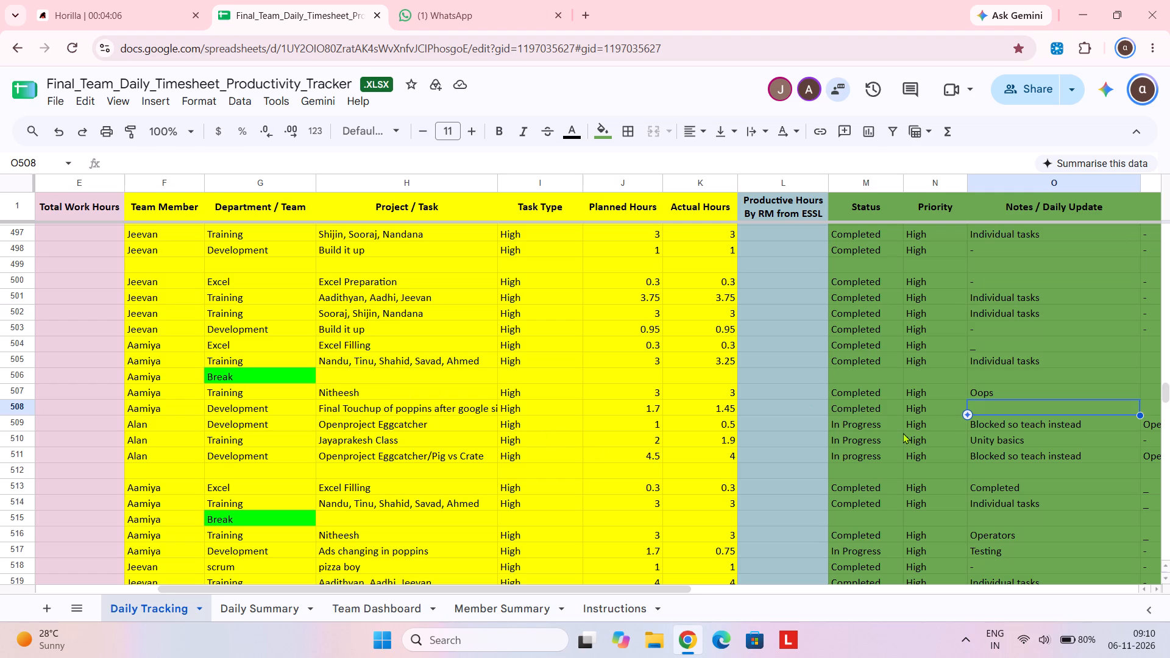
scroll(903, 433, "left", 2)
left_click(741, 411)
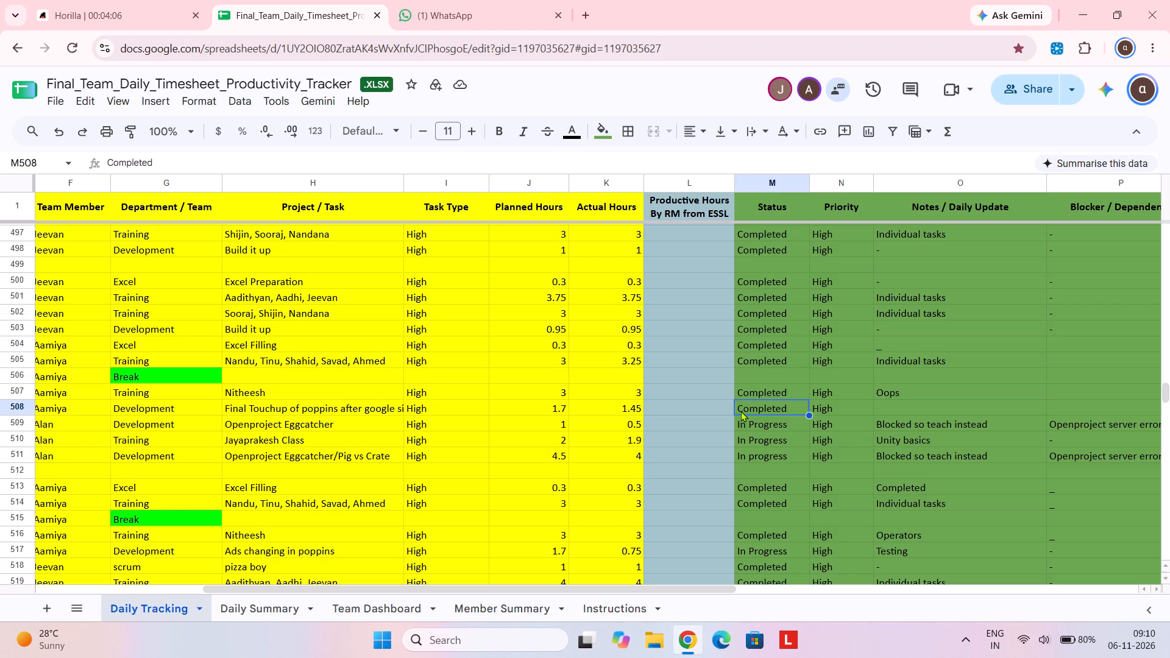
key("Tab")
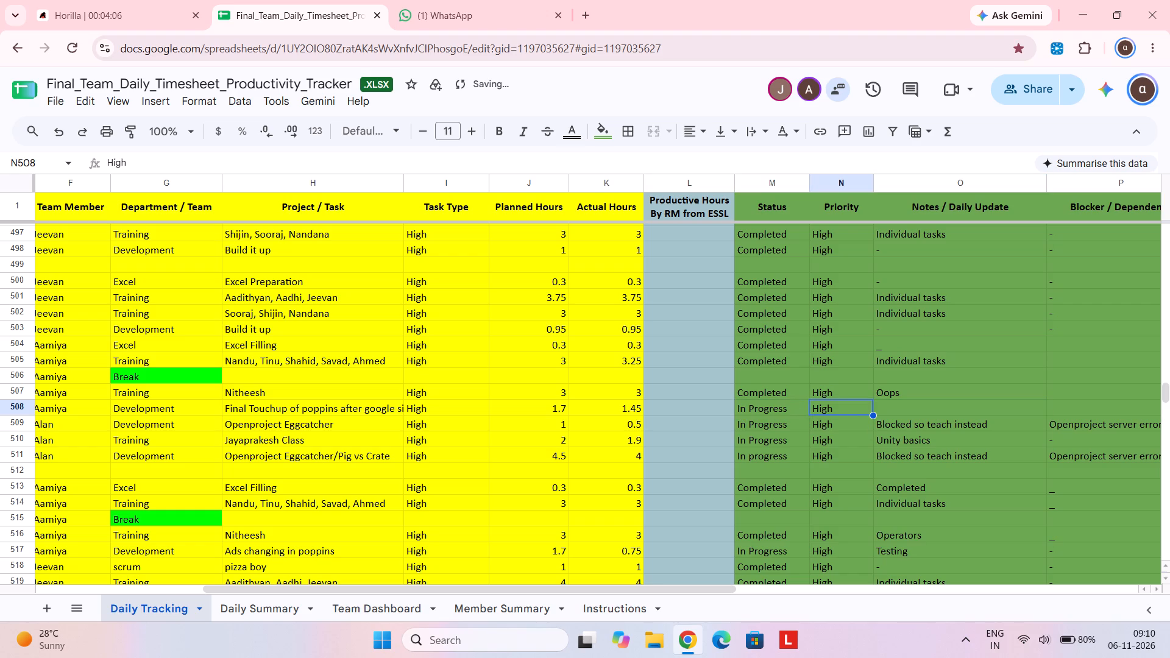
Enter "Needs to change the full ui" as the daily update for Aamiya's development entry in row 508.
key("Right")
type("eeds to change the")
key("space")
type("full ui")
key("Right")
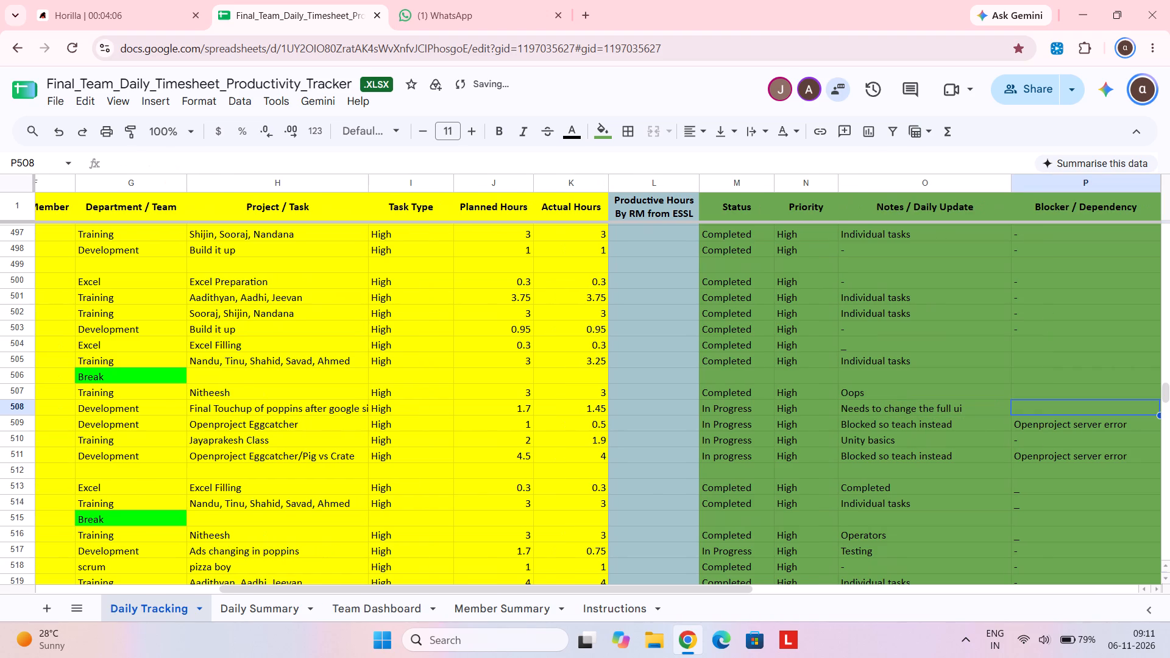
Enter "_" as the blocker/dependency for Aamiya's entries in rows 508, 507, 505 and 504.
key("shift+underscore")
key("Up")
key("shift+underscore")
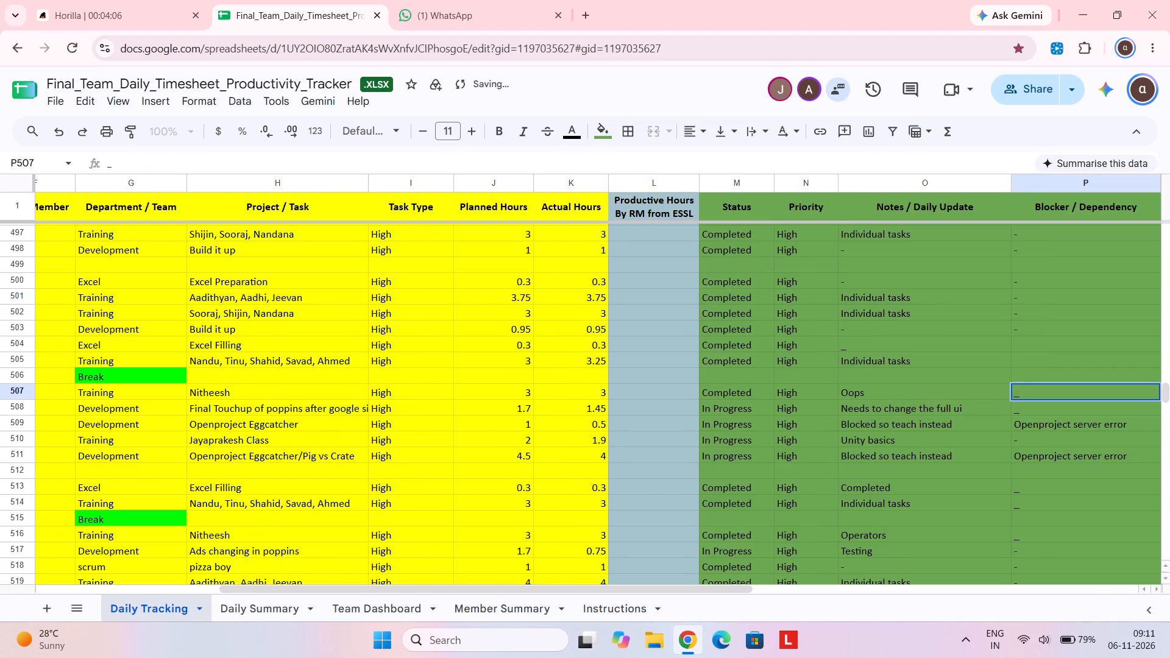
key("Up")
key("Up")
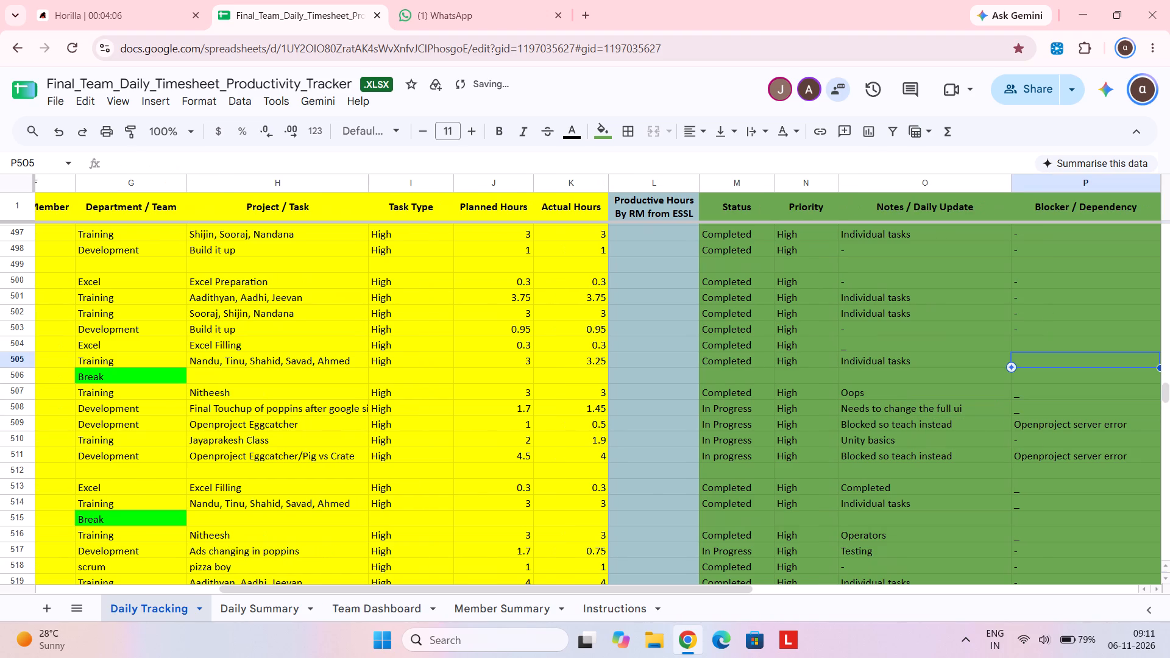
scroll(466, 432, "right", 4)
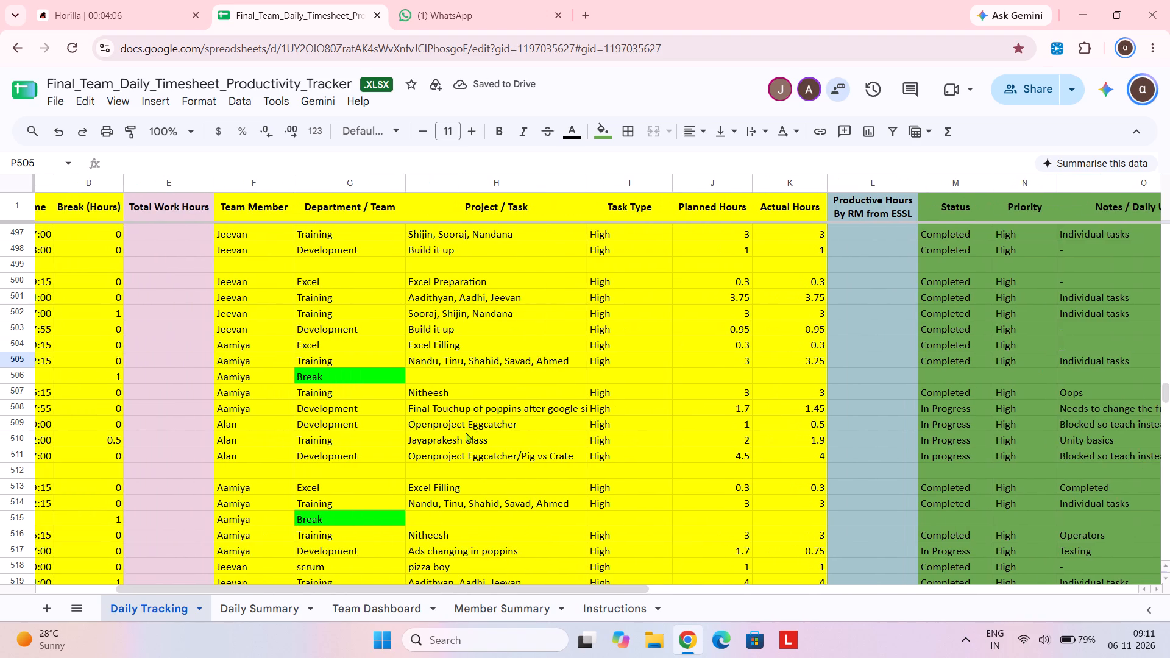
scroll(466, 432, "left", 7)
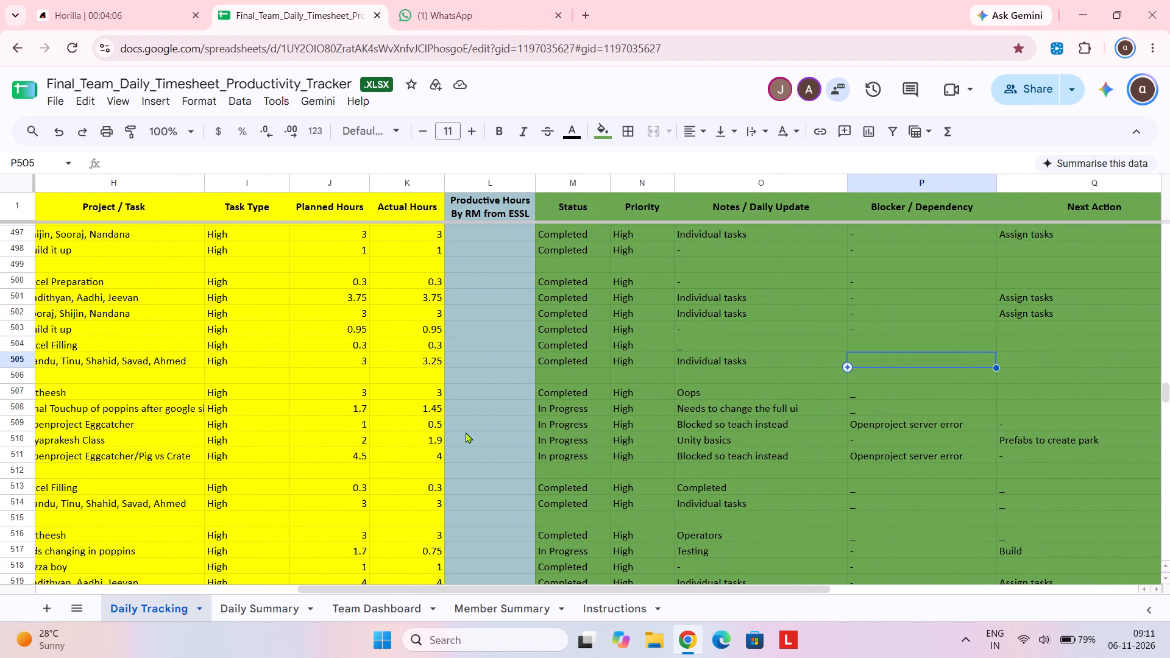
key("shift+underscore")
key("Up")
key("shift+underscore")
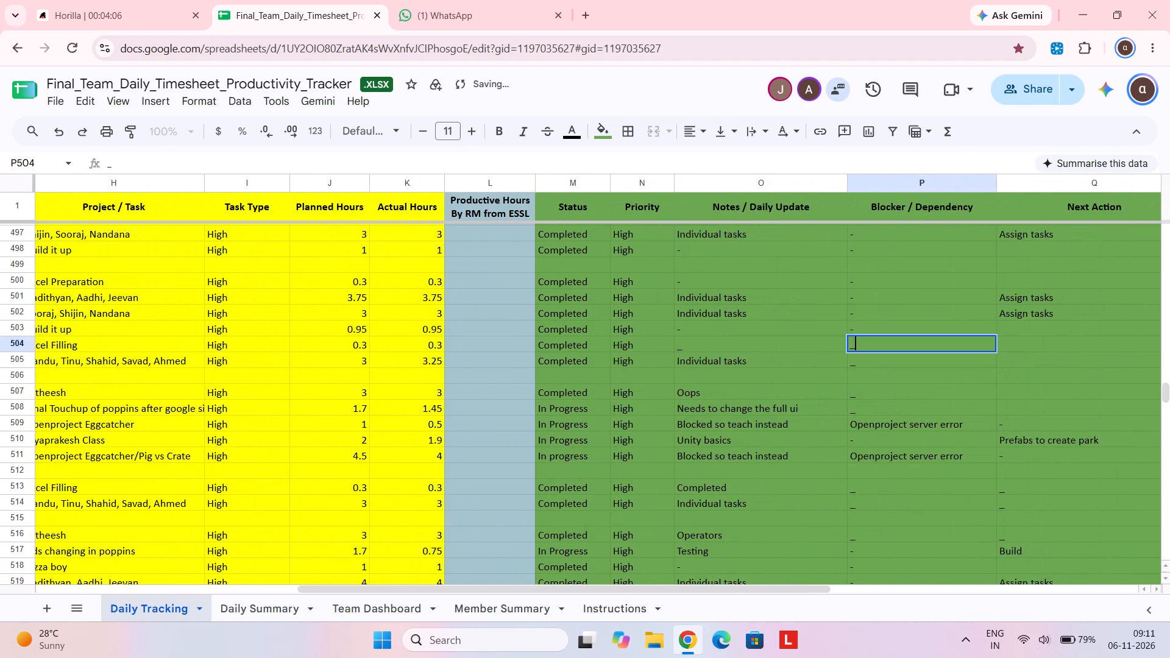
Enter "_" as the next action in rows 503, 504, 505, 507 and 508, skipping the break row.
key("Right")
key("shift+underscore")
key("Up")
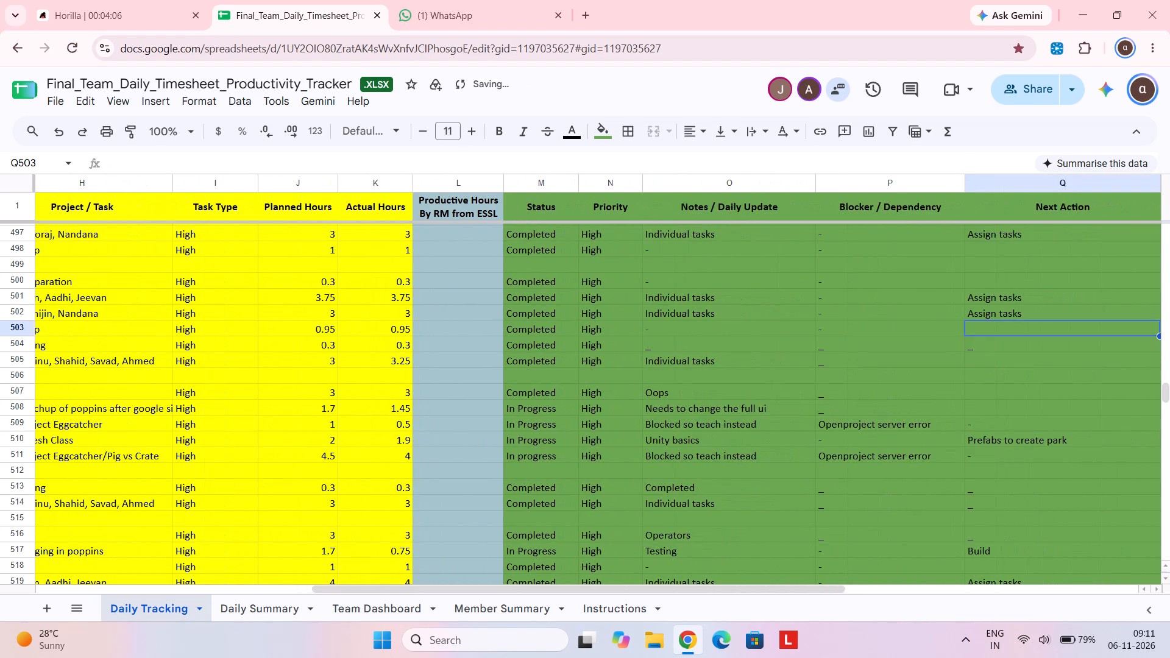
key("shift+underscore")
key("Down")
key("Down")
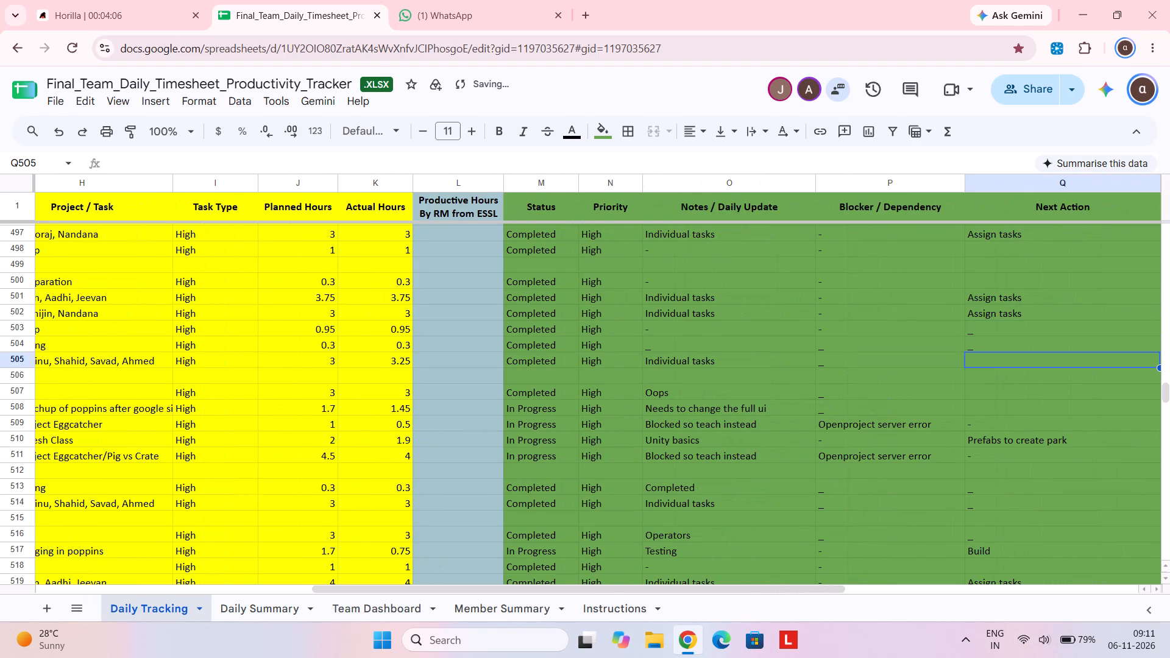
key("shift+underscore")
key("Down")
key("Down")
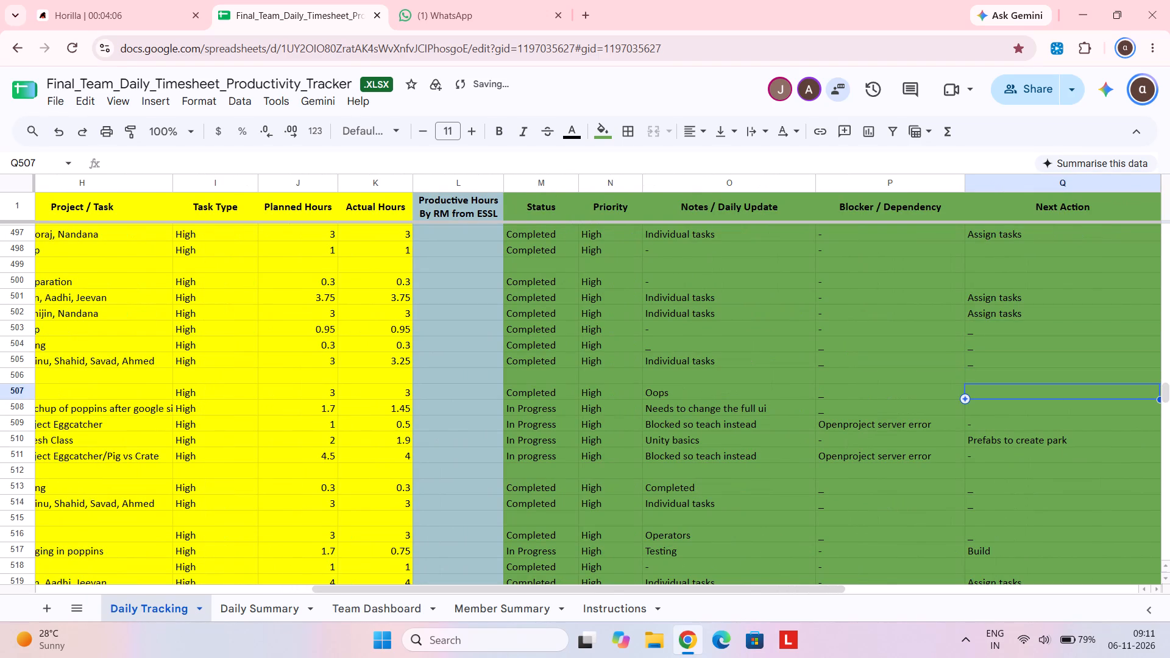
key("shift+underscore")
key("Down")
key("shift+underscore")
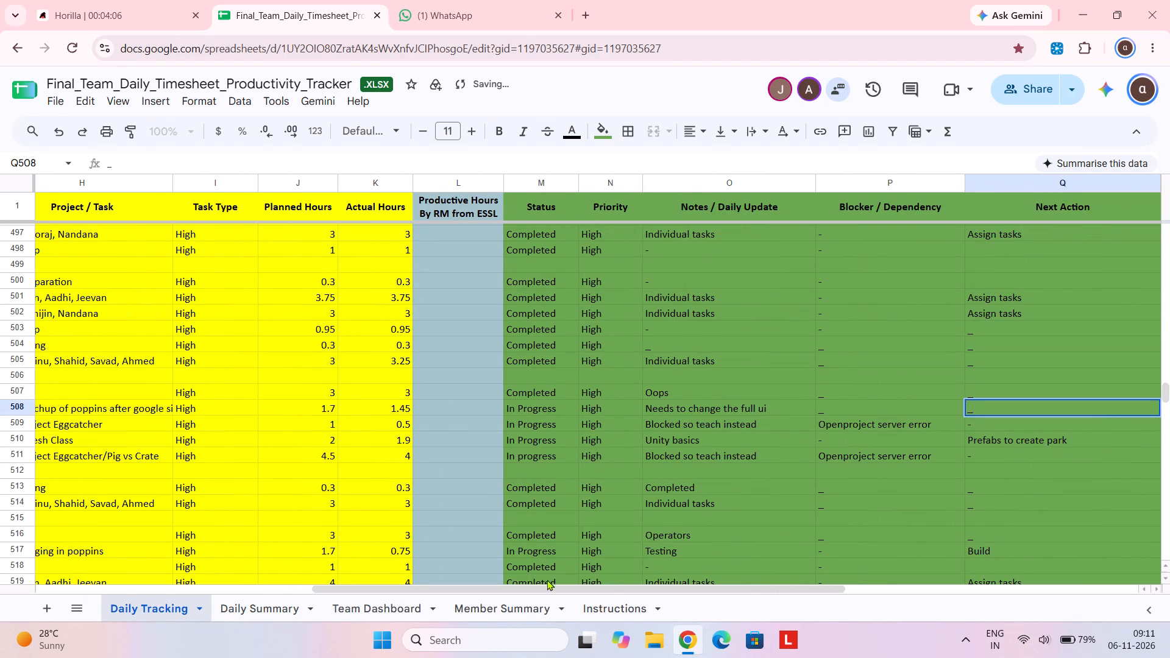
Enter Completed as the status of Aamiya's 03-Nov-2026 training entries in rows 492 and 494.
scroll(633, 467, "up", 3)
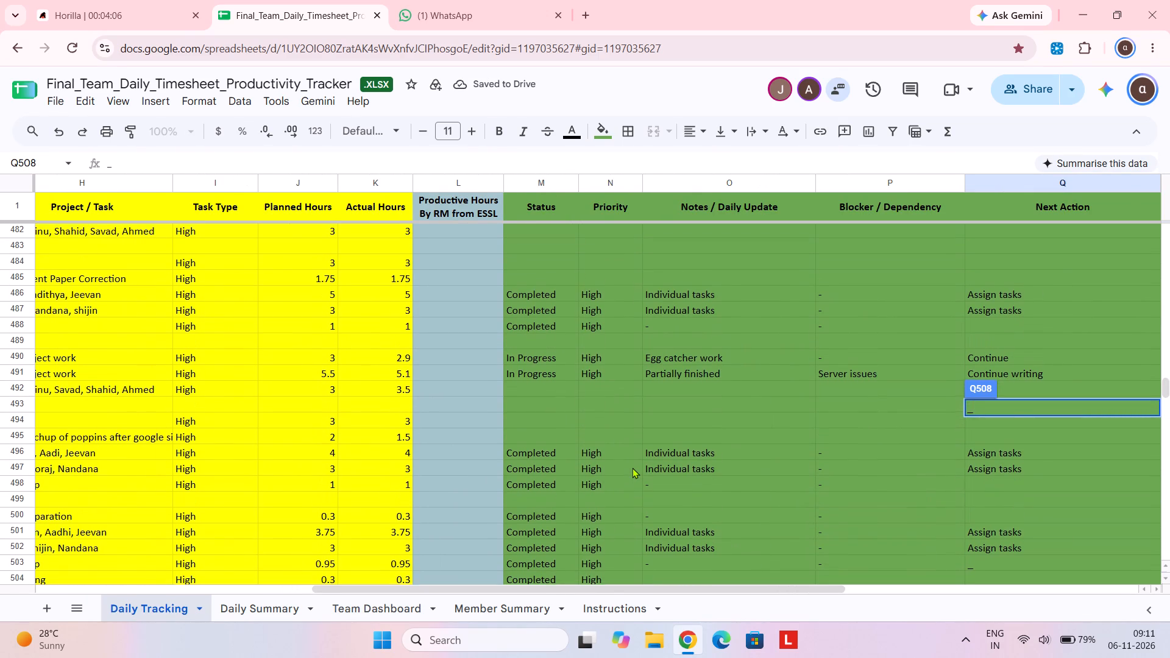
scroll(633, 467, "right", 4)
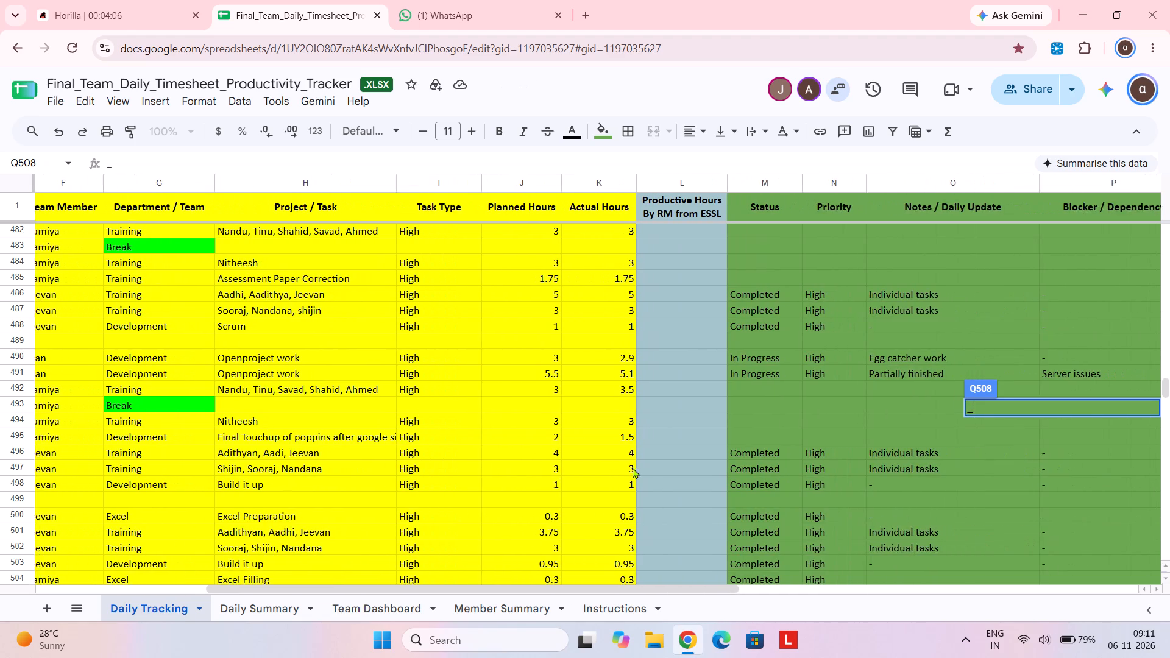
left_click(771, 391)
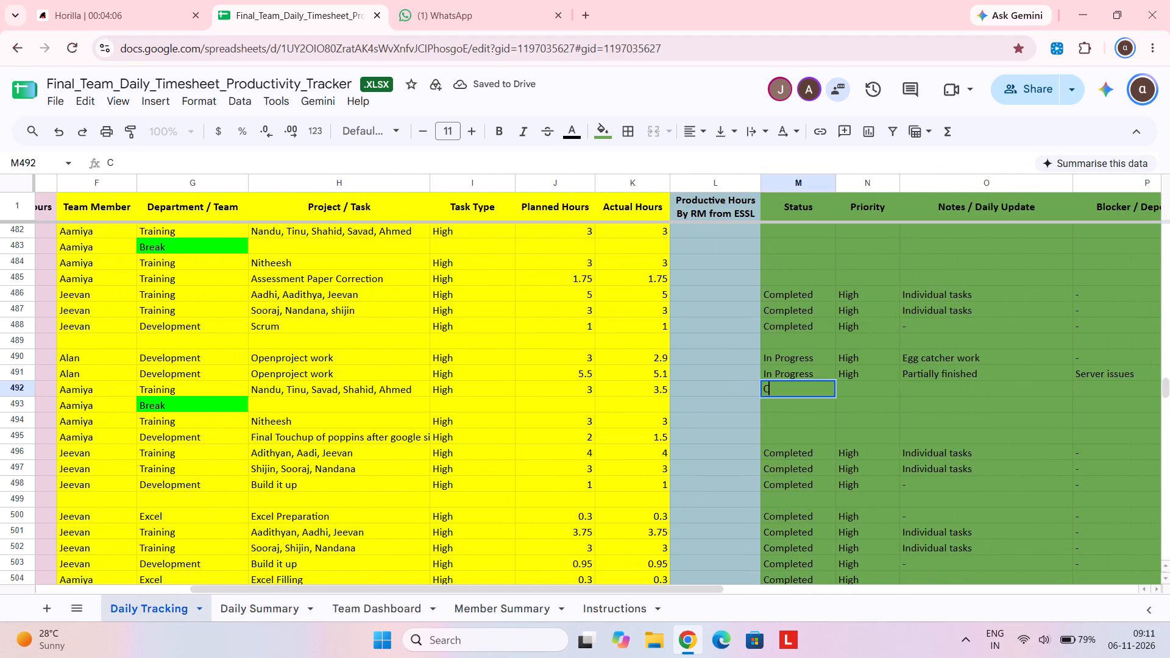
type("ompleted")
key("Down")
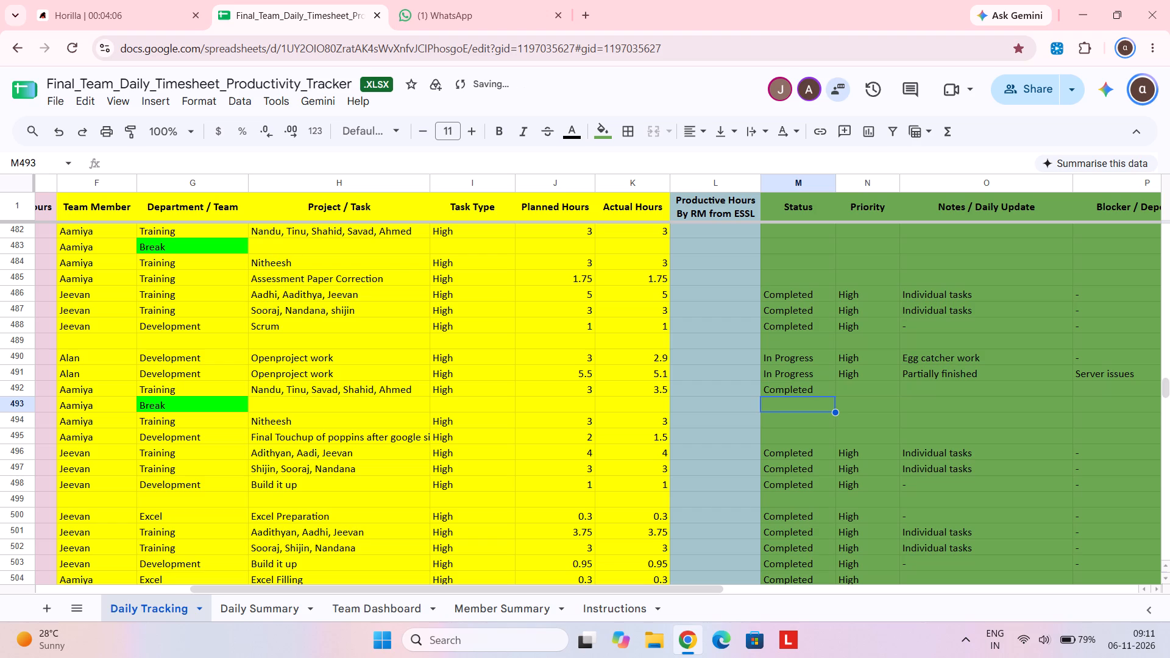
key("Down")
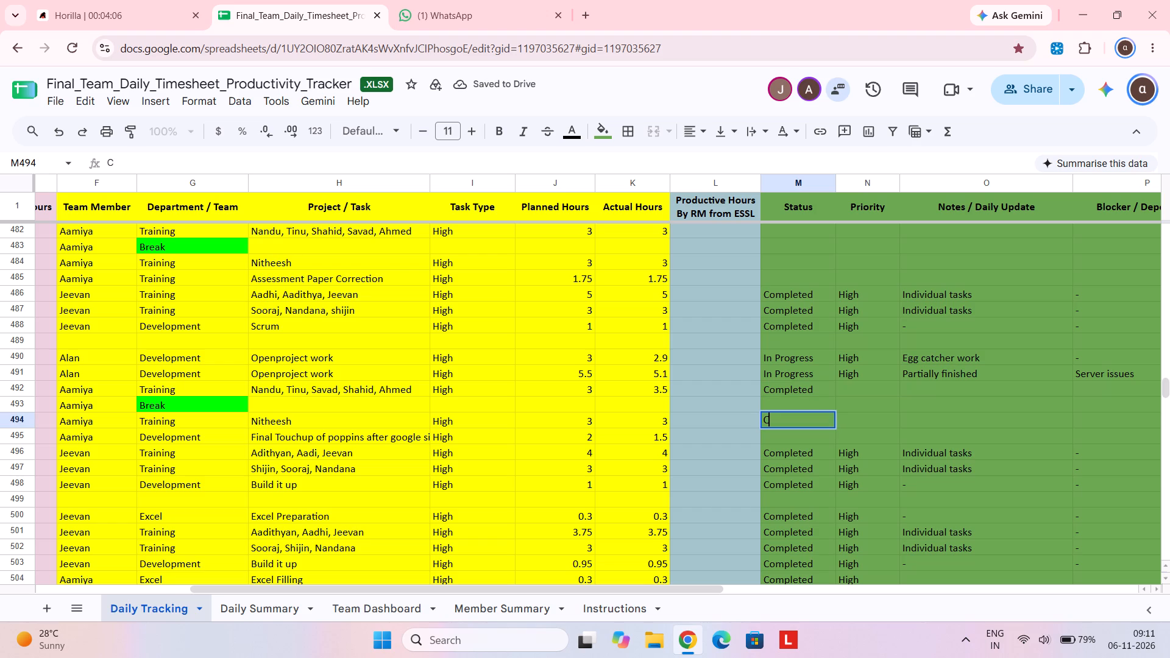
key("i")
key("BackSpace")
type("ompleted")
key("Down")
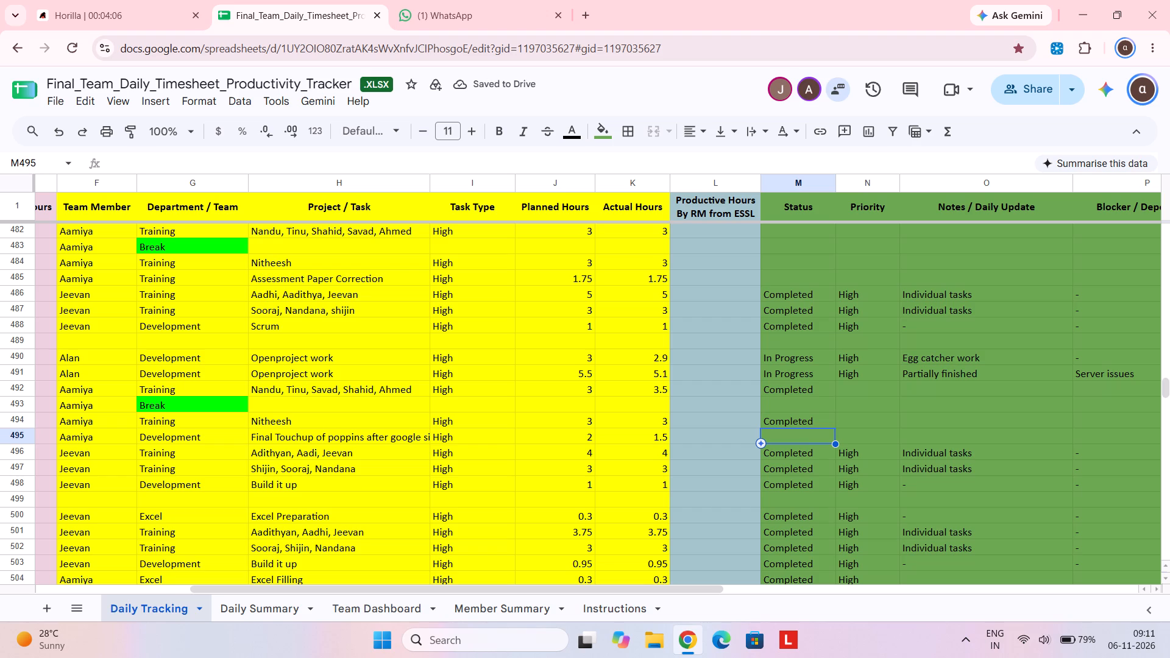
Replace the project/task of Aamiya's development entry in row 495 with "sneak n seek".
scroll(467, 455, "right", 2)
scroll(467, 455, "left", 1)
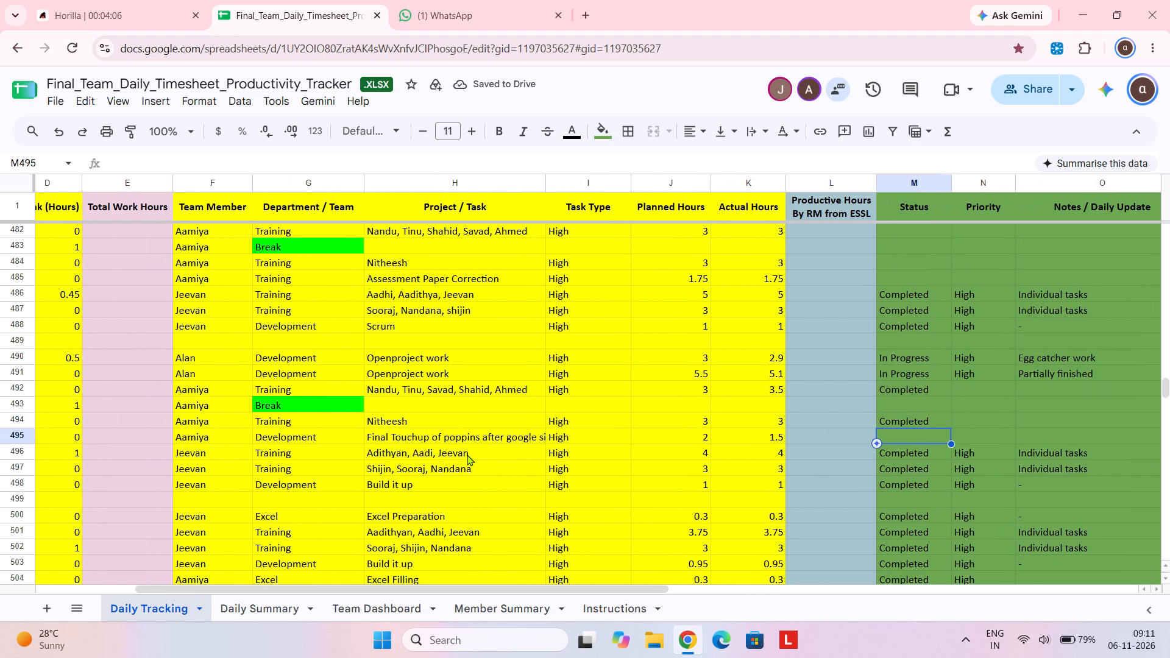
scroll(467, 455, "left", 1)
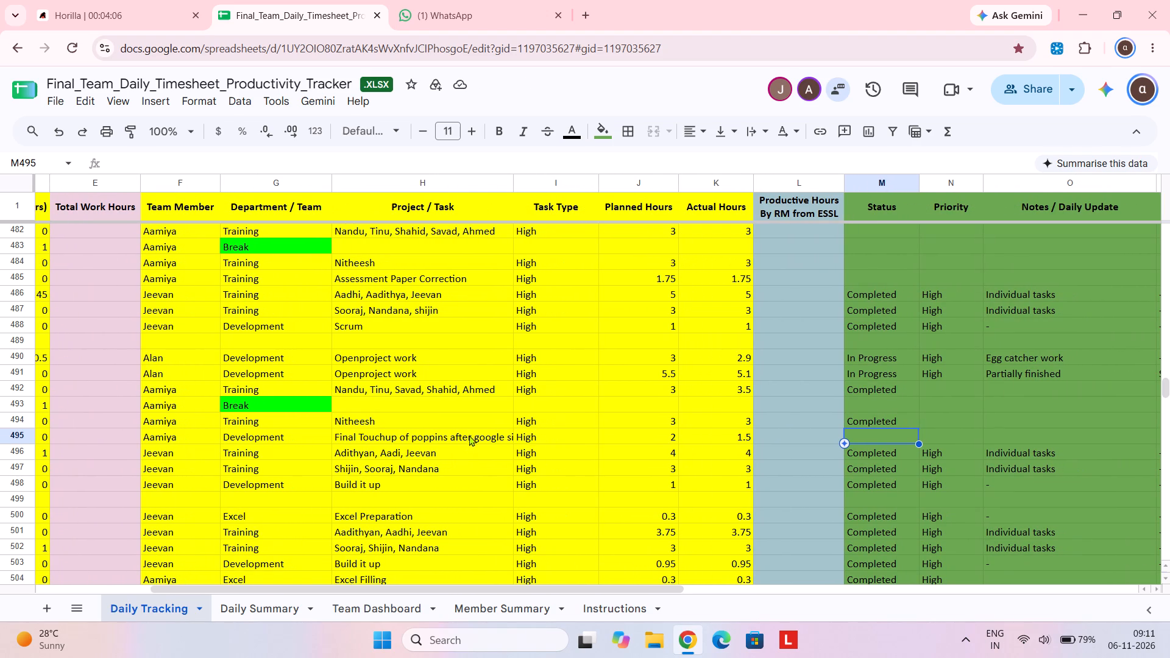
left_click(467, 437)
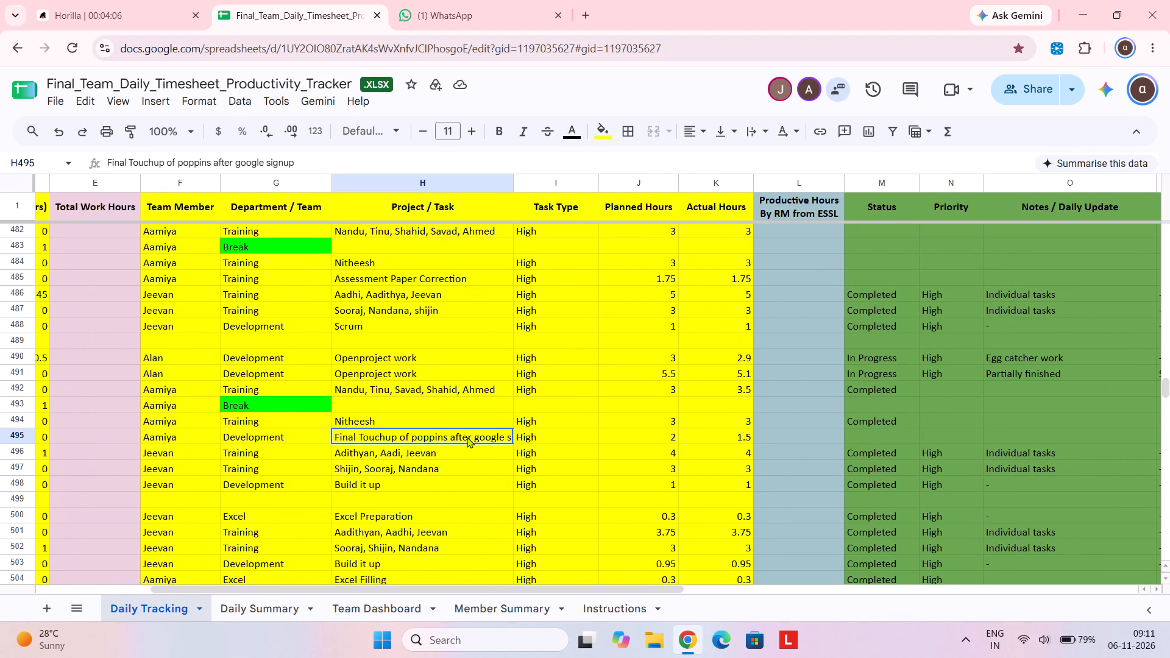
type("sneak n seek")
left_click(531, 465)
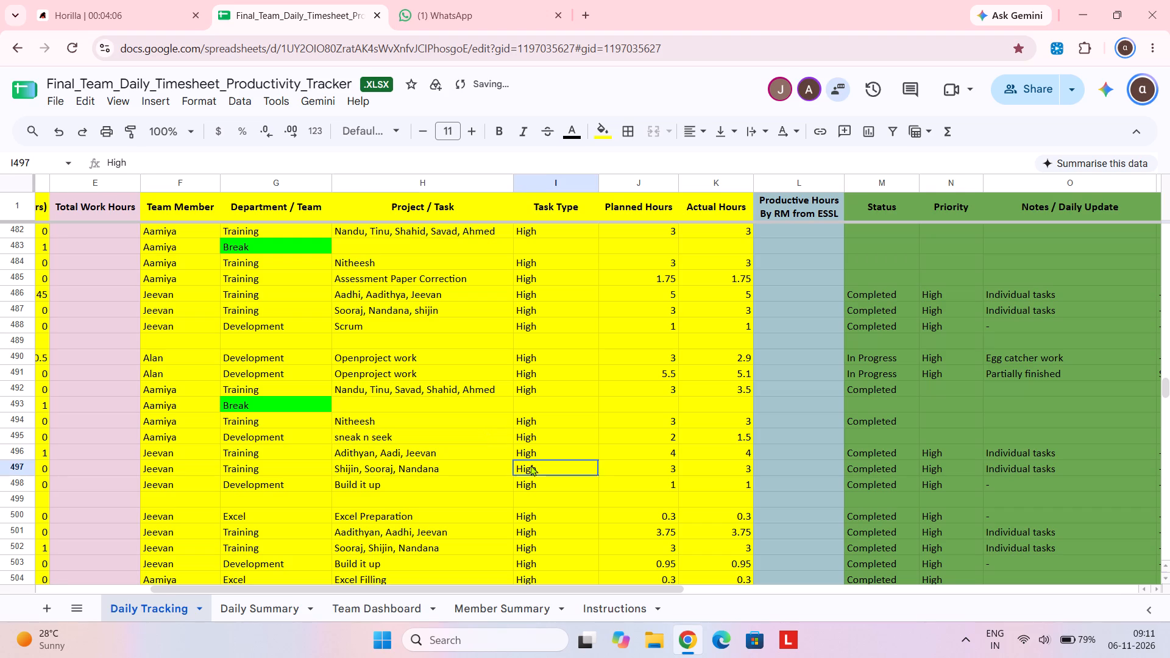
Enter "In progress" as the status of Aamiya's development entry in row 495.
left_click(872, 433)
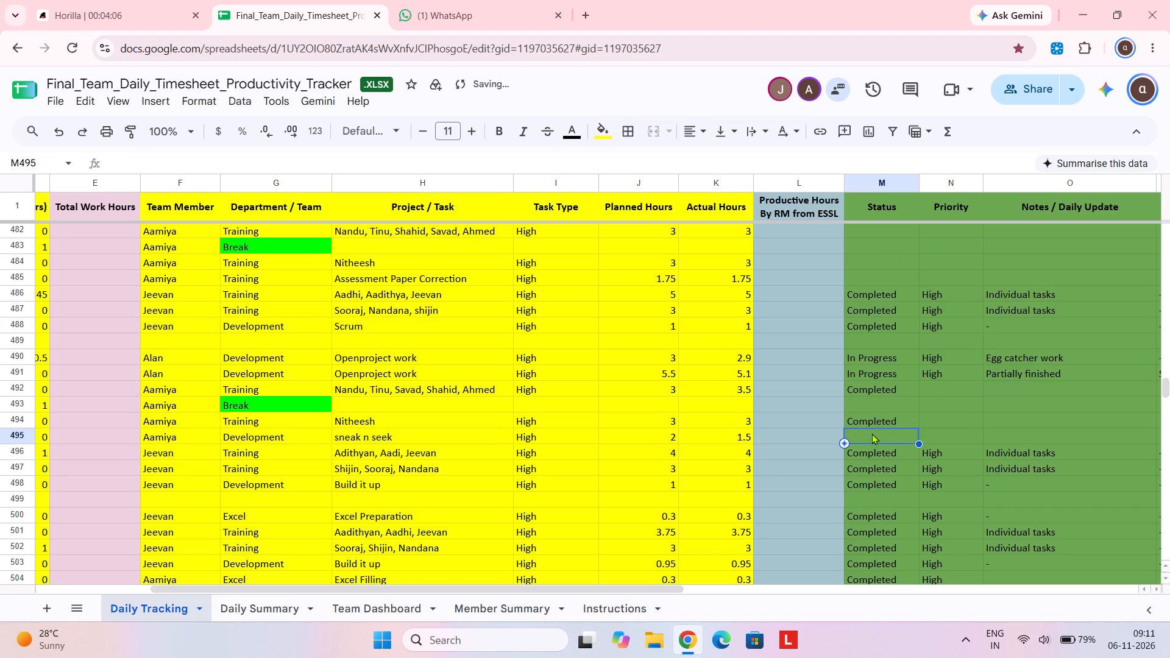
key("BackSpace")
key("BackSpace")
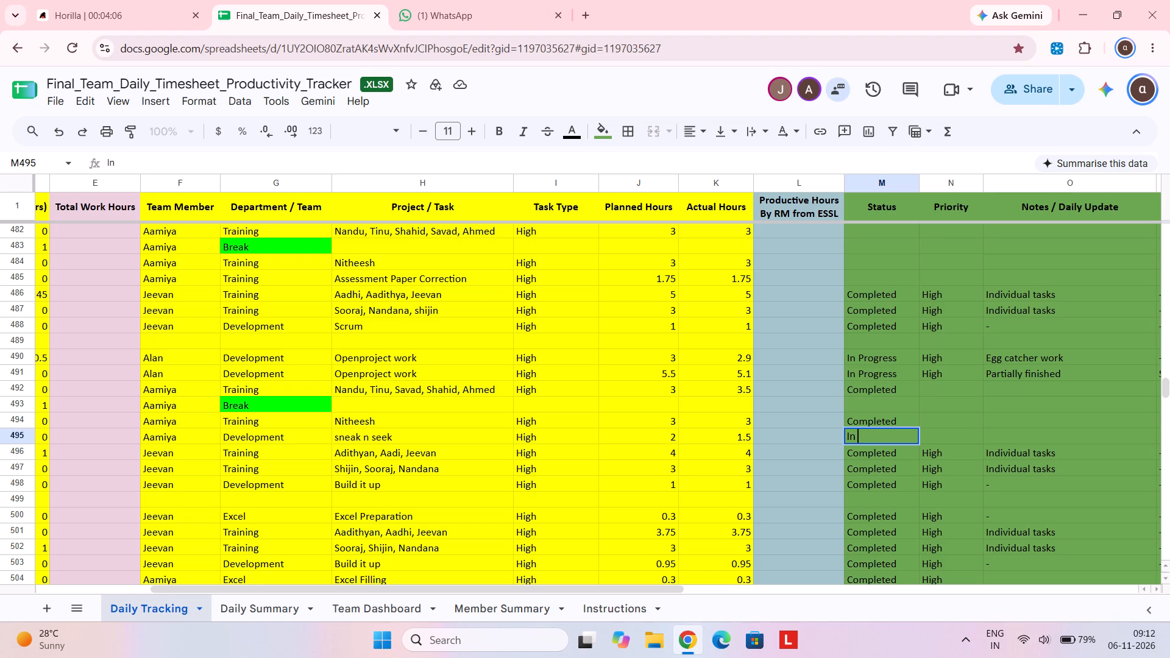
type("progress")
key("Right")
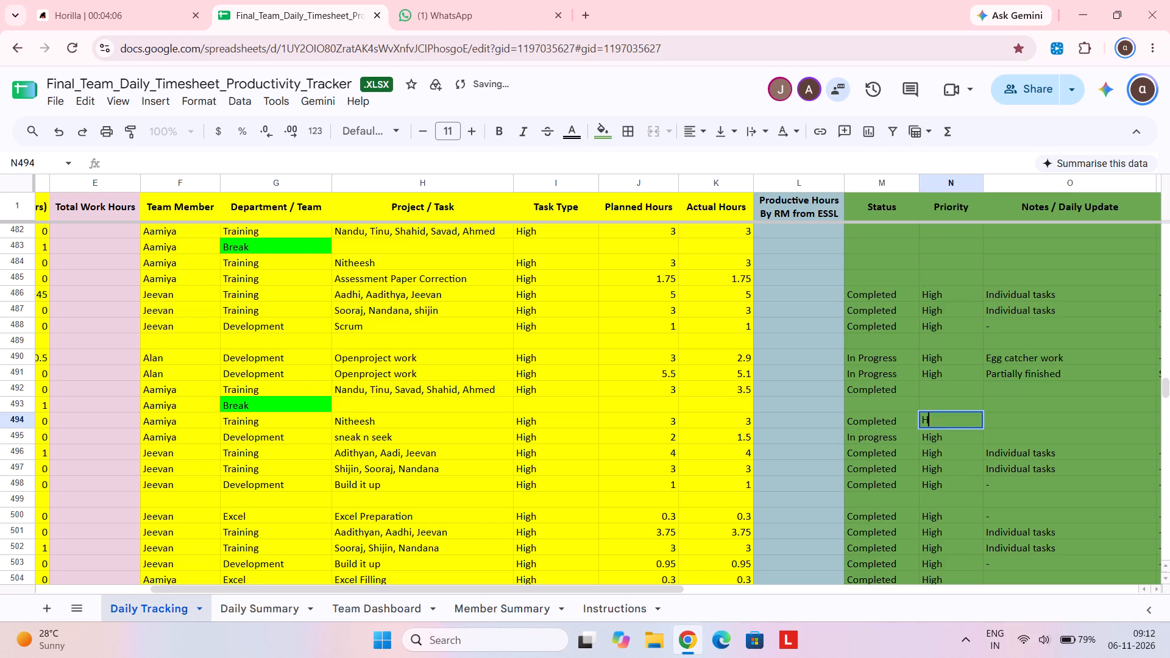
Enter High as the priority for Aamiya's 03-Nov-2026 entries in rows 495, 494 and 492.
type("gh")
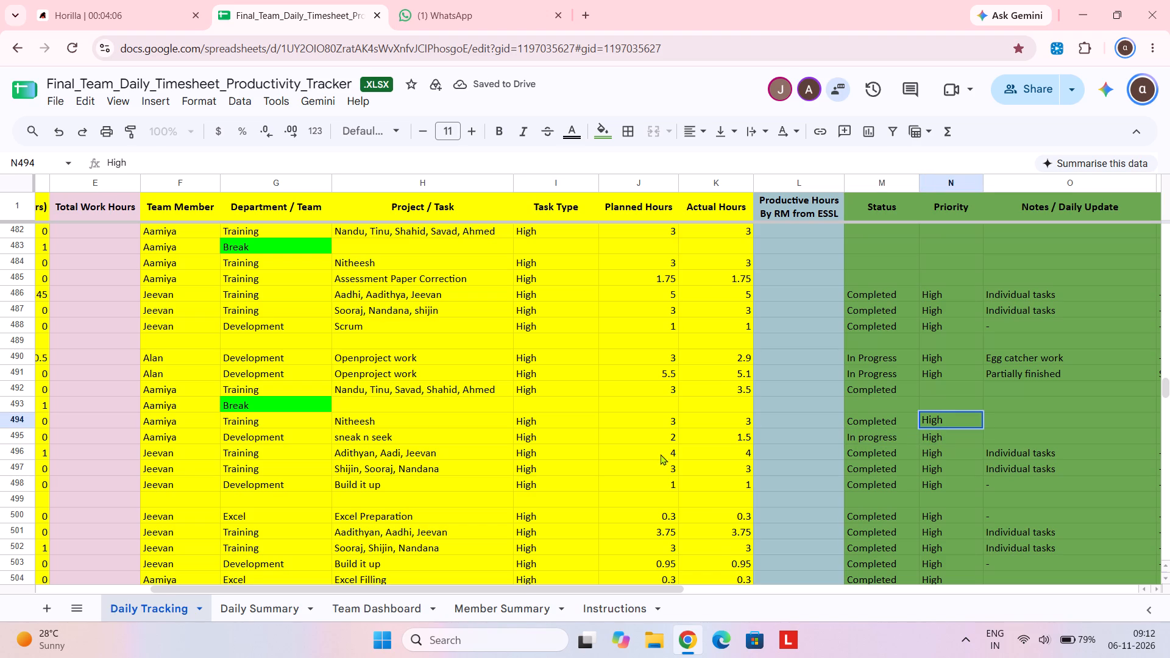
scroll(659, 456, "right", 6)
scroll(659, 456, "up", 1)
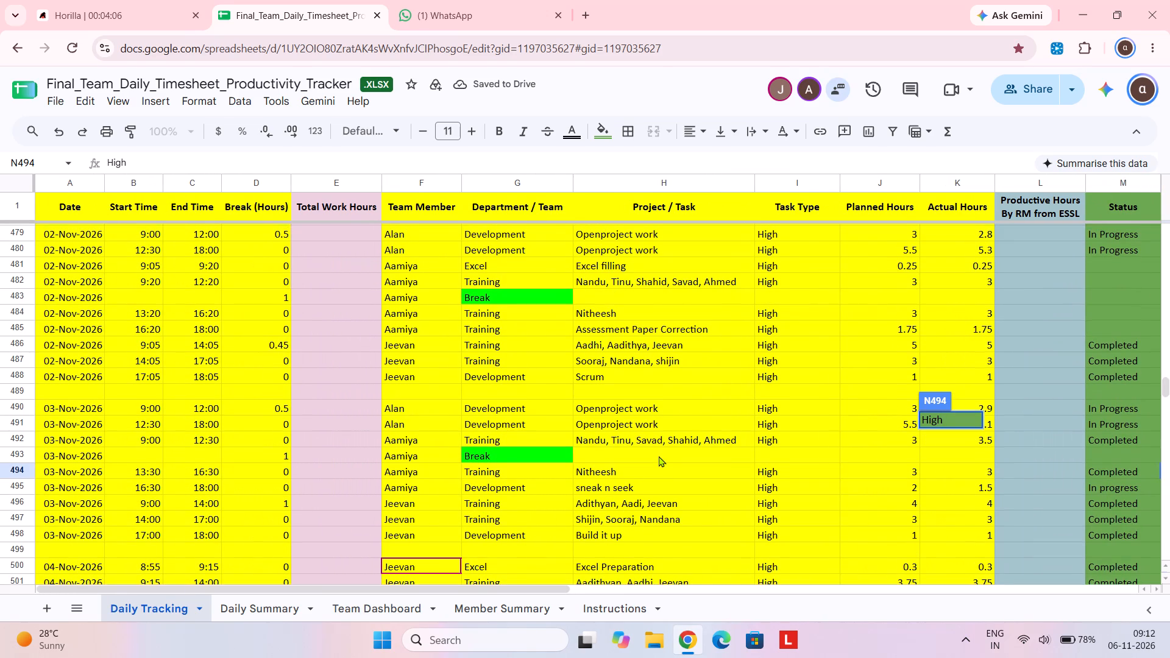
scroll(659, 456, "up", 1)
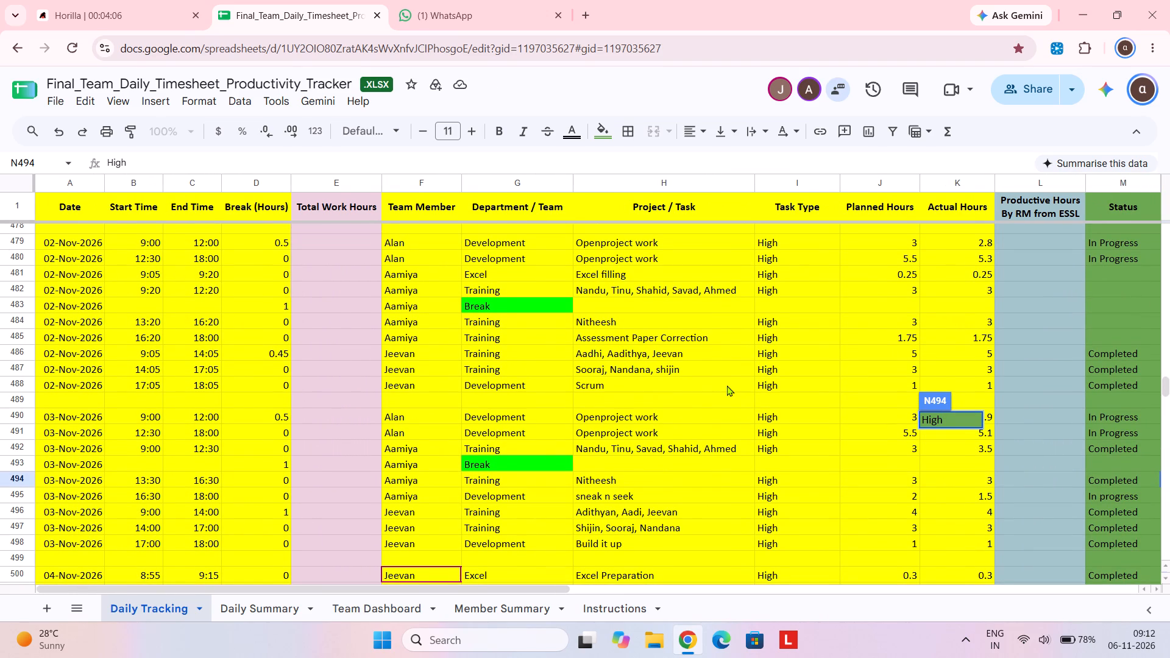
scroll(727, 385, "left", 5)
scroll(727, 385, "down", 2)
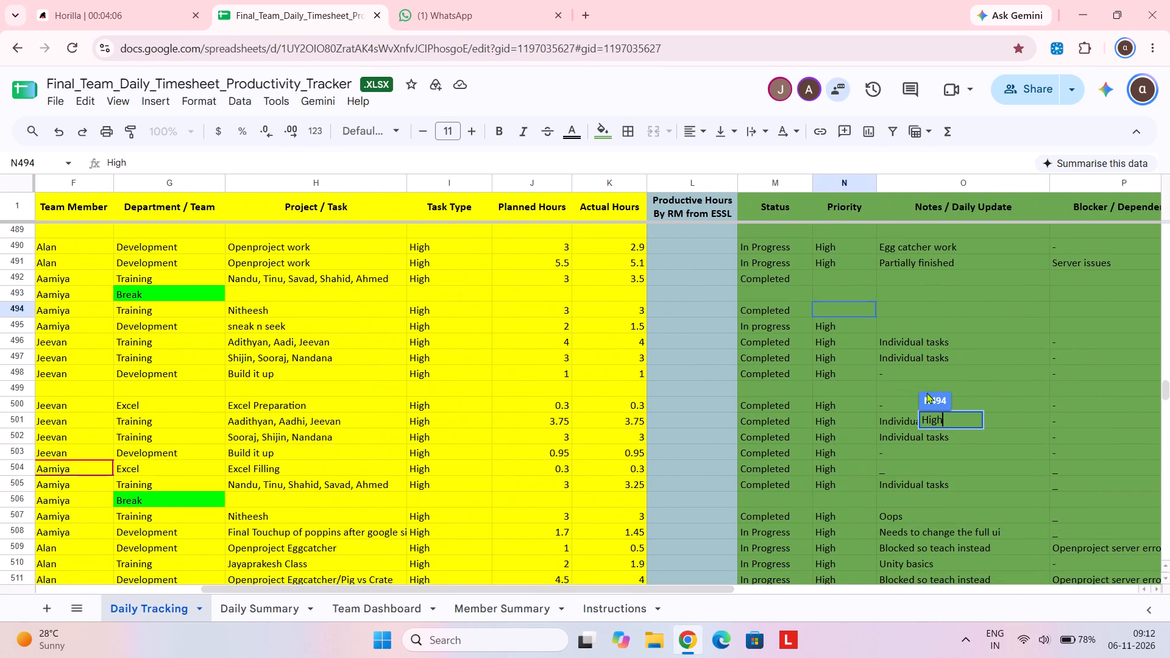
left_click(906, 373)
scroll(906, 373, "left", 1)
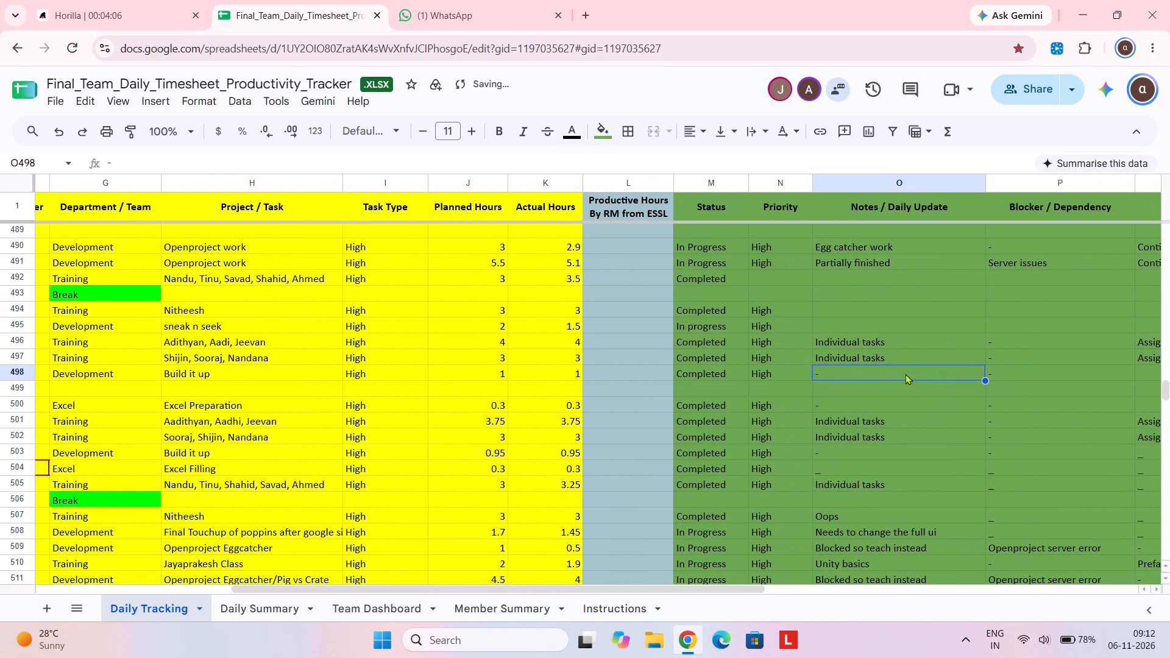
scroll(906, 373, "up", 2)
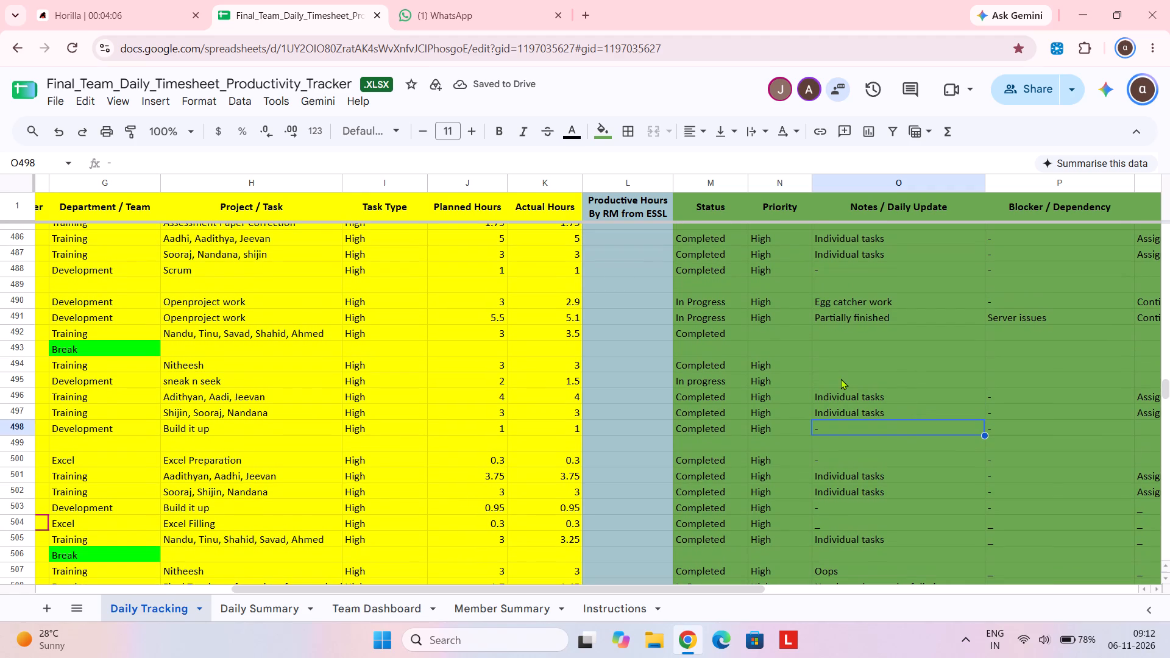
left_click(778, 333)
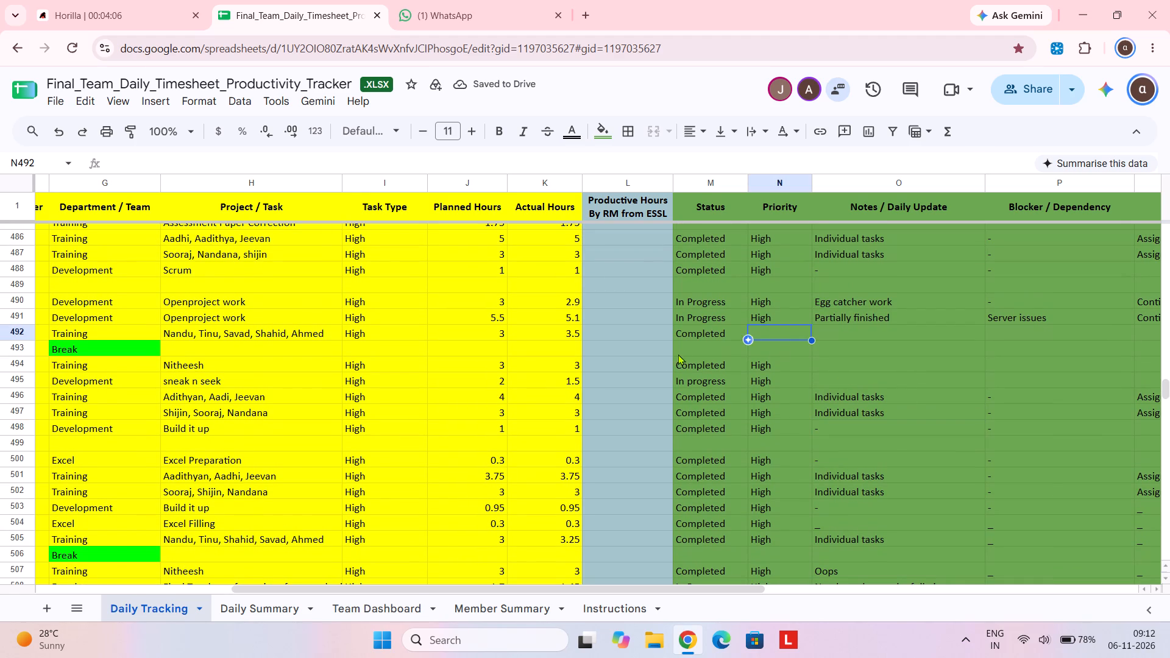
key("Right")
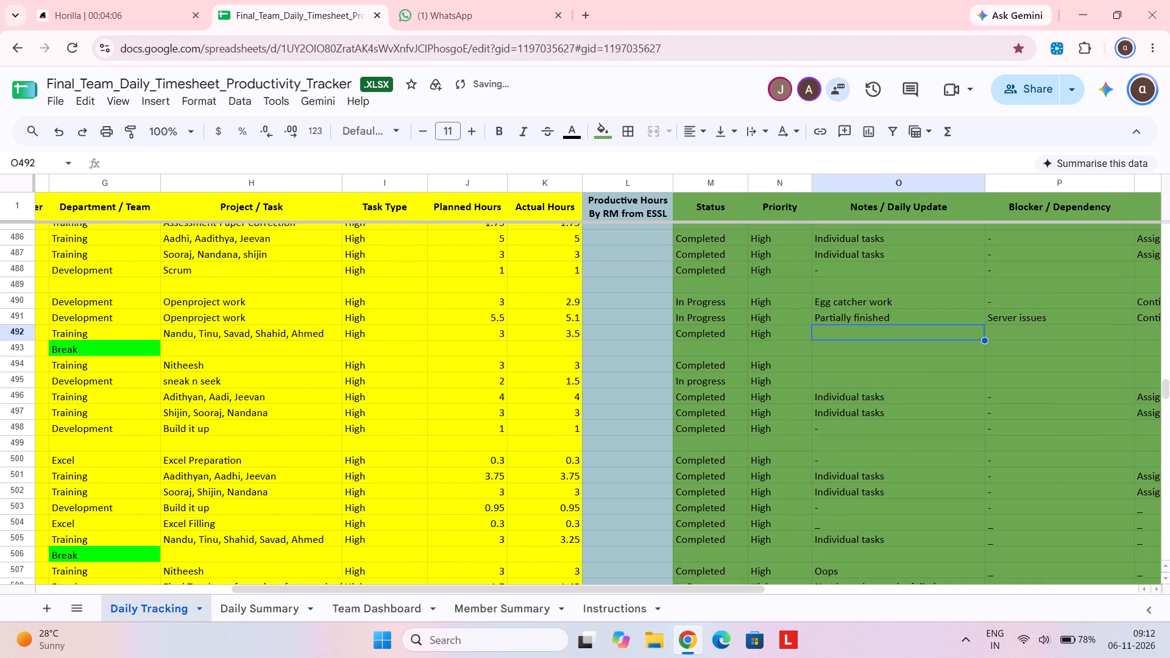
Copy the "Individual tasks" daily update from row 497 into Aamiya's training entry in row 492.
left_click(859, 408)
key("ctrl+c")
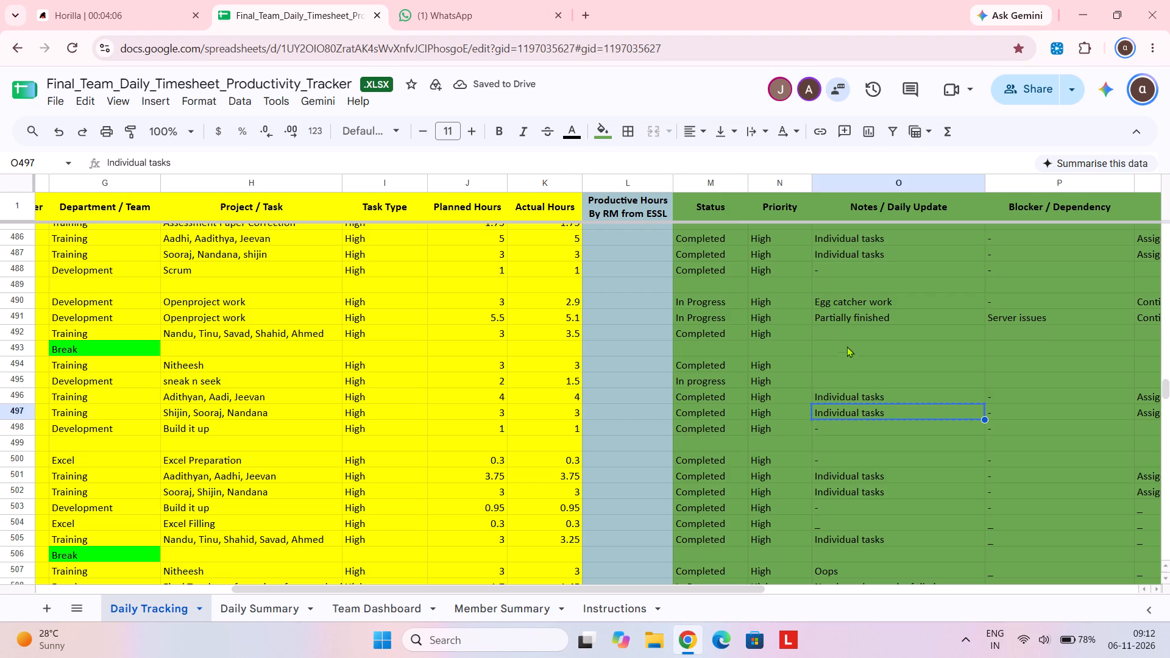
left_click(843, 325)
left_click(840, 336)
key("ctrl+v")
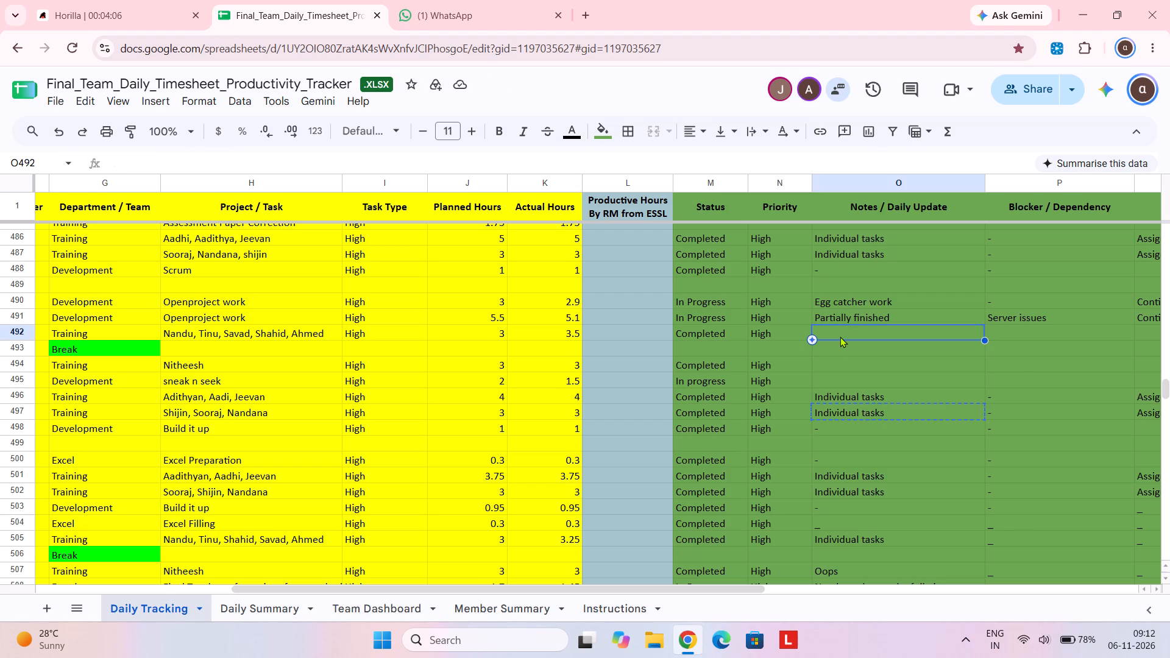
Enter the daily updates "DataType" in row 494 and "Catcher Ray" in row 495 for Aamiya's entries.
left_click(840, 366)
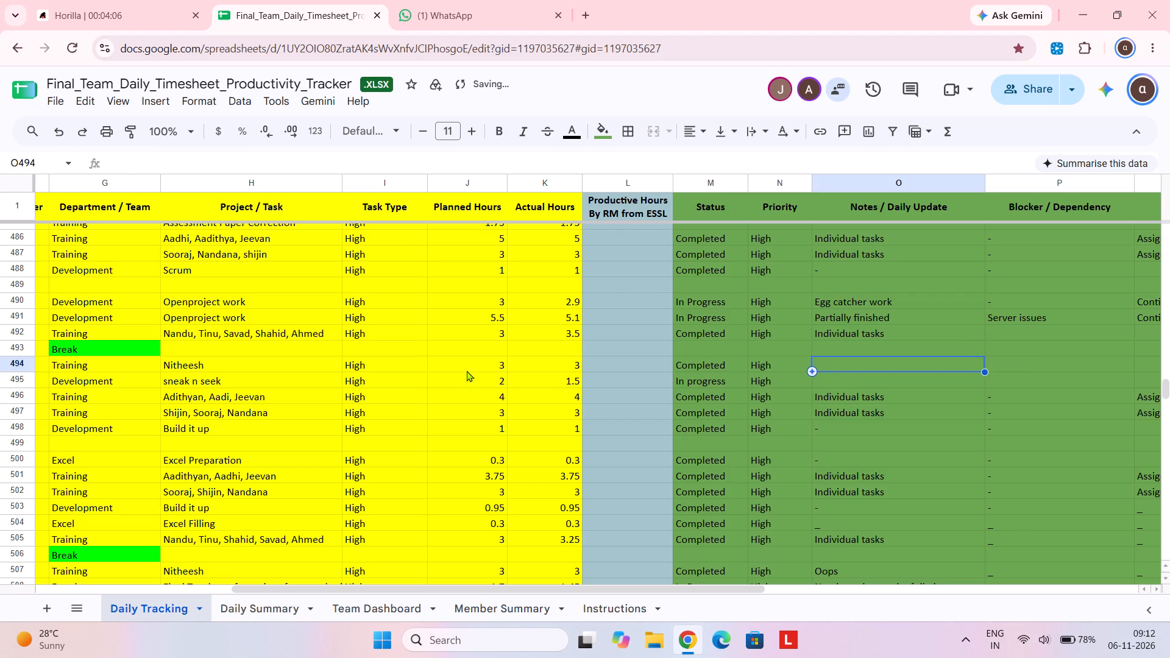
key("ctrl+v")
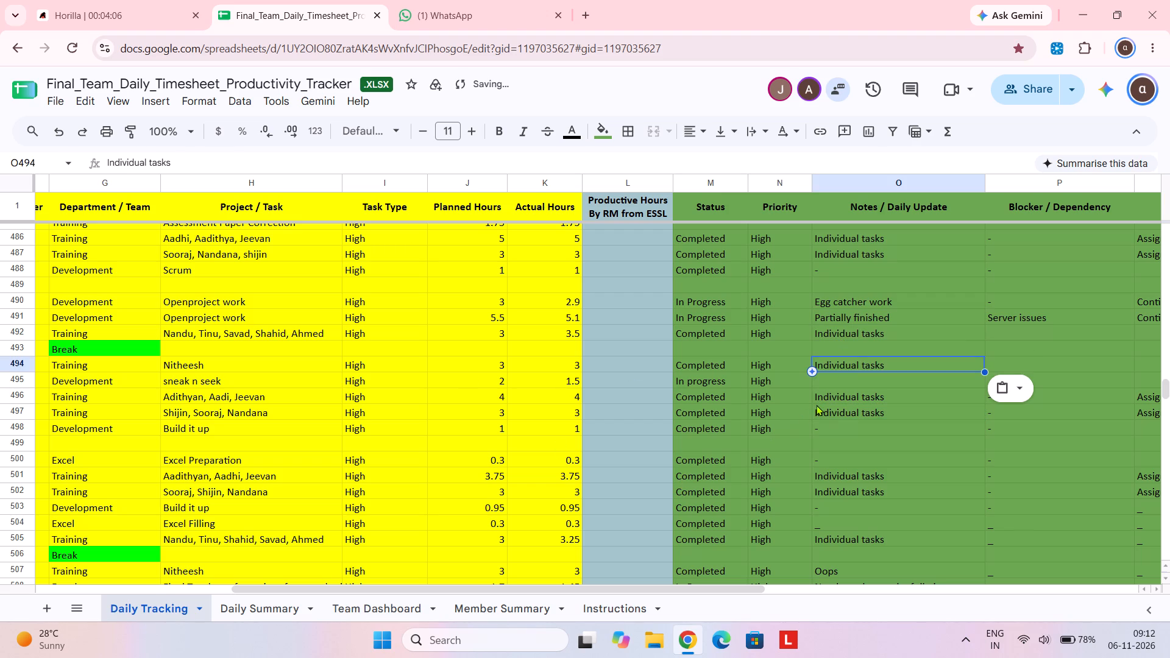
key("BackSpace")
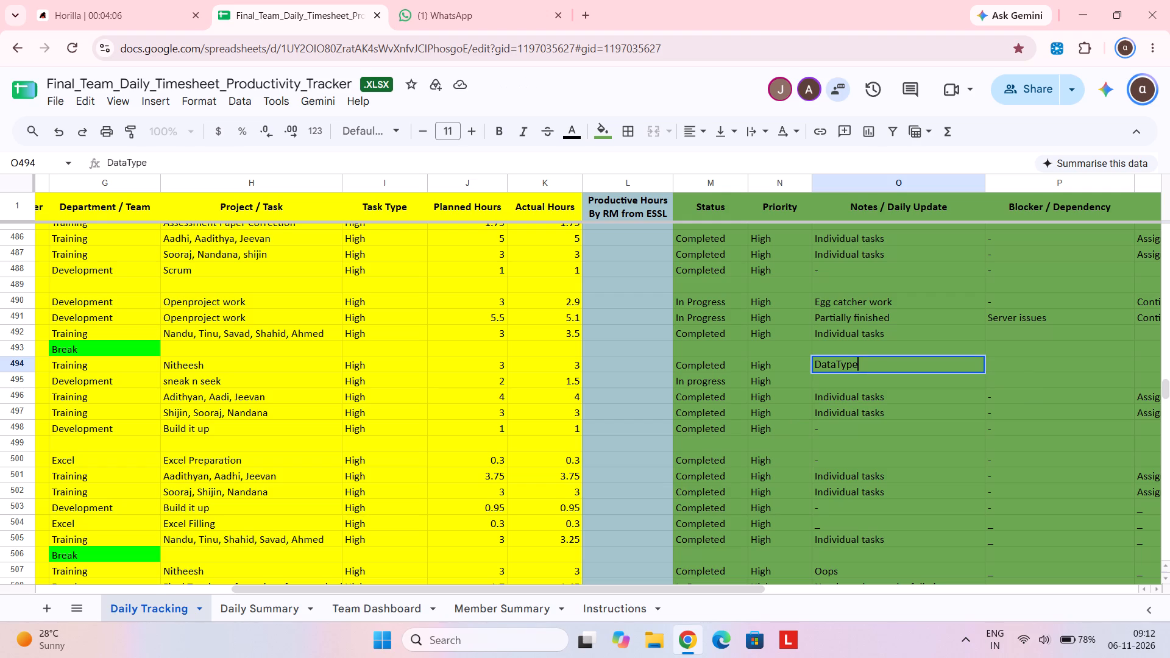
key("Down")
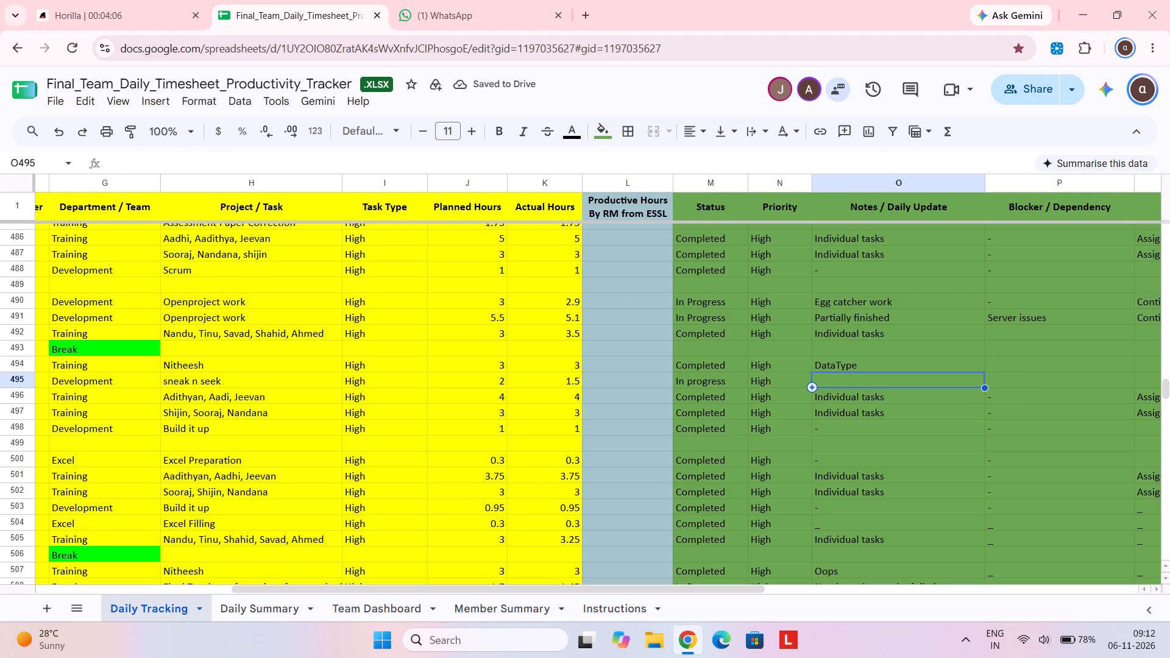
type("atcher")
key("space")
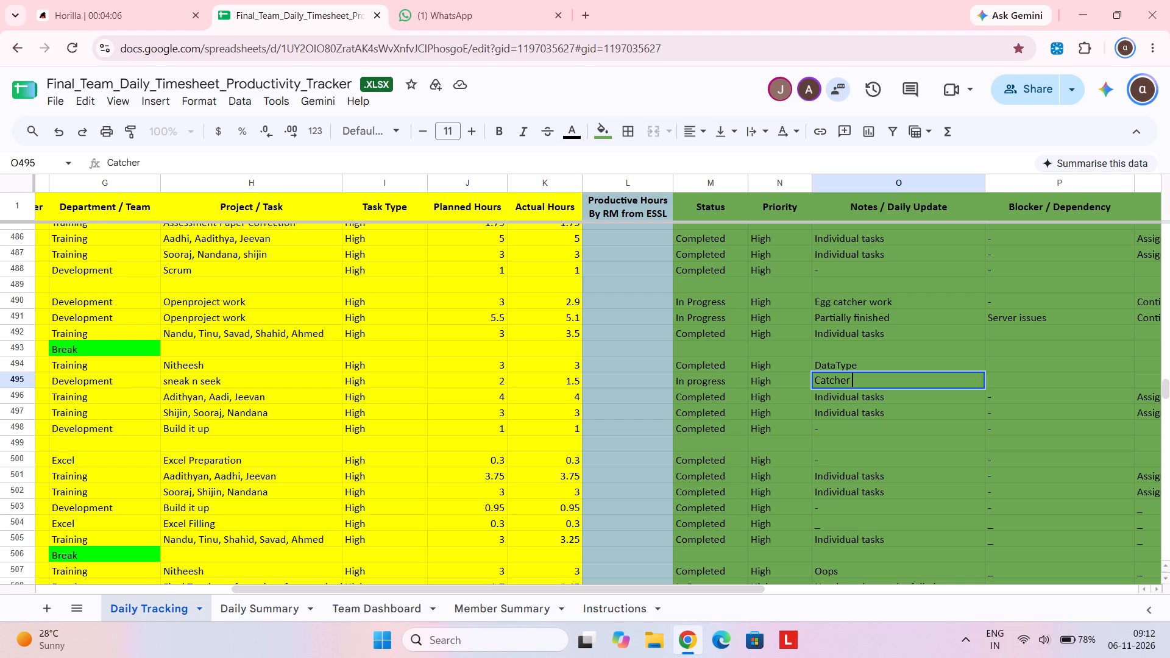
key("Right")
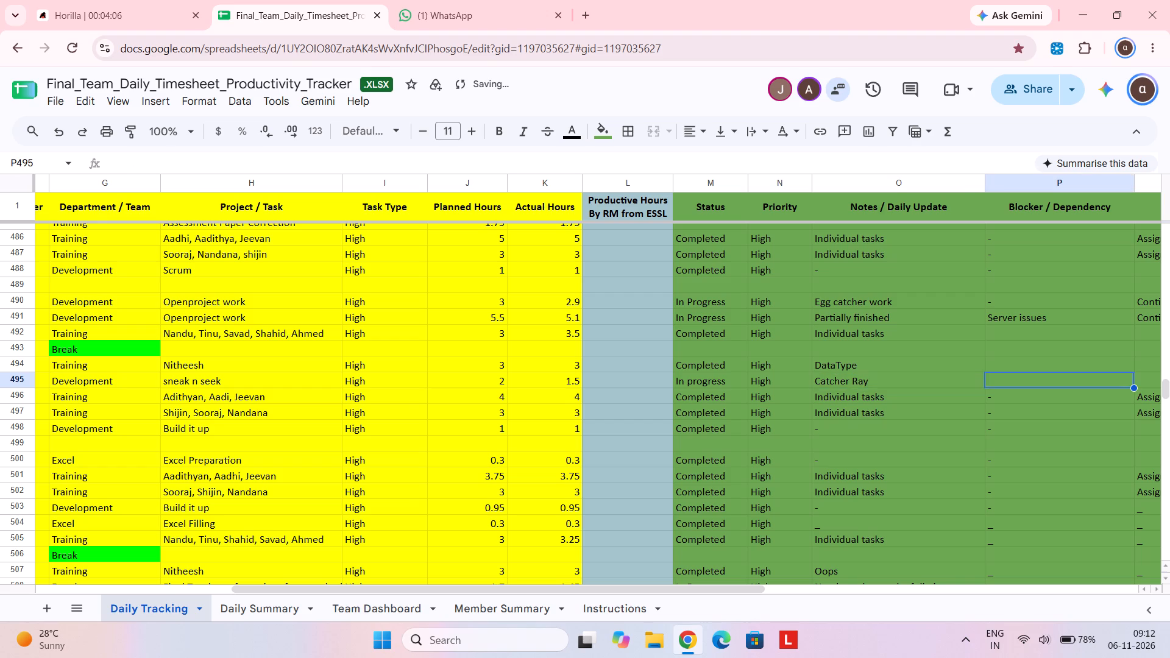
Enter "_" as the blocker/dependency for Aamiya's entries in rows 495, 494 and 492.
key("shift+underscore")
key("Down")
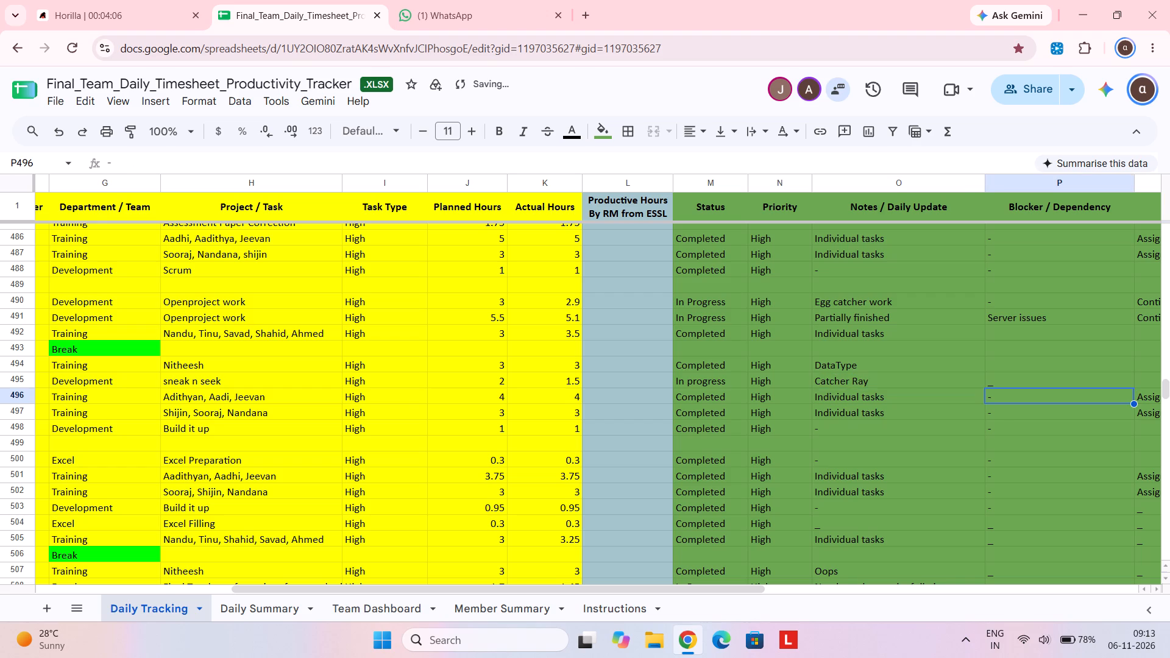
key("Up")
key("Up")
key("shift+underscore")
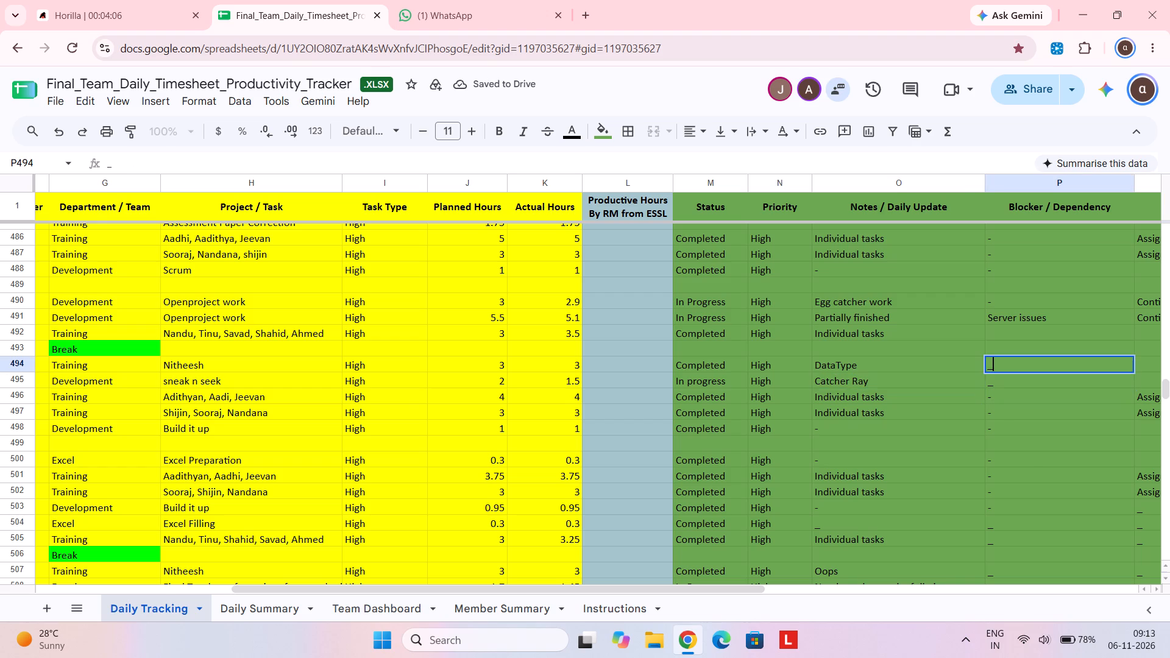
key("Down")
key("Up")
key("Up")
key("Up")
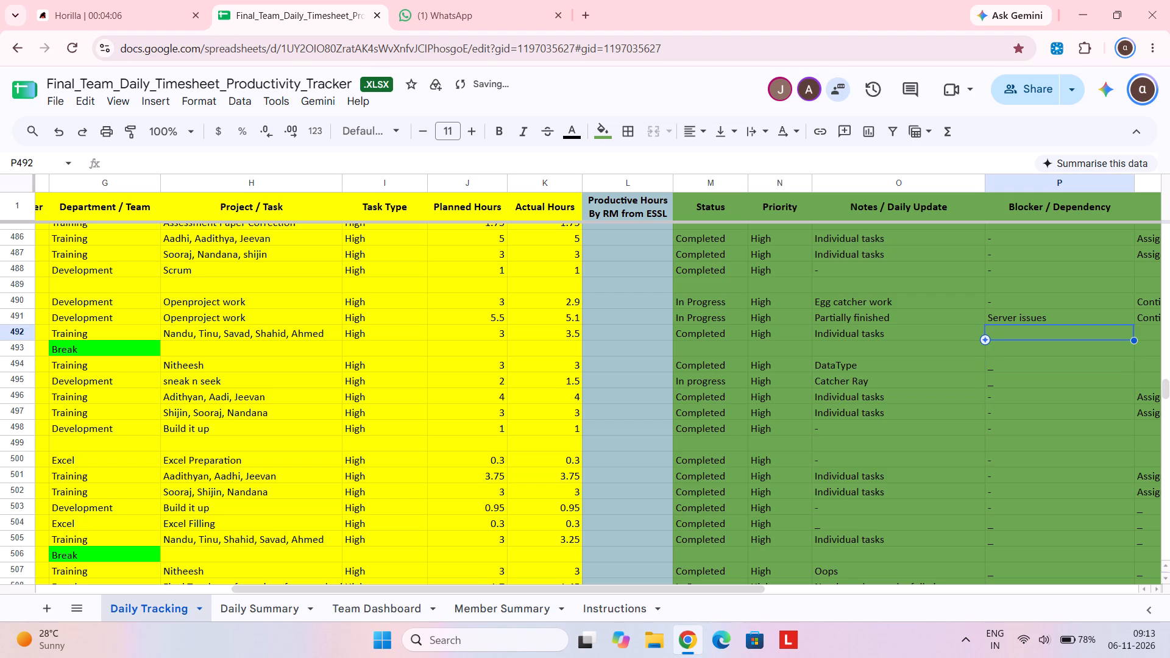
key("shift+underscore")
key("Right")
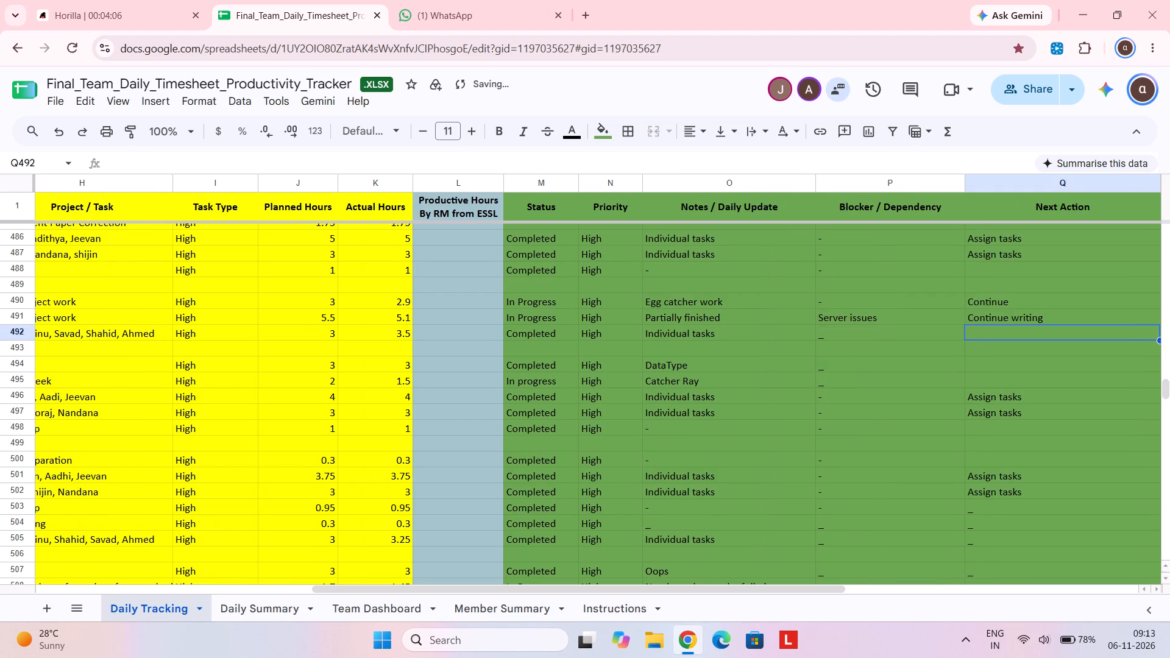
Enter "_" as the next action for Aamiya's entries in rows 492, 494 and 495.
key("shift+underscore")
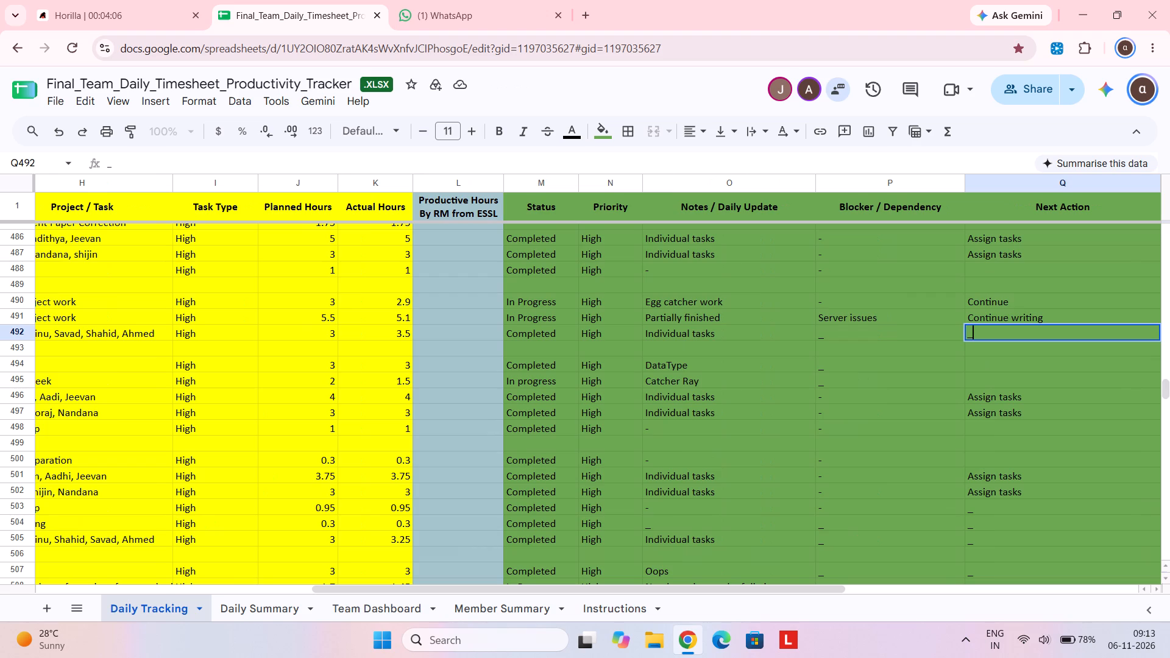
key("Down")
key("Down")
key("shift+underscore")
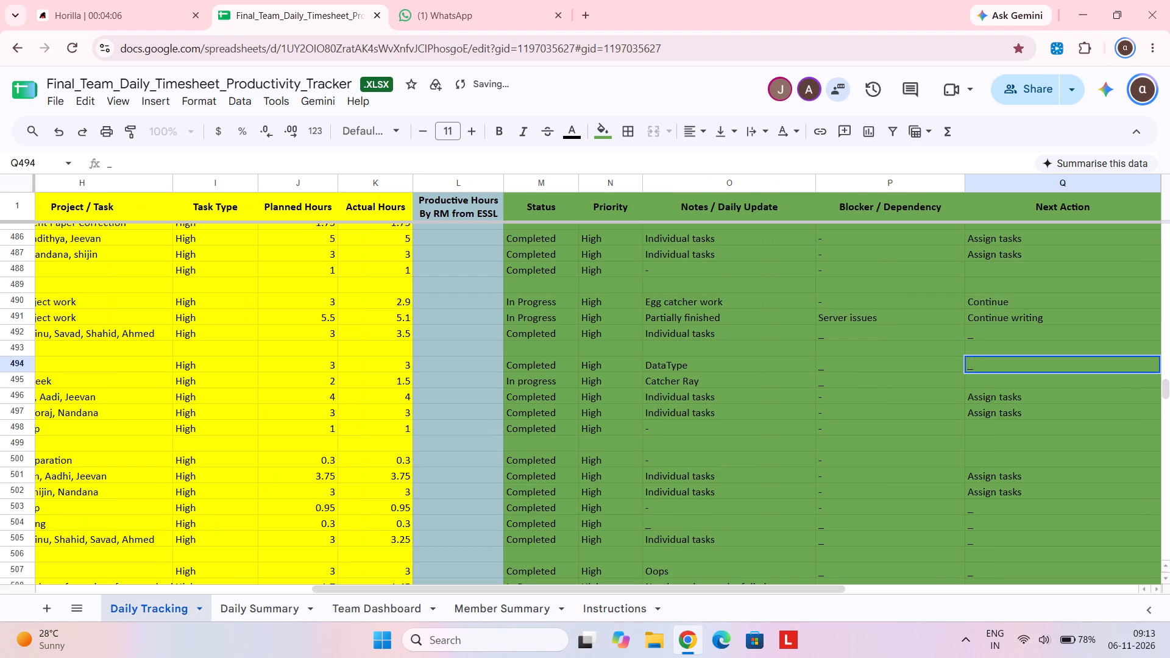
key("Down")
key("shift+underscore")
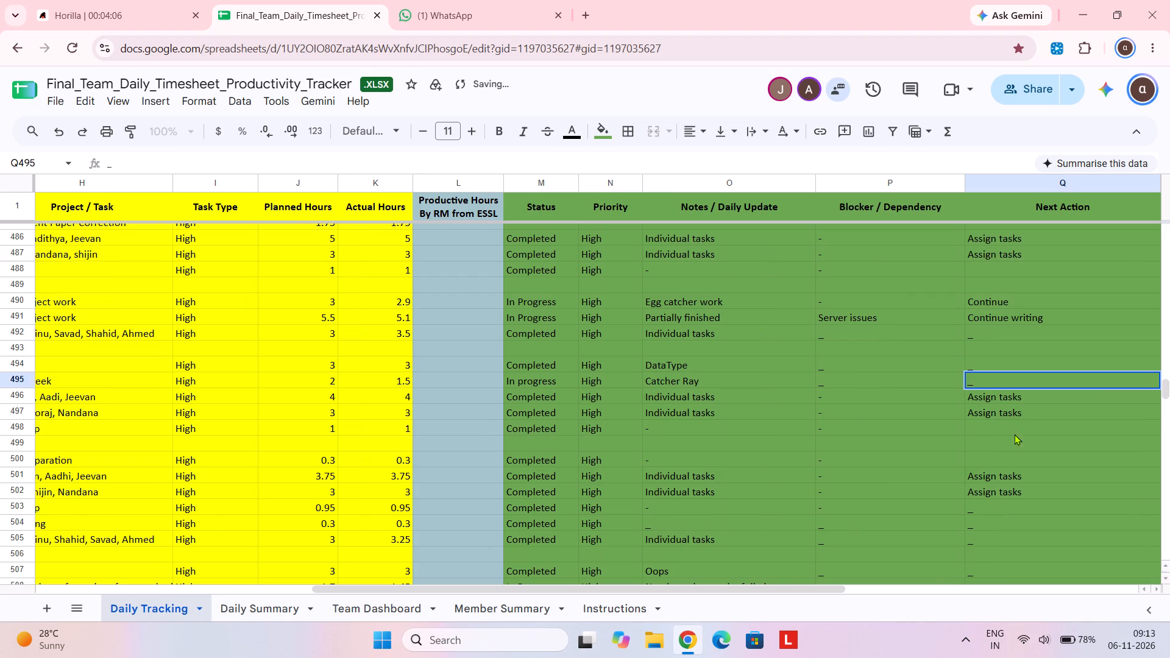
Enter "_" as the next action for Jeevan's "Build it up" entry in row 498 and "Excel Preparation" entry in row 500.
left_click(990, 427)
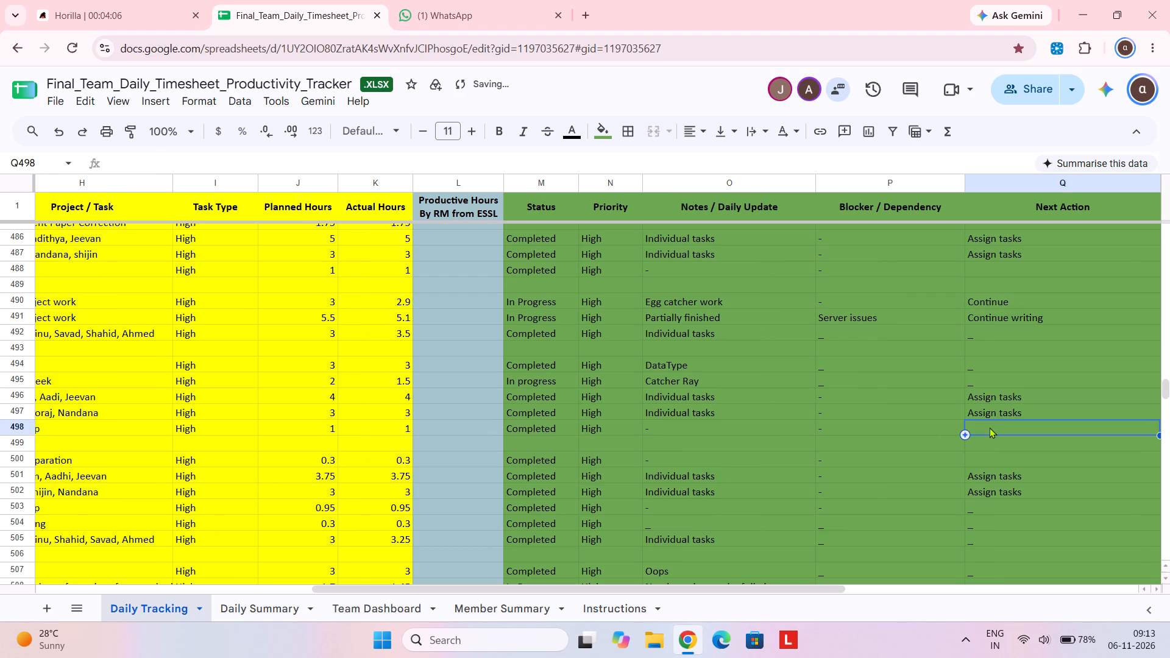
key("shift+underscore")
left_click(934, 467)
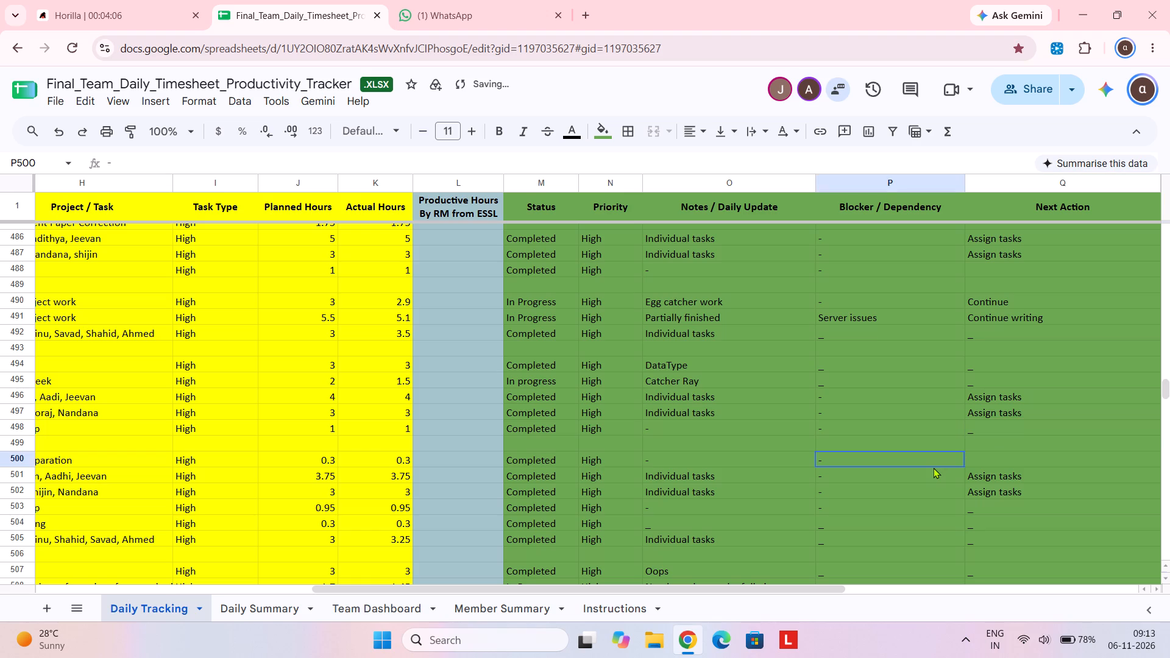
left_click(982, 461)
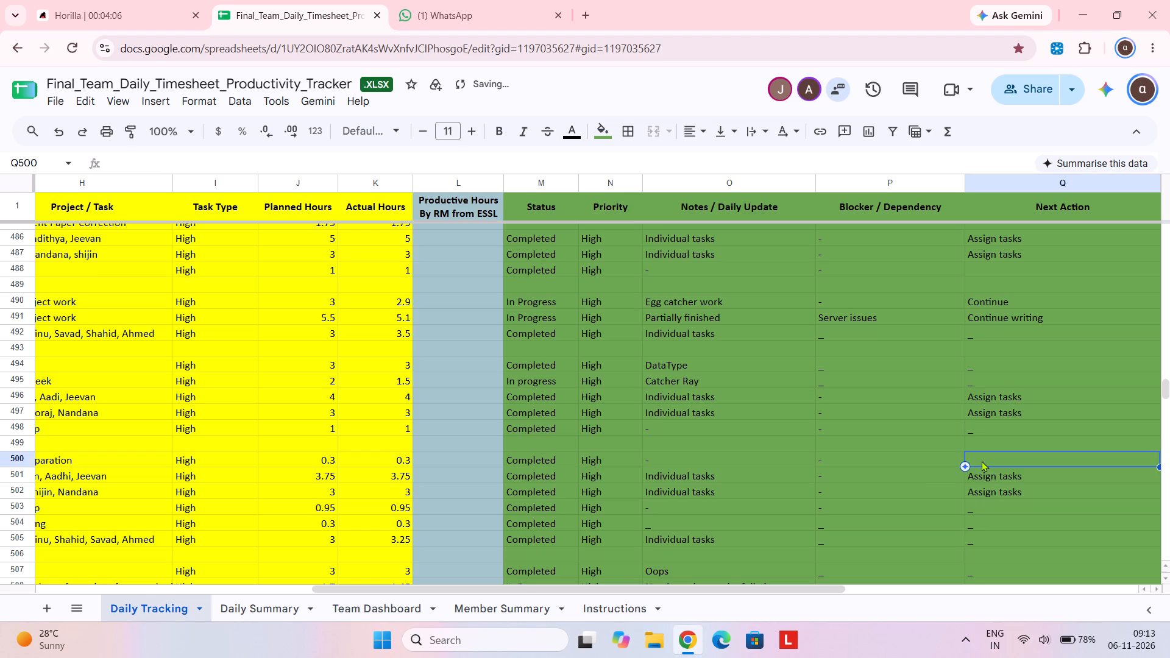
key("shift+underscore")
left_click(886, 490)
Enter the status "completed" in row 481 and "Completed" in rows 482, 484 and 485 for Aamiya's earlier entries.
scroll(886, 490, "right", 1)
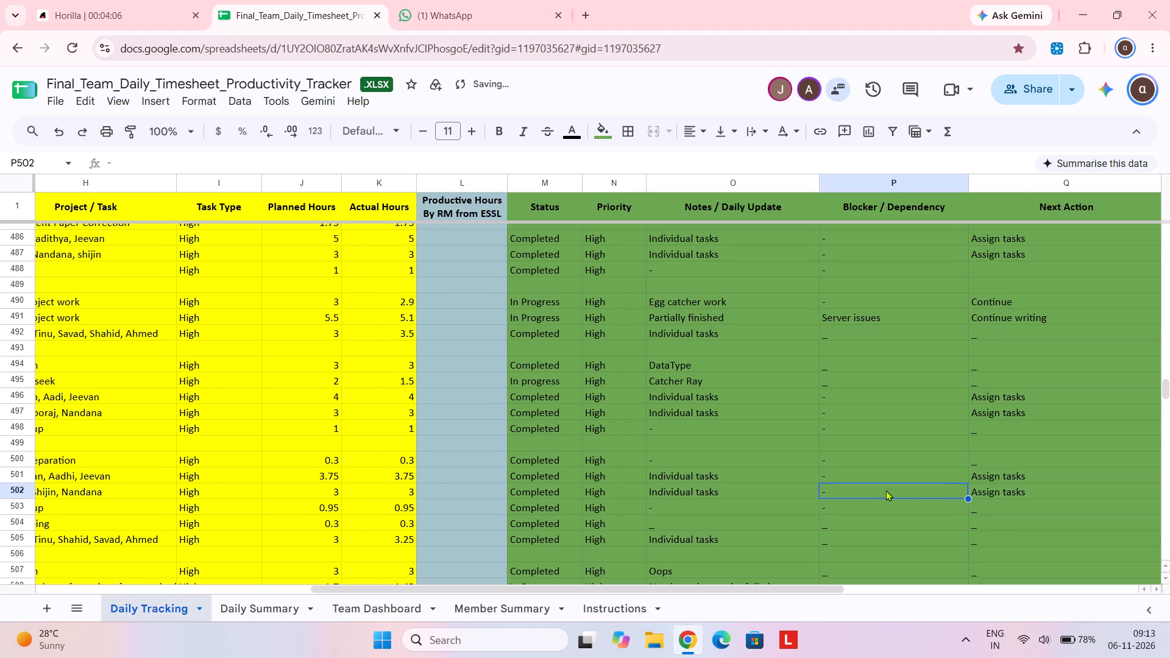
scroll(886, 490, "right", 1)
scroll(886, 490, "up", 3)
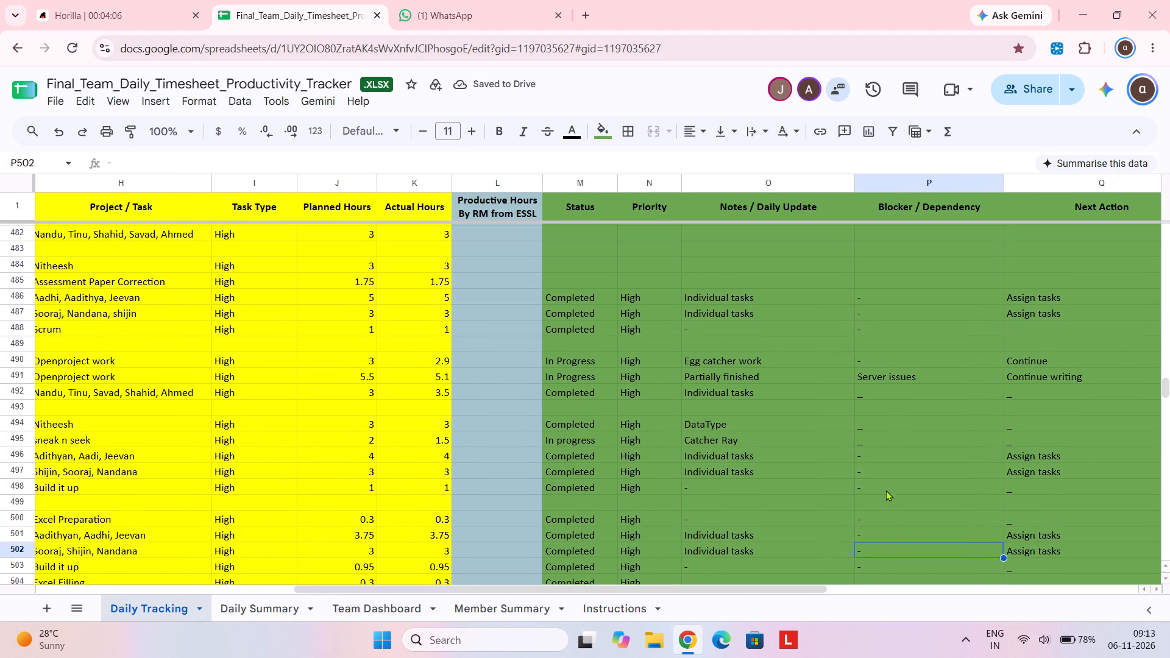
scroll(886, 490, "up", 1)
scroll(886, 490, "right", 2)
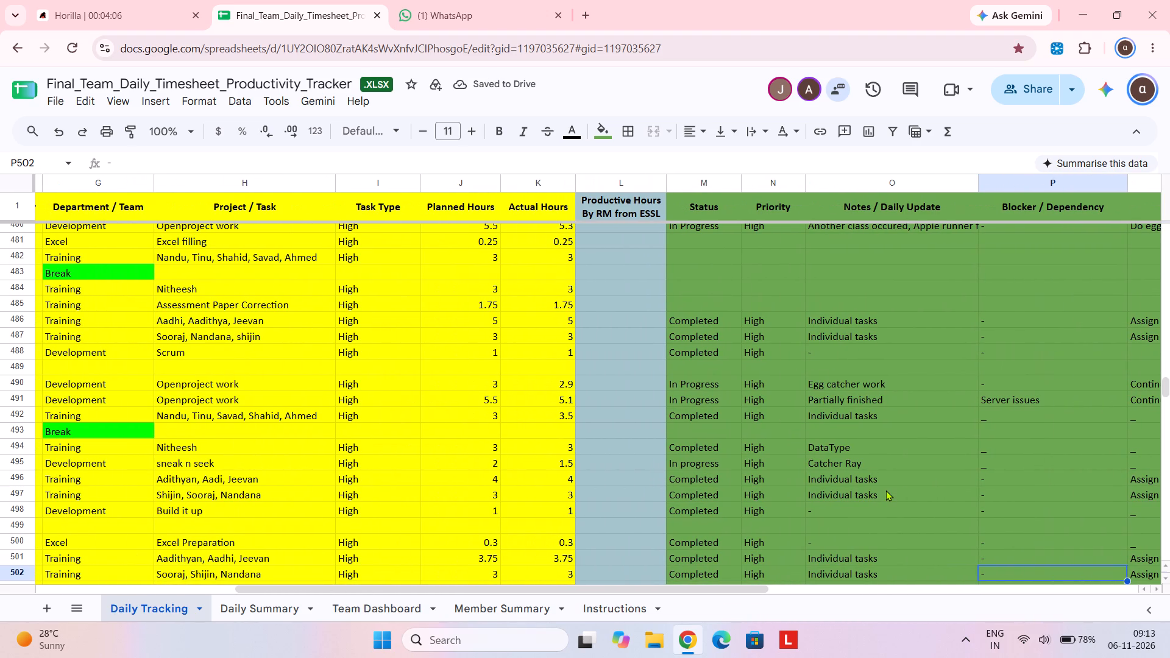
scroll(886, 490, "up", 1)
scroll(886, 490, "right", 3)
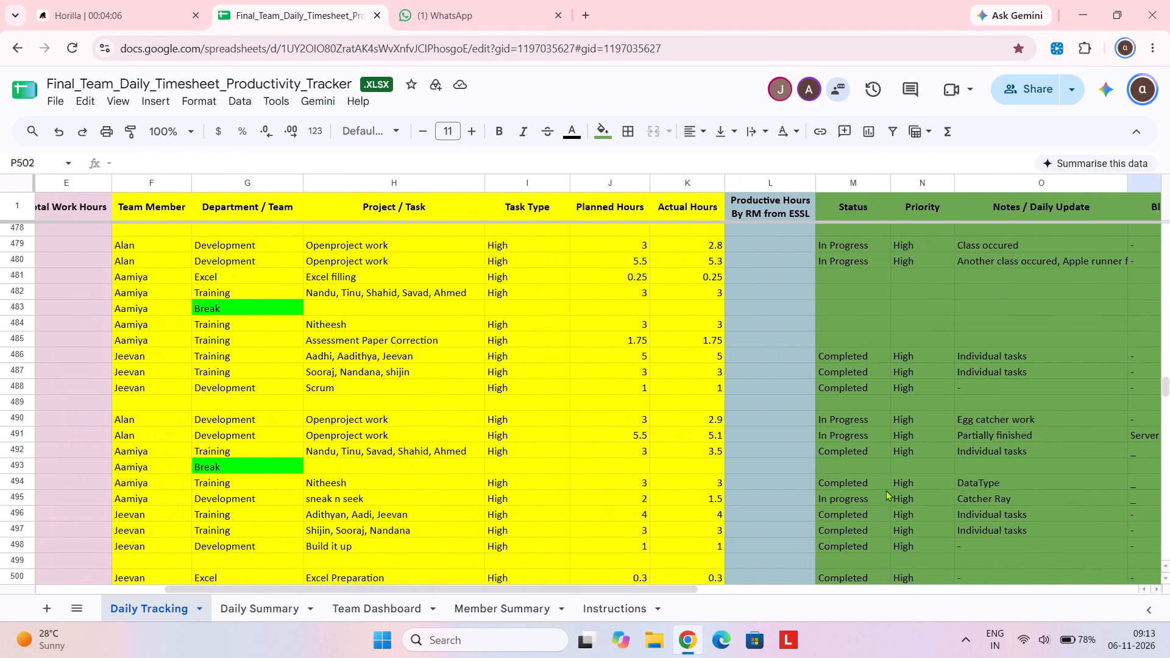
scroll(886, 490, "right", 1)
scroll(886, 490, "up", 2)
scroll(886, 490, "right", 2)
scroll(886, 490, "up", 1)
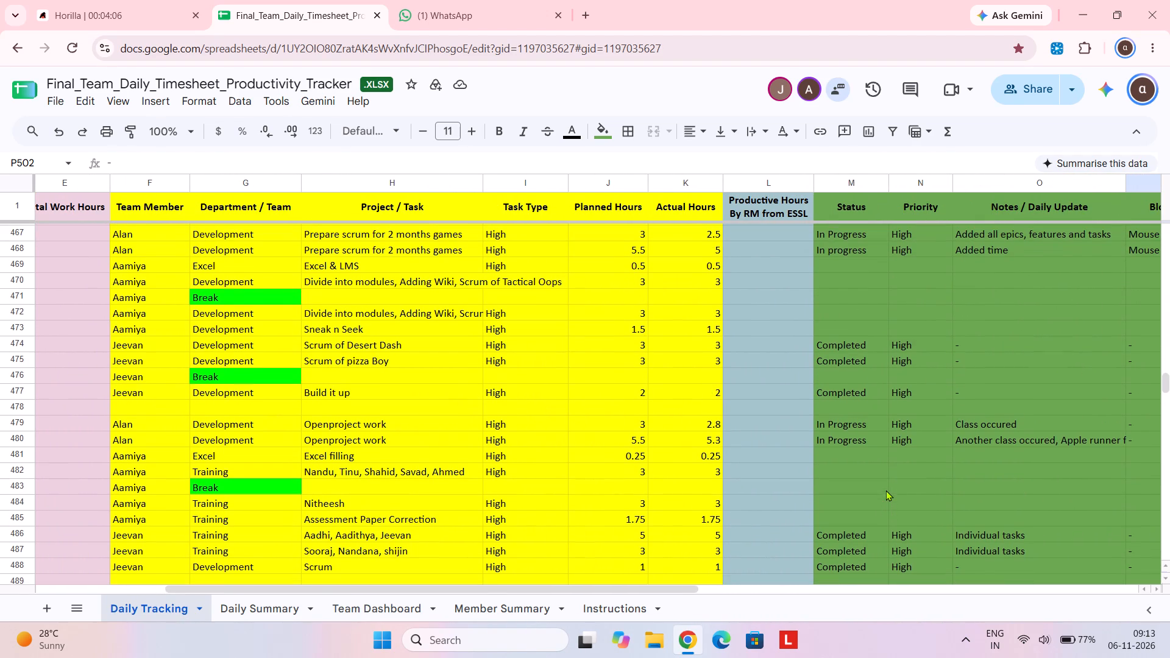
scroll(886, 490, "up", 3)
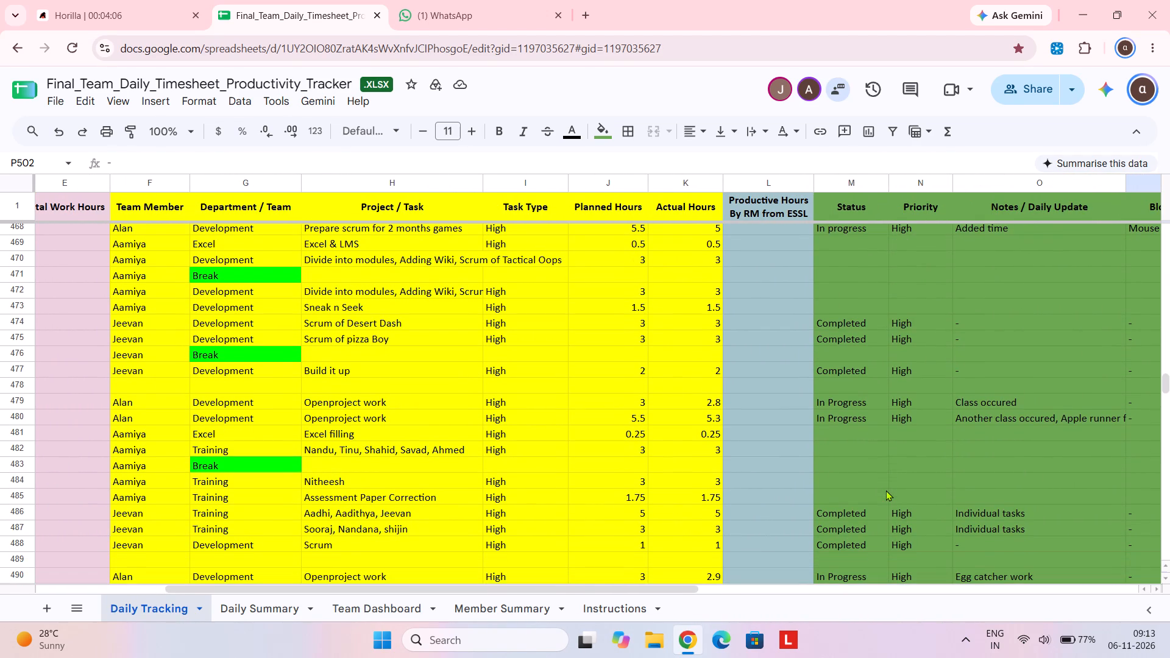
left_click(845, 431)
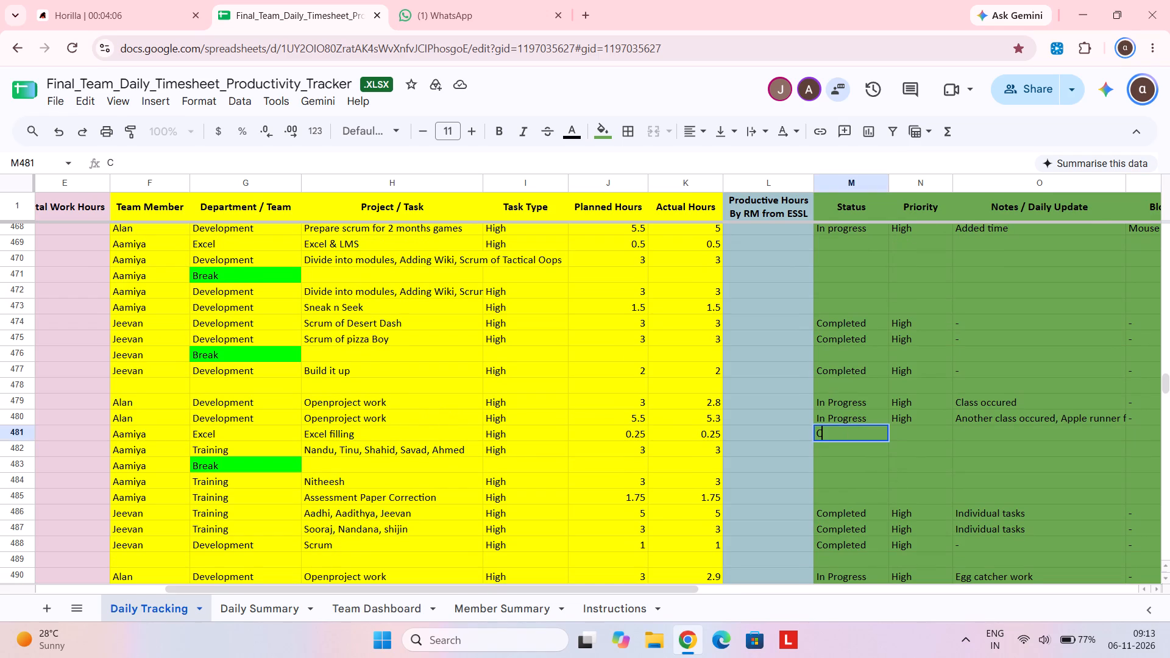
key("BackSpace")
type("completed")
key("Left")
key("Down")
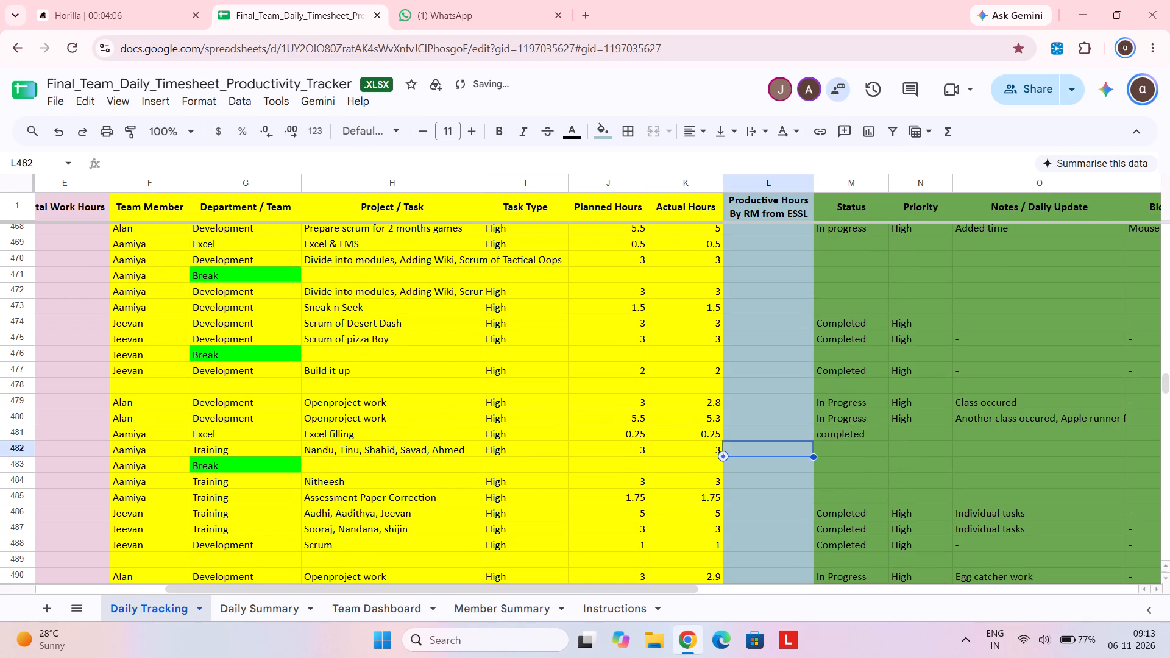
key("Right")
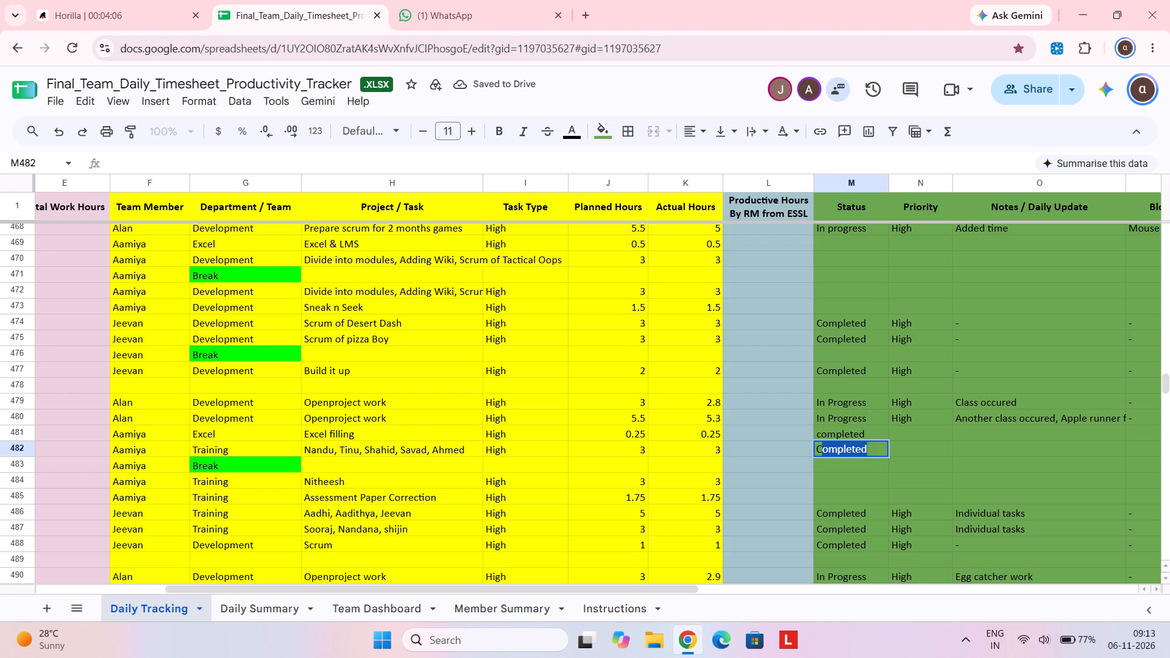
key("Tab")
key("Down")
key("Down")
key("Left")
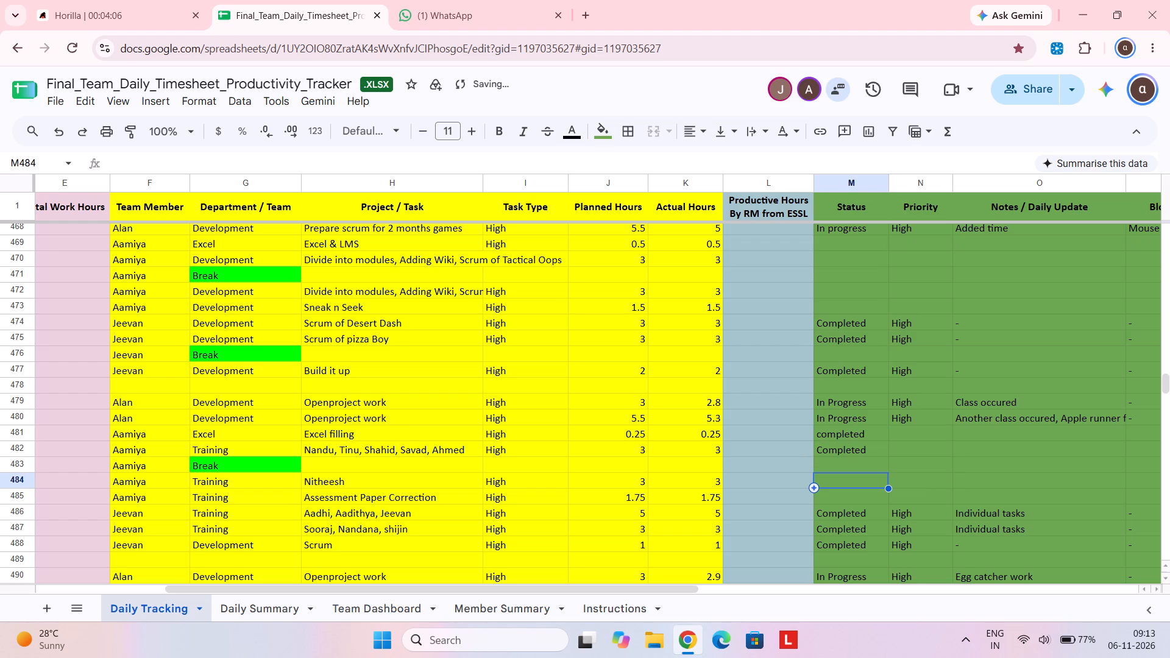
type("ompleted")
key("Down")
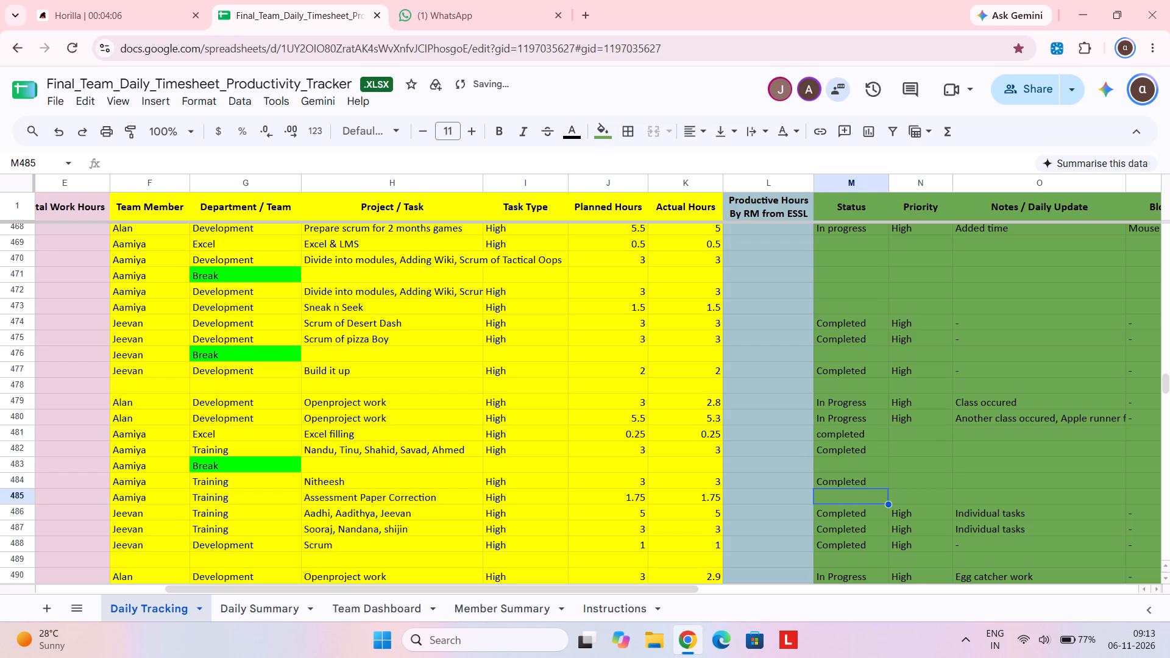
type("ompl")
key("Tab")
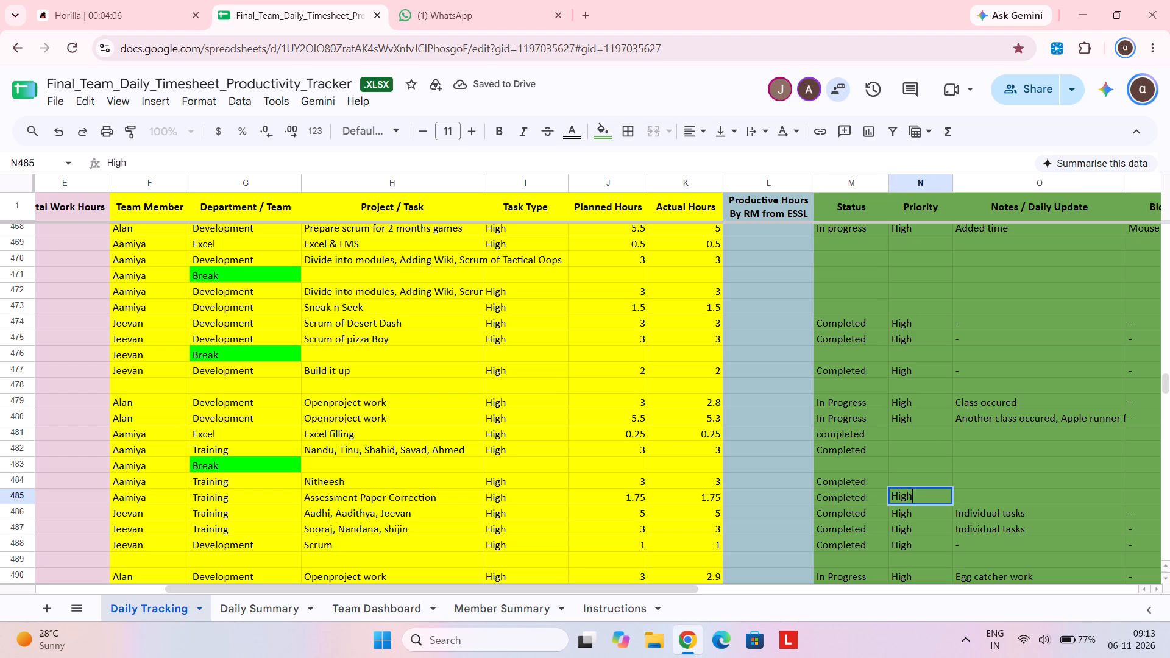
Enter High as the priority for Aamiya's entries in rows 485, 484, 482 and 481.
key("Up")
key("Up")
key("Down")
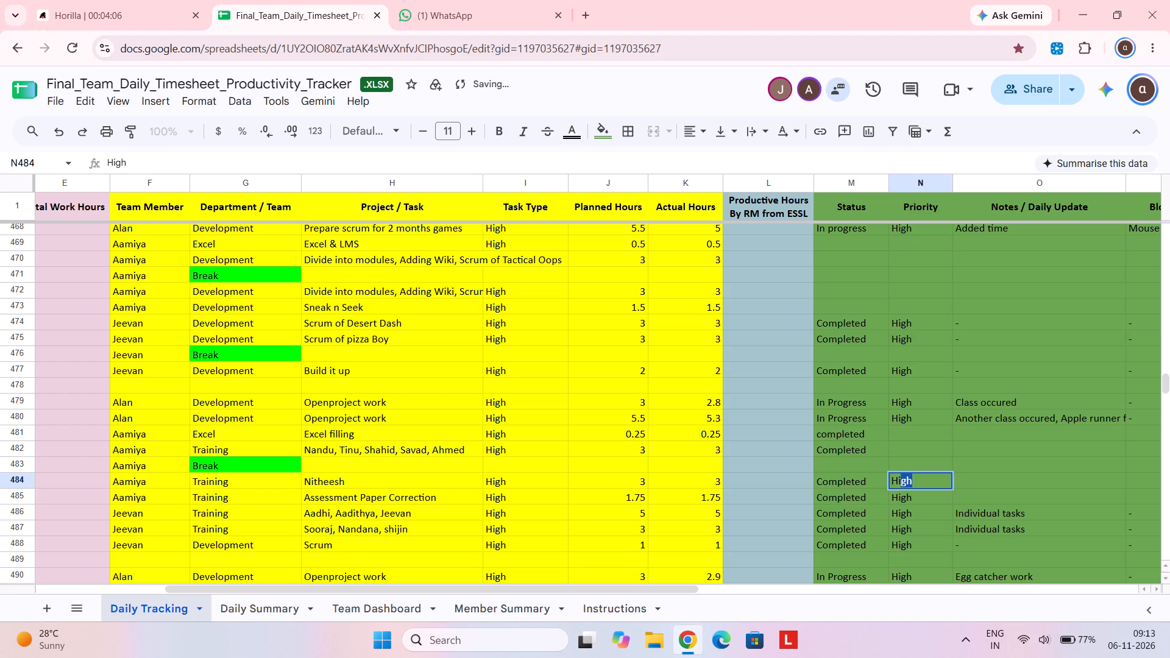
key("Up")
key("Up")
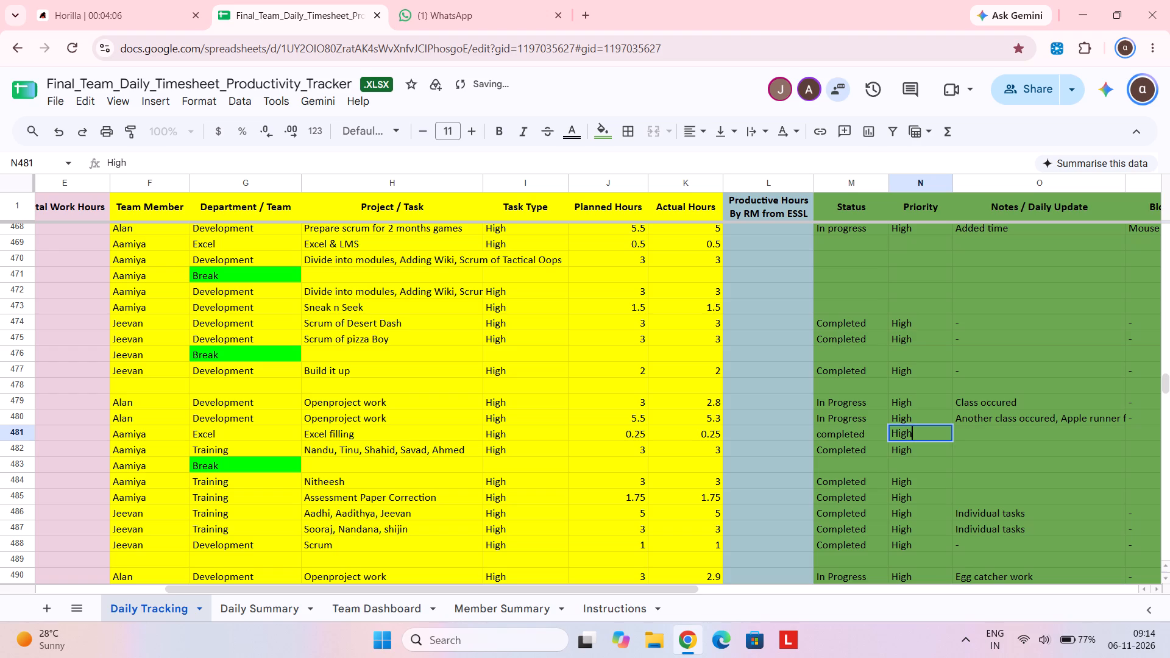
Enter "_" as the daily update for Aamiya's Excel entry in row 481 and paste "Individual tasks" into row 482.
key("Right")
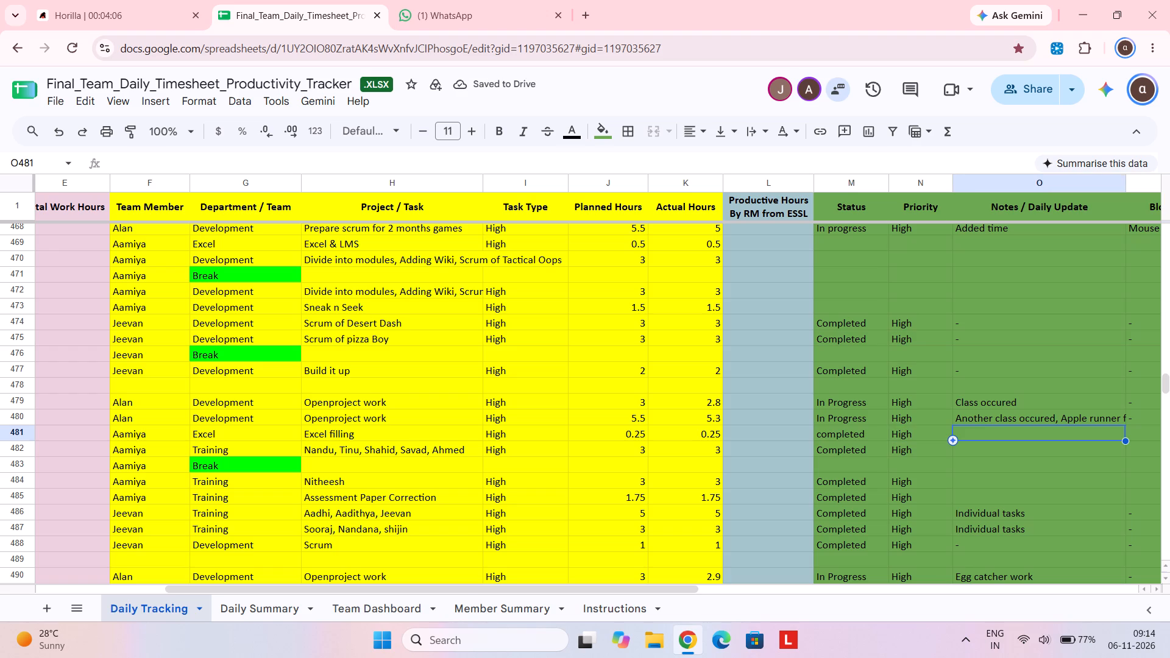
key("shift+underscore")
key("Down")
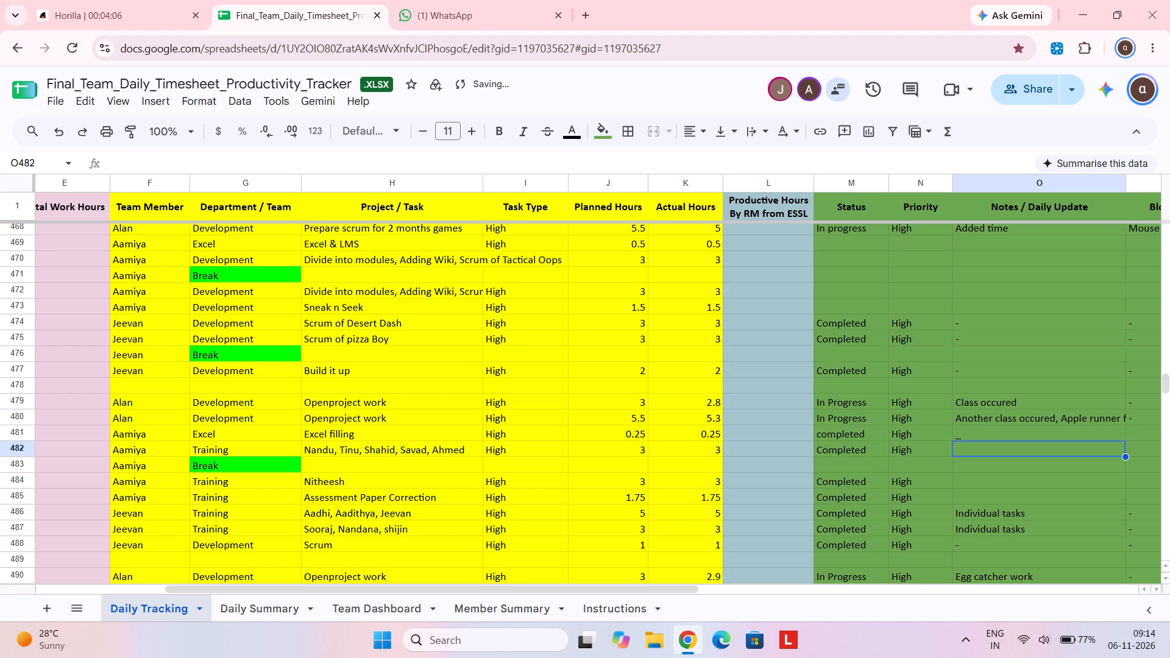
key("shift+underscore")
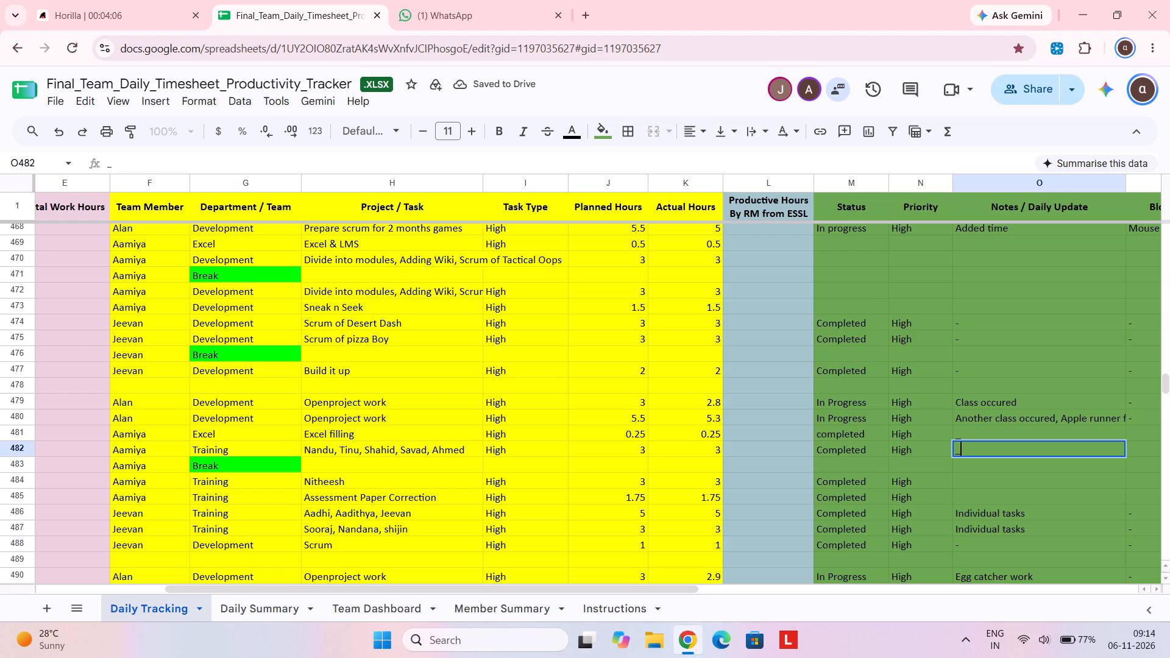
key("Down")
key("Down")
key("Up")
key("Up")
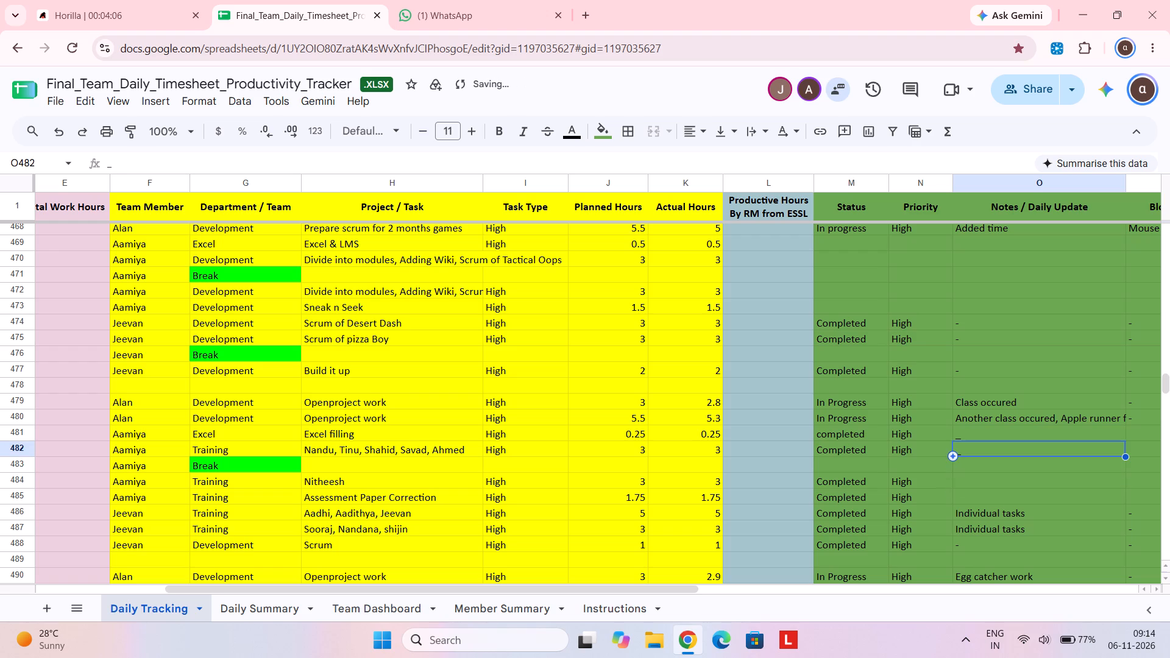
key("BackSpace")
key("ctrl+v")
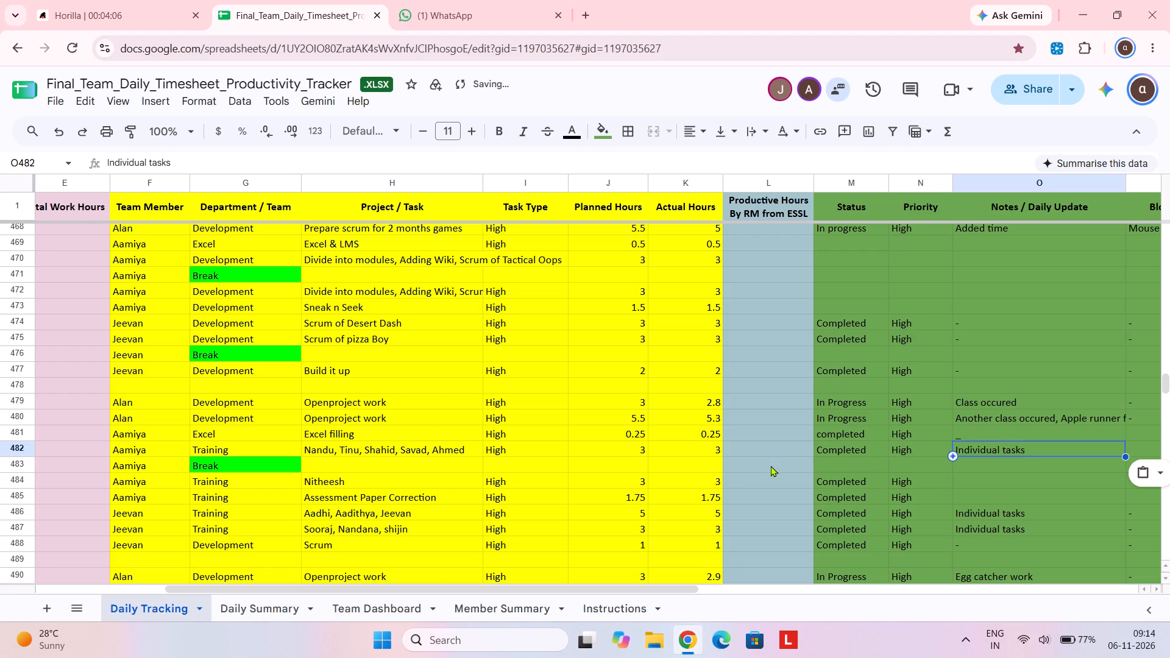
Enter the daily updates "DataType" in row 484 and "_" in row 485 for Aamiya's training entries.
left_click(965, 479)
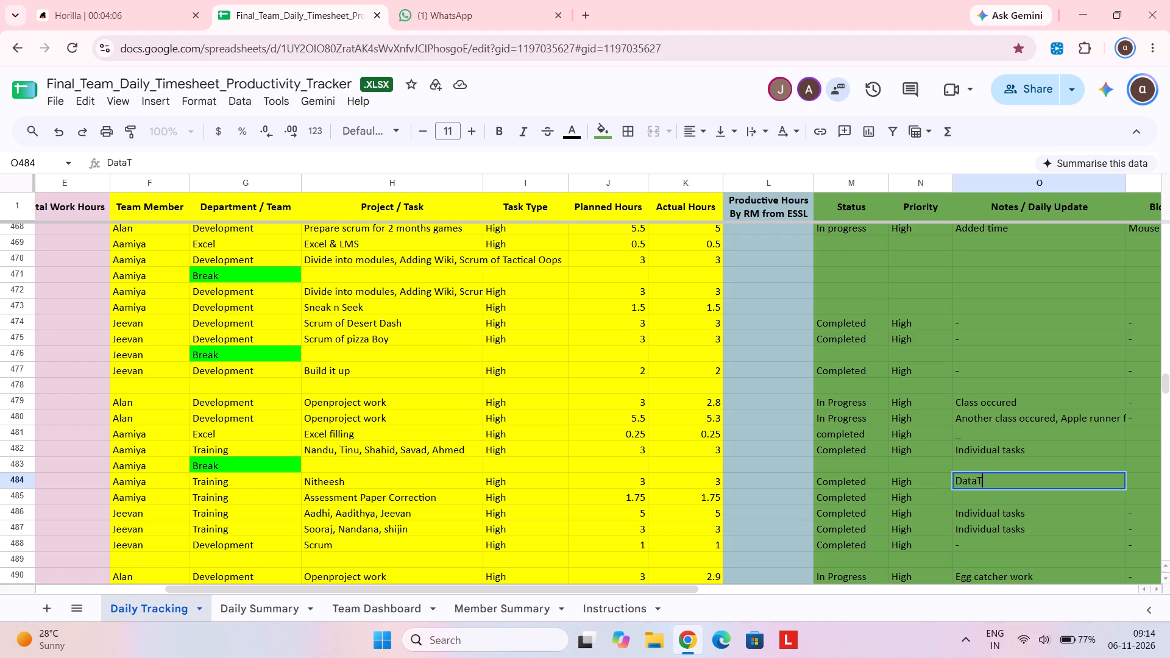
key("BackSpace")
key("BackSpace")
type("pe")
left_click(982, 505)
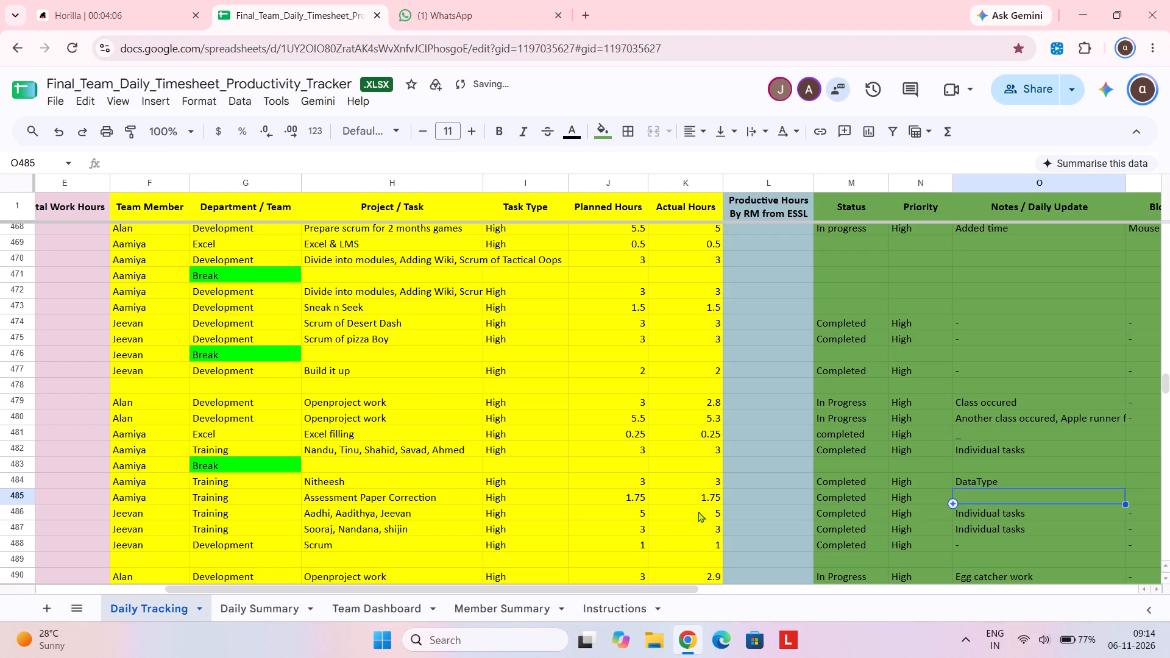
key("shift+underscore")
Enter "_" as the blocker/dependency for Aamiya's entries in rows 485, 484, 482 and 481.
key("Right")
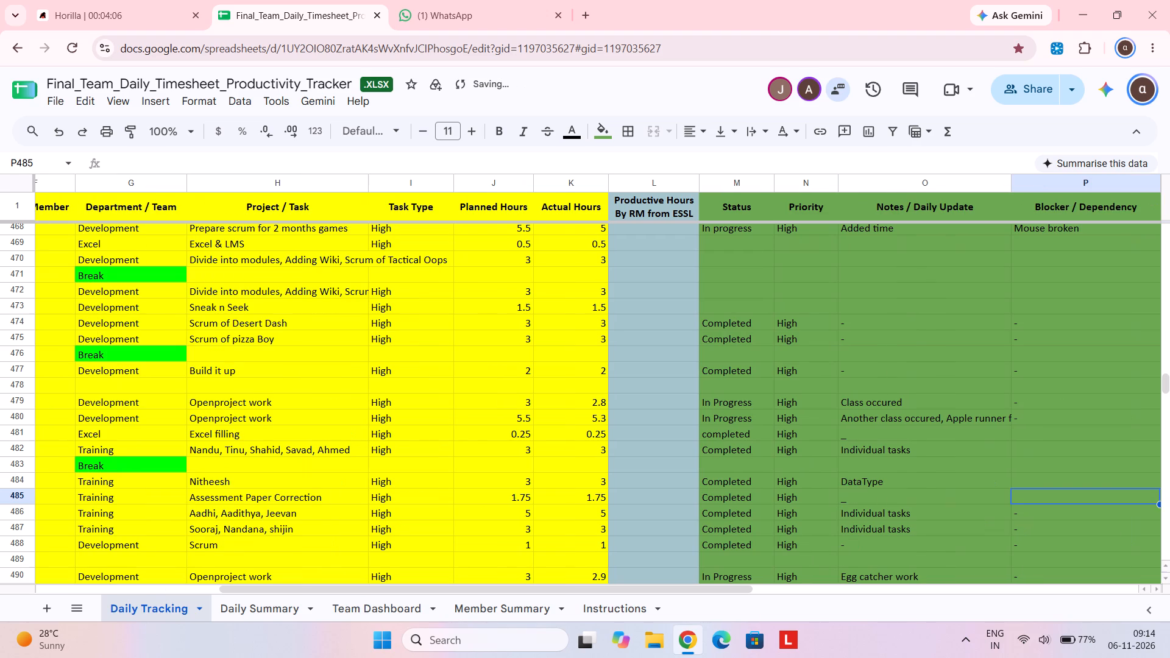
key("Return")
key("shift+underscore")
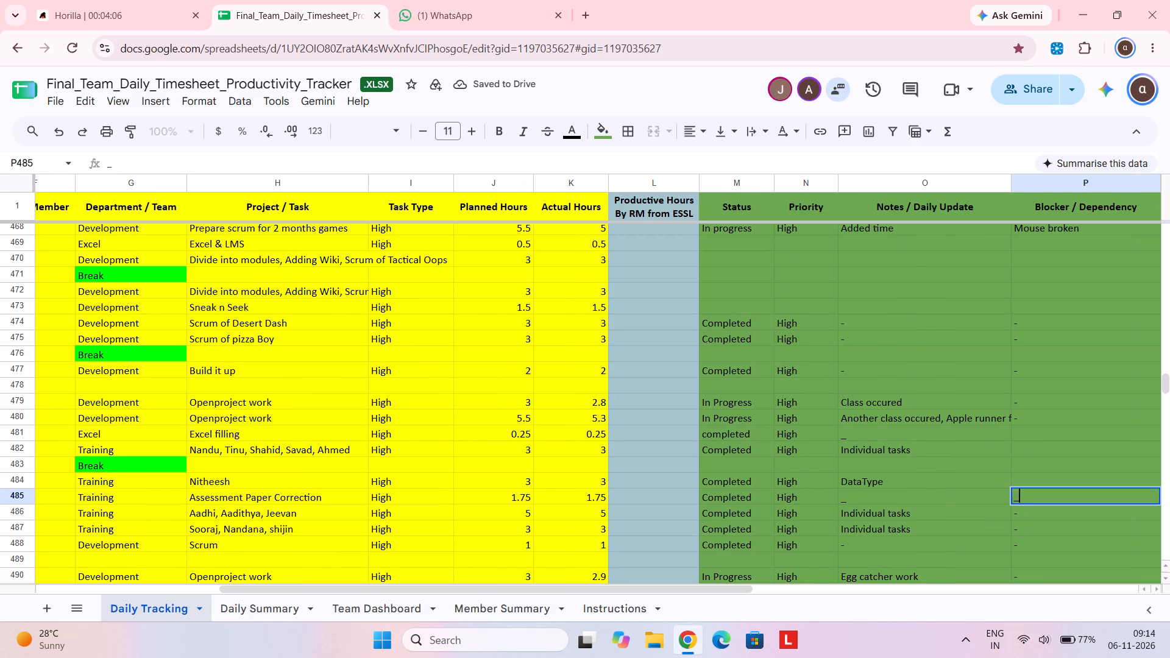
key("Up")
key("Up")
left_click(1058, 475)
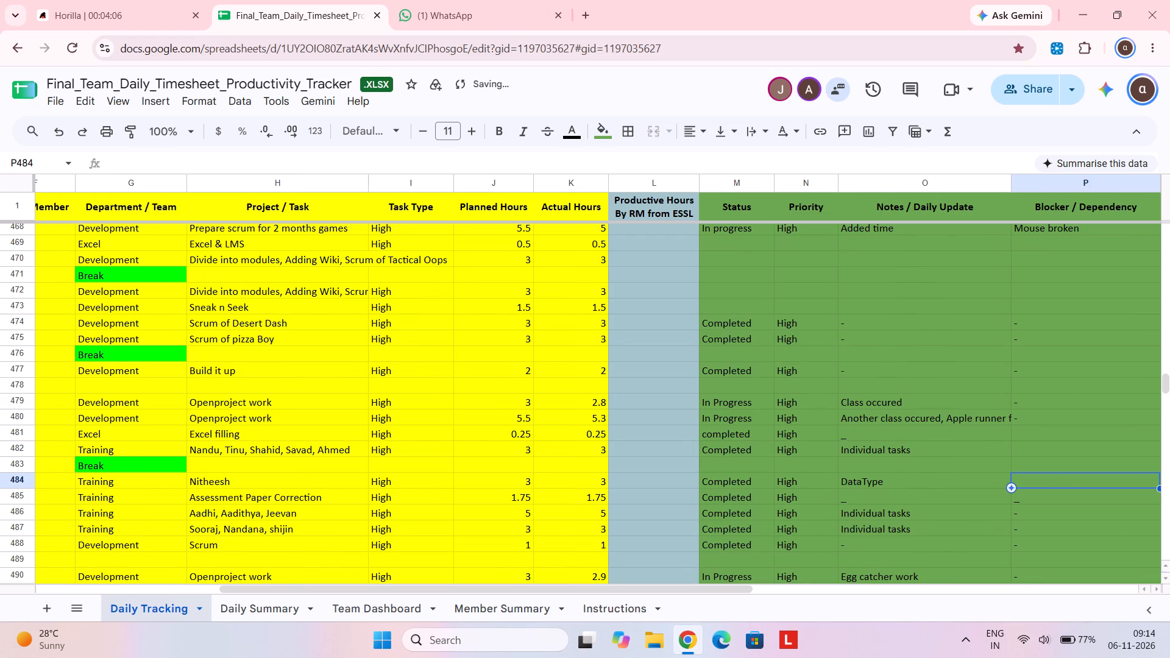
key("shift+underscore")
key("Up")
key("Up")
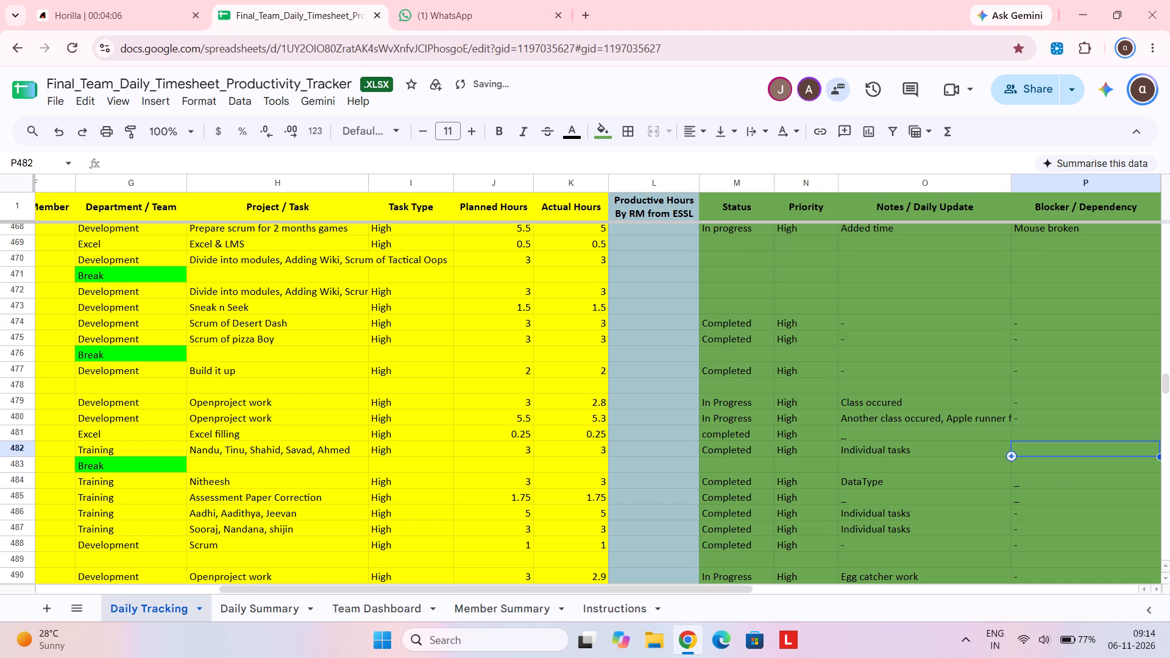
key("shift+underscore")
key("Up")
key("shift+underscore")
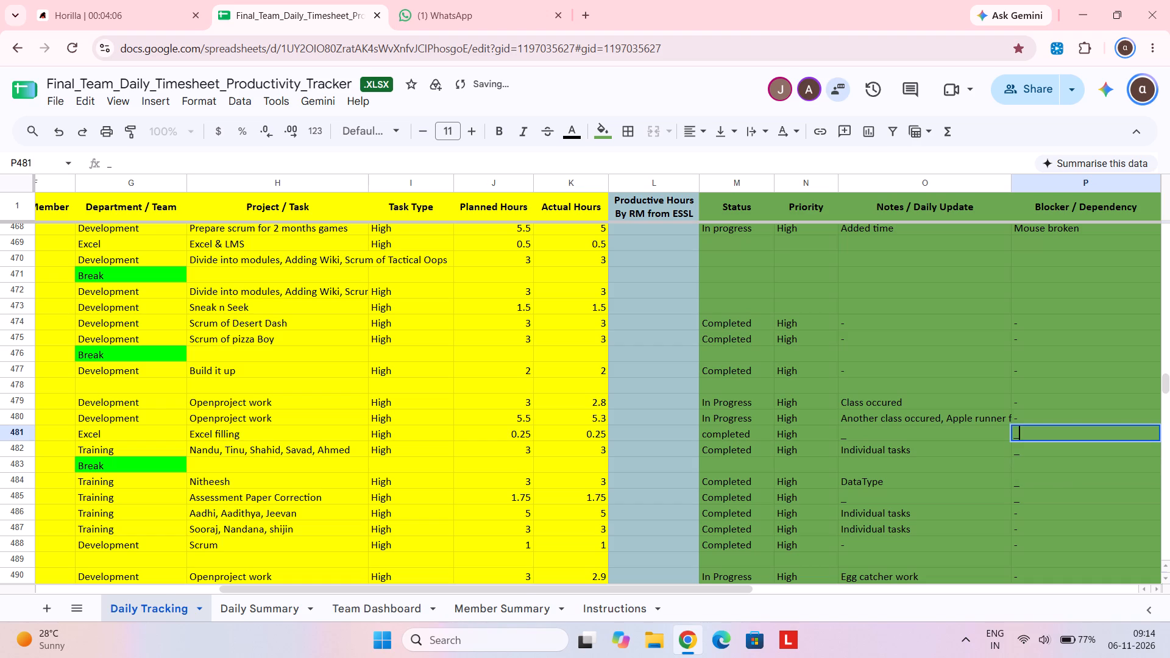
Enter "_" as the next action for Aamiya's entries in rows 481, 482, 484 and 485.
scroll(1056, 475, "left", 2)
left_click(1056, 475)
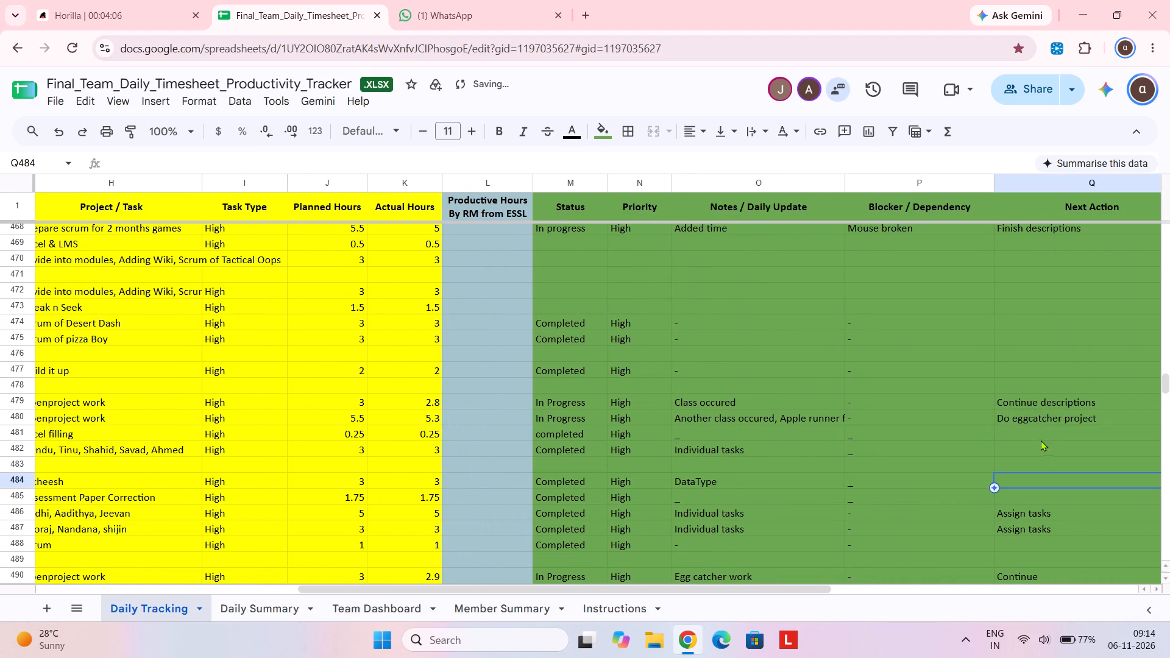
left_click(1041, 432)
key("shift+underscore")
key("Down")
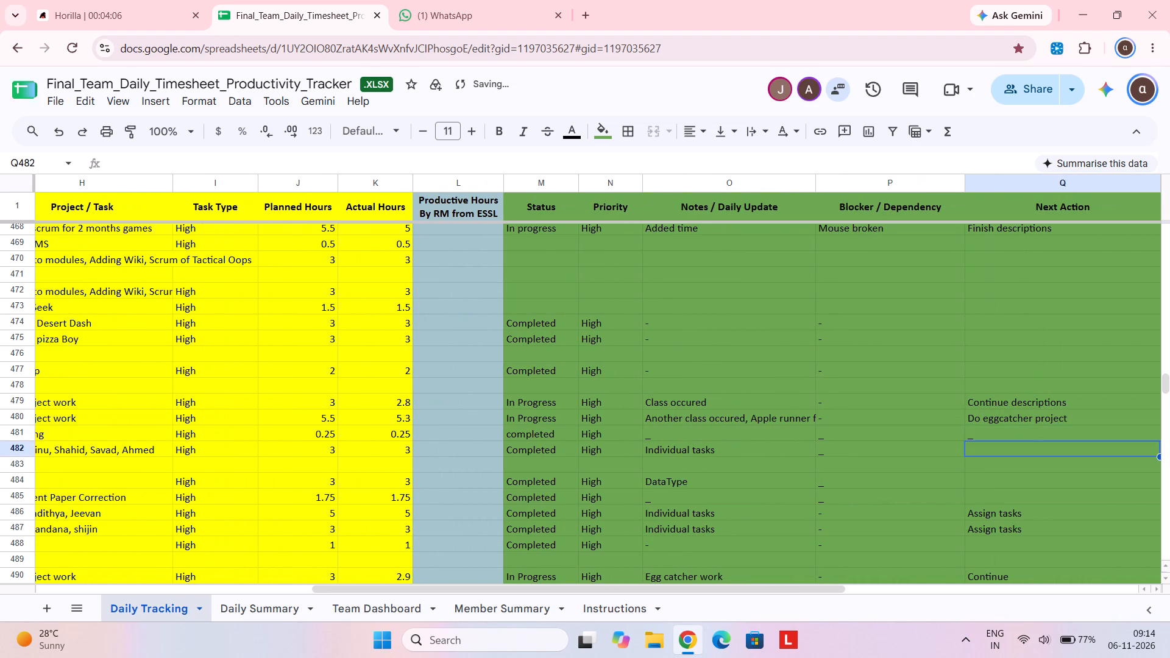
key("shift+underscore")
key("Down")
key("Down")
key("shift+underscore")
key("Down")
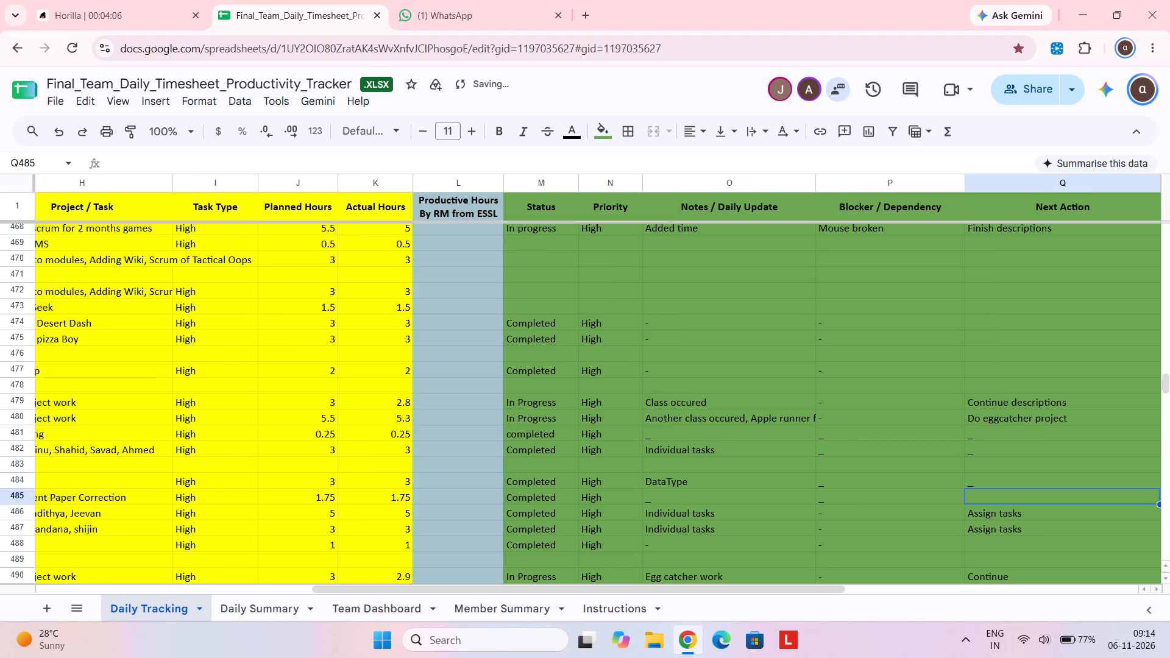
key("shift+underscore")
scroll(833, 414, "right", 1)
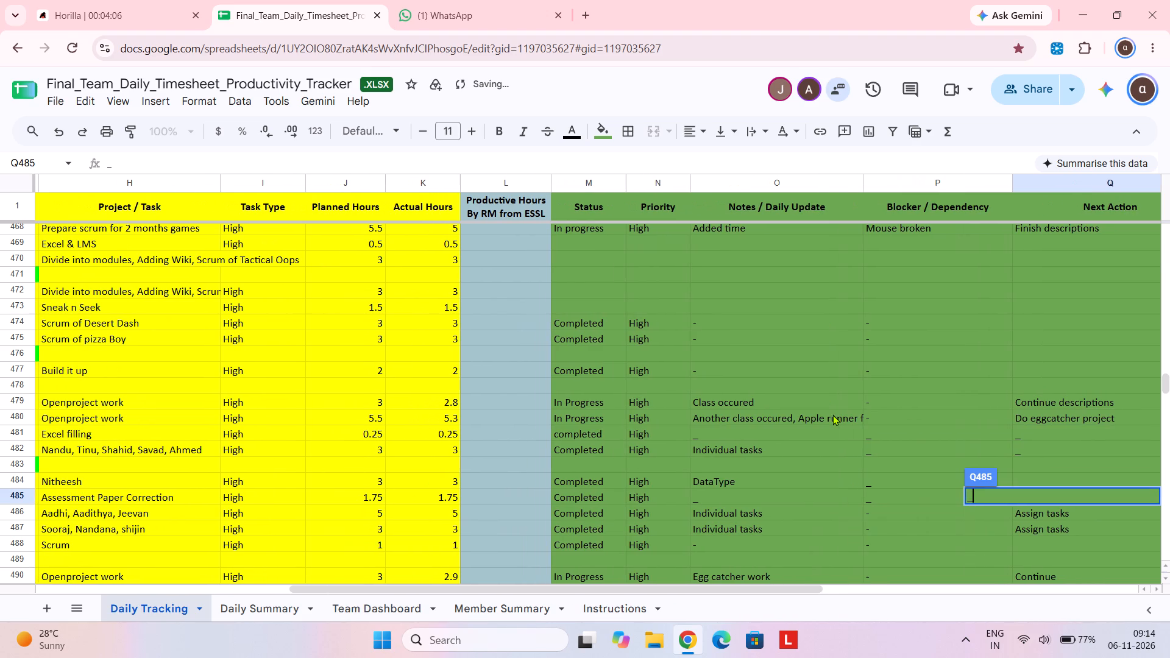
left_click(833, 414)
Enter Completed as the status for Aamiya's earlier training and development entries in rows 461, 462, 464 and 465.
scroll(833, 414, "up", 2)
scroll(833, 414, "right", 1)
scroll(833, 414, "up", 2)
scroll(833, 414, "right", 4)
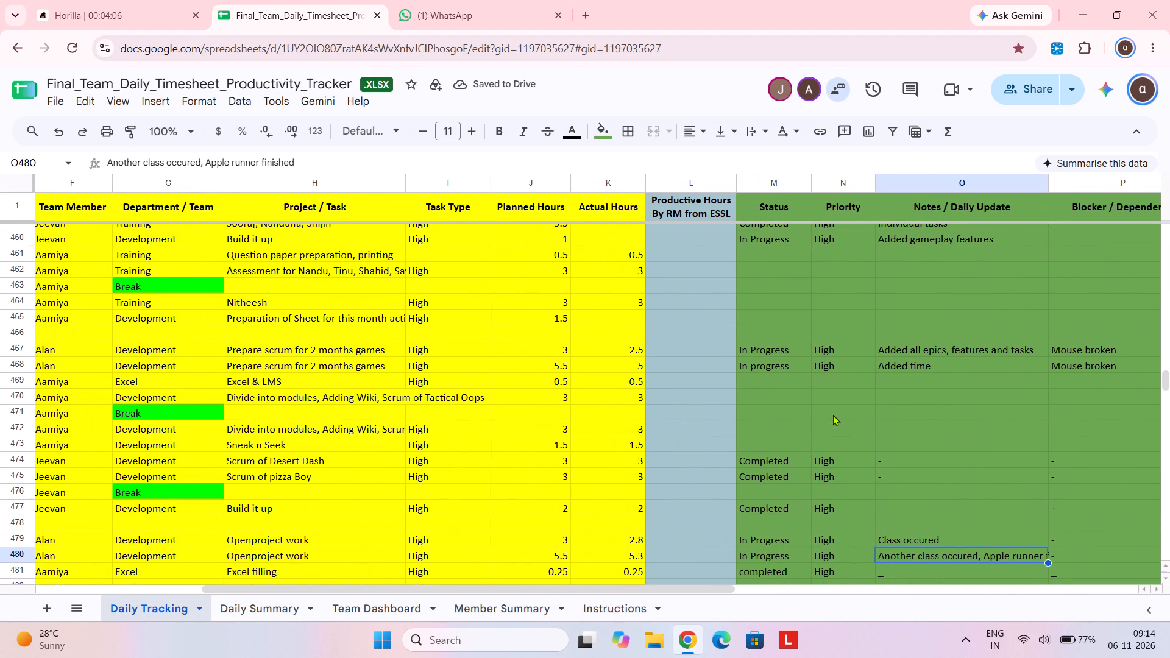
scroll(833, 414, "right", 1)
scroll(806, 403, "up", 2)
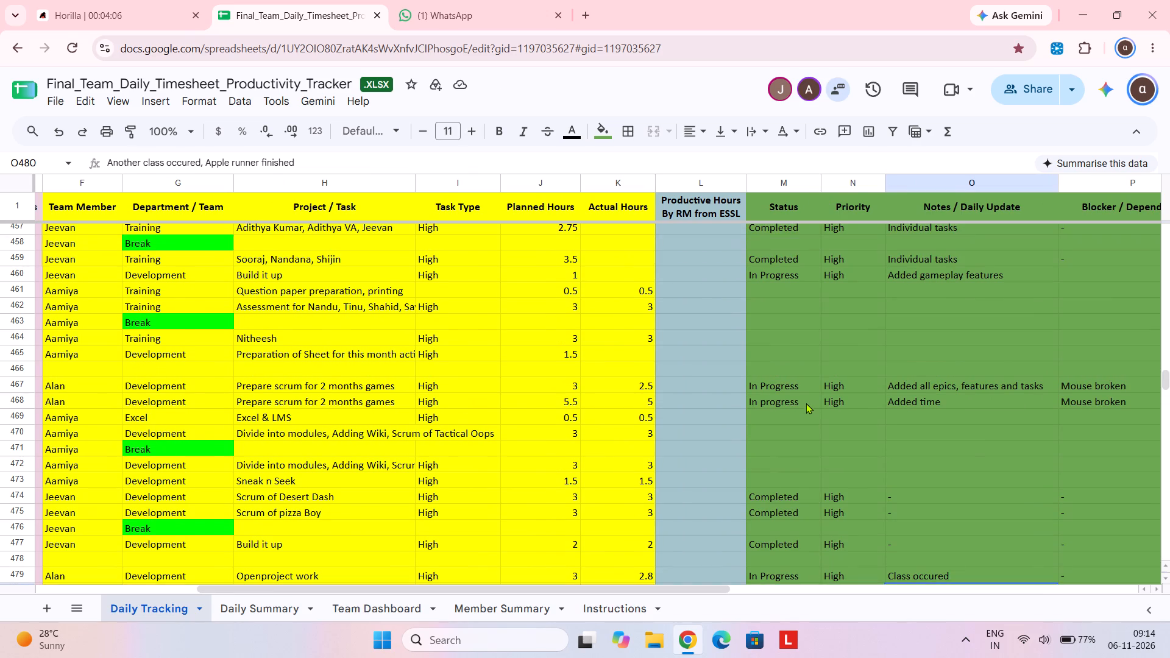
scroll(806, 403, "up", 2)
scroll(806, 403, "down", 1)
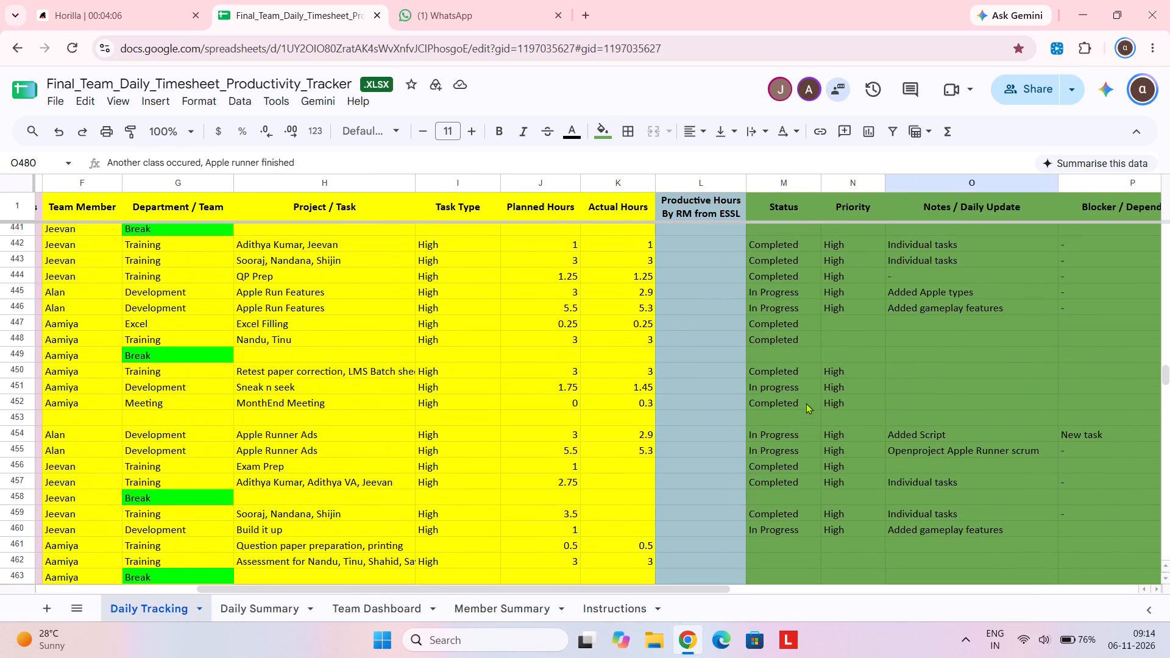
scroll(806, 403, "down", 2)
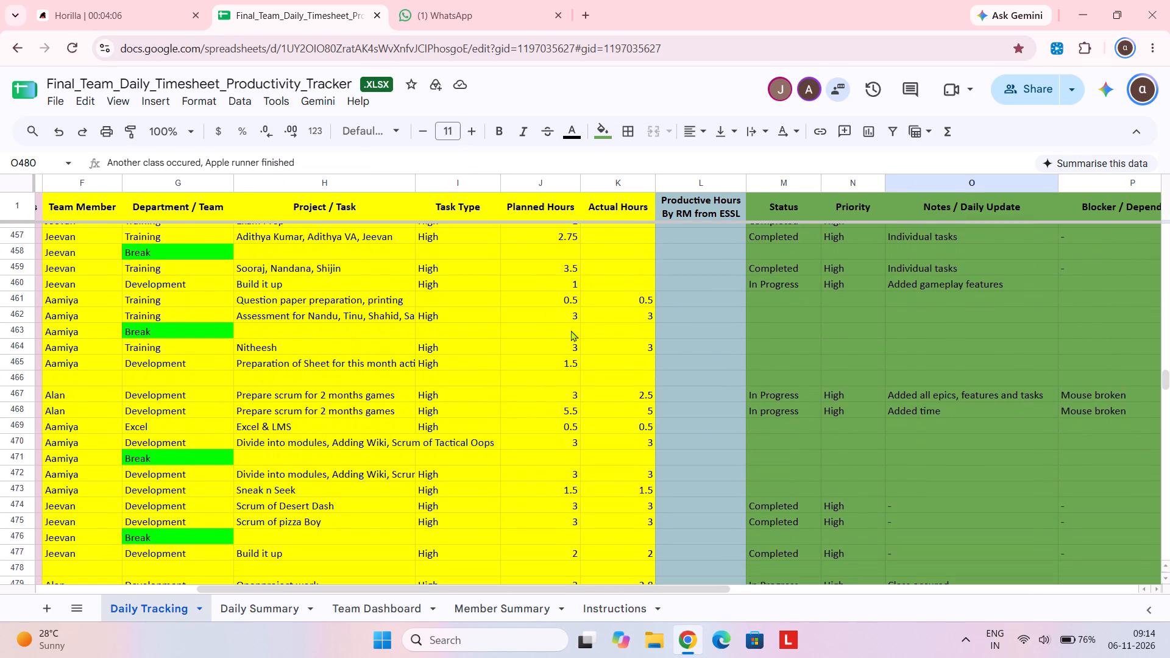
left_click(792, 302)
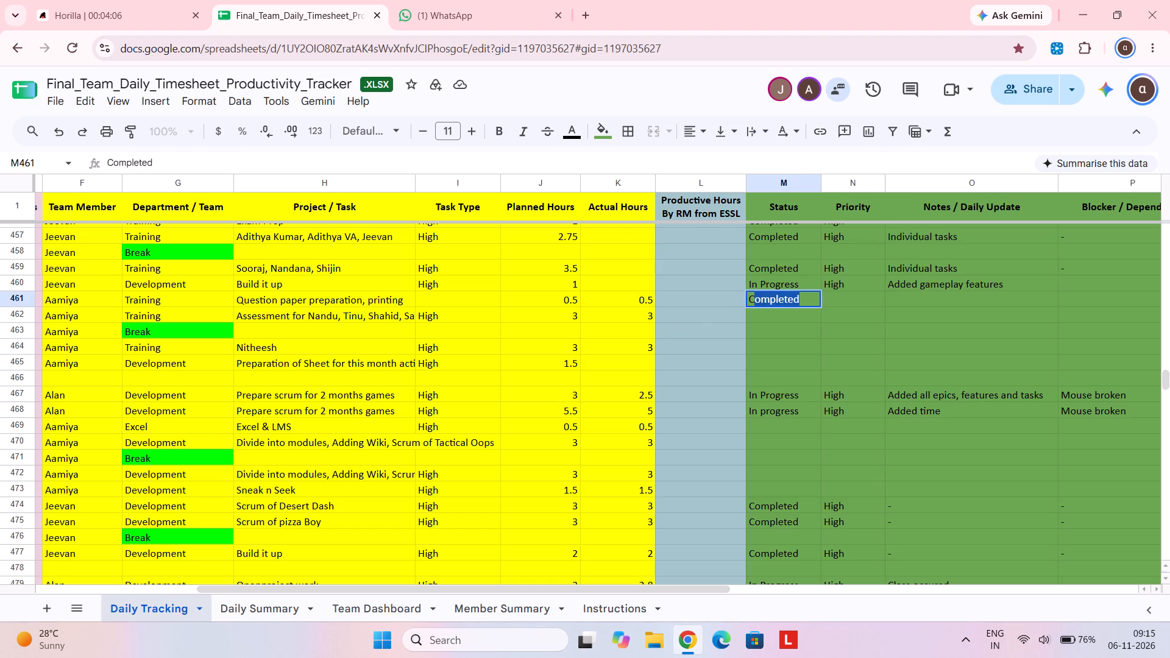
key("Tab")
key("Down")
key("Left")
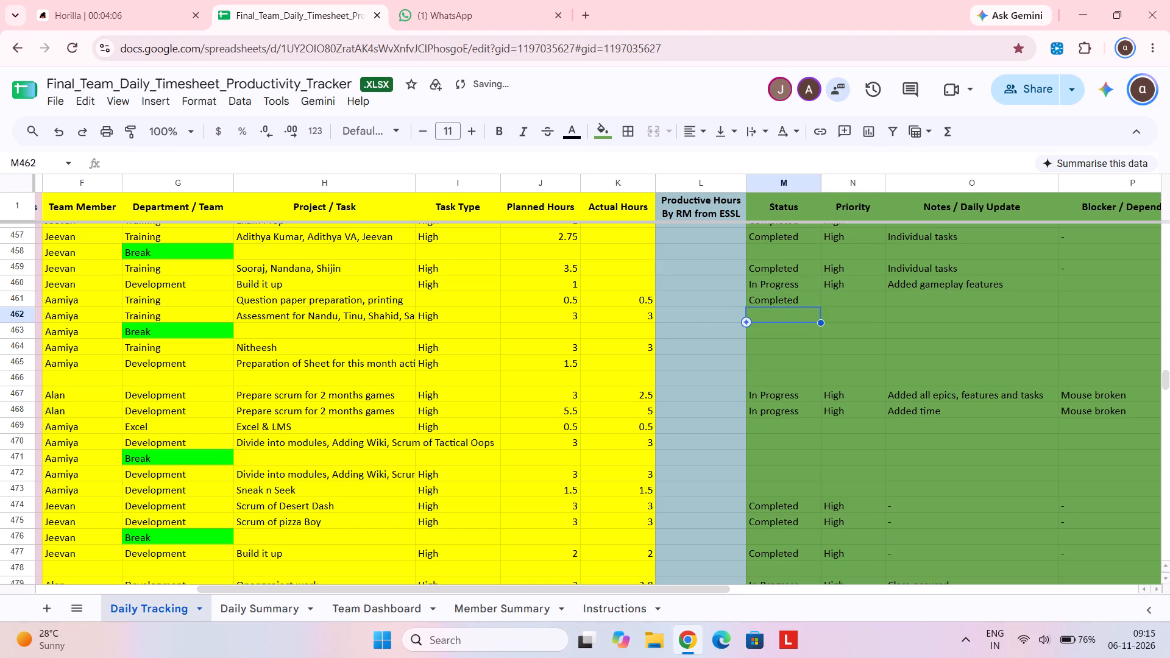
key("Tab")
key("Down")
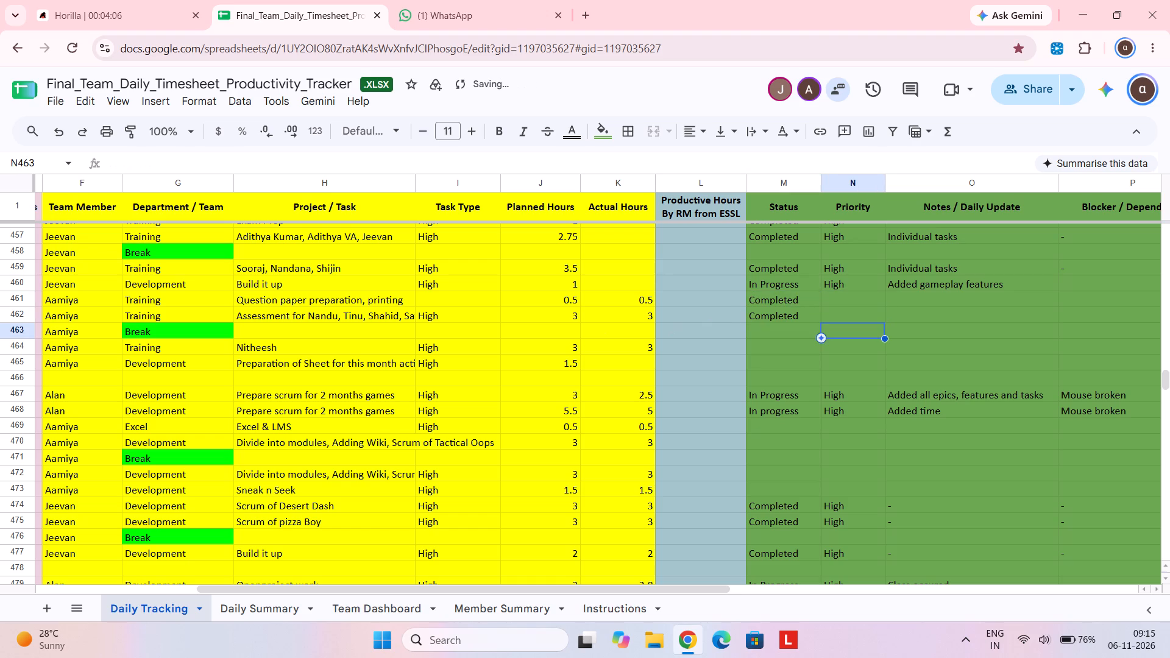
key("Left")
key("Down")
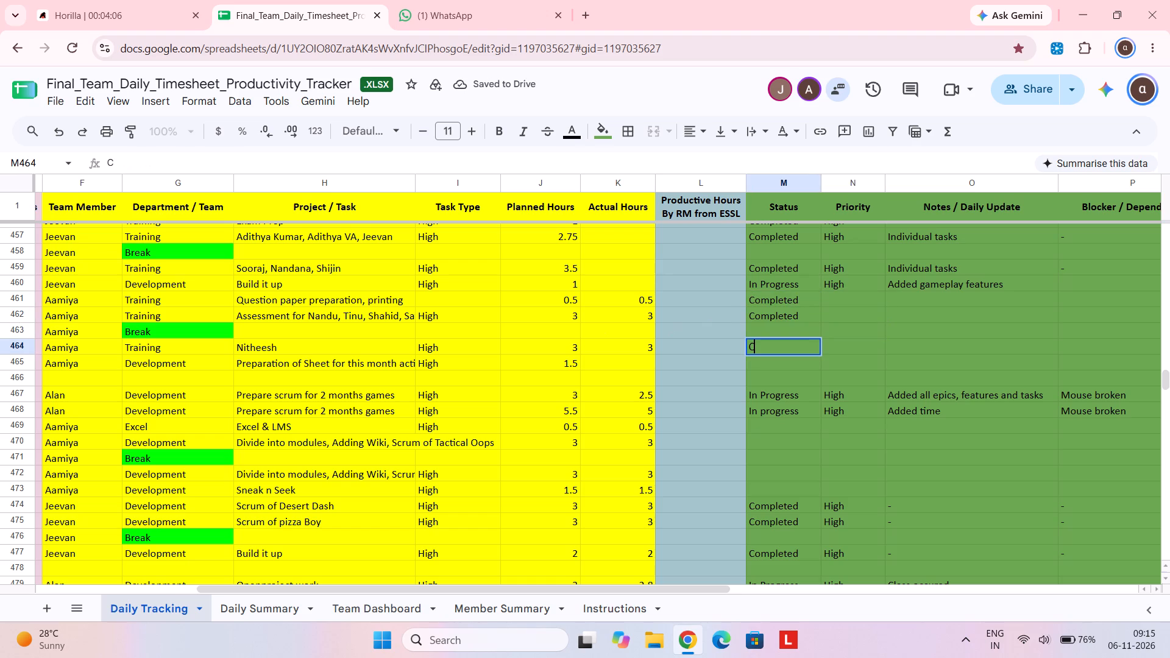
type("ompleted")
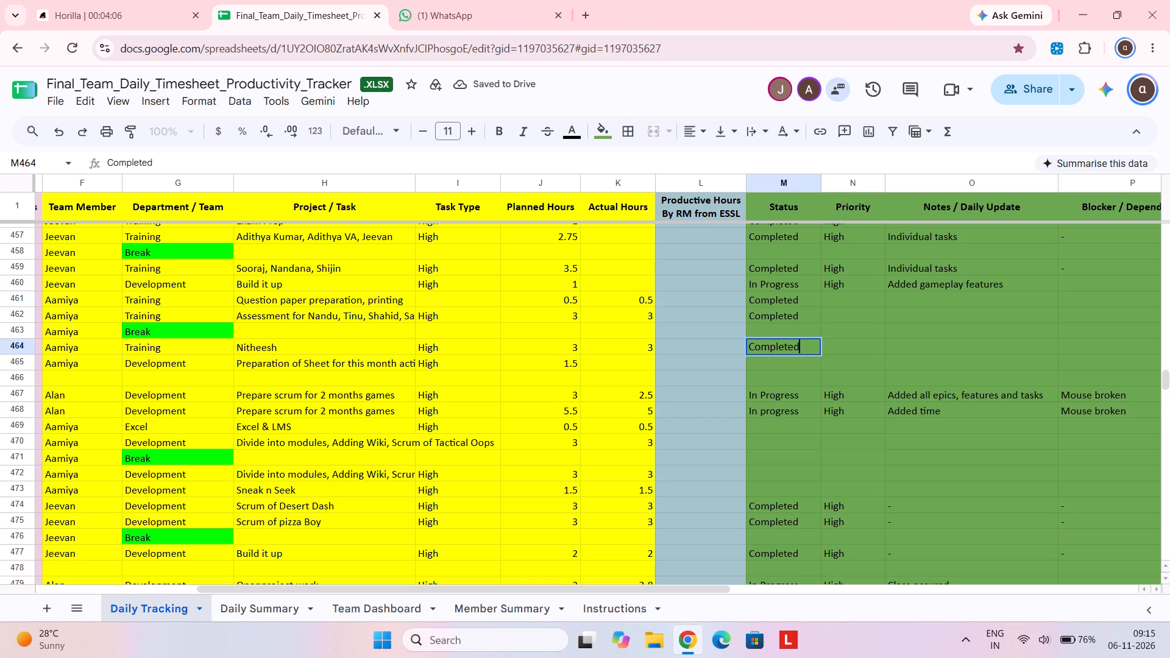
key("Down")
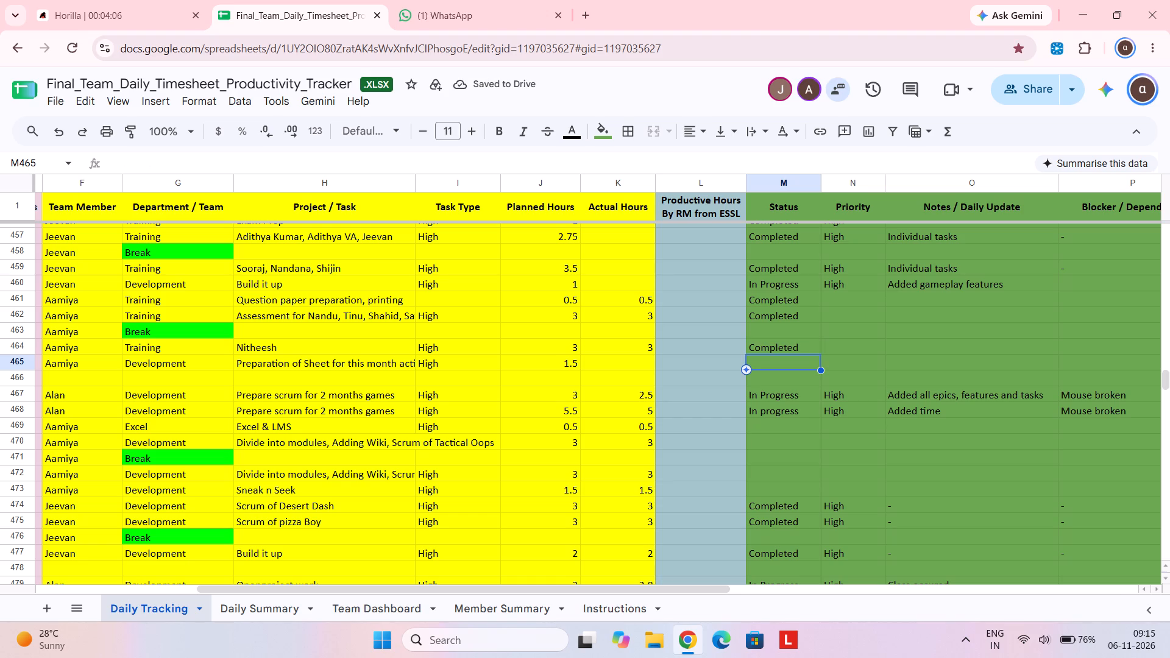
key("Tab")
Enter Completed as the status for Aamiya's Excel and development entries in rows 469, 470 and 472.
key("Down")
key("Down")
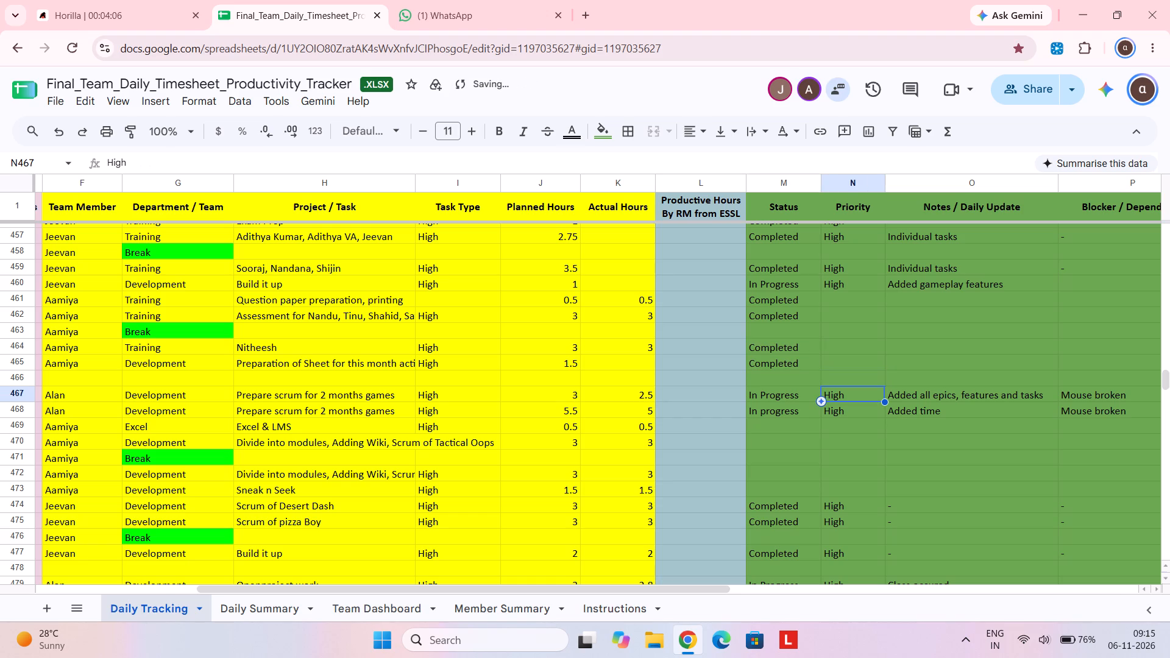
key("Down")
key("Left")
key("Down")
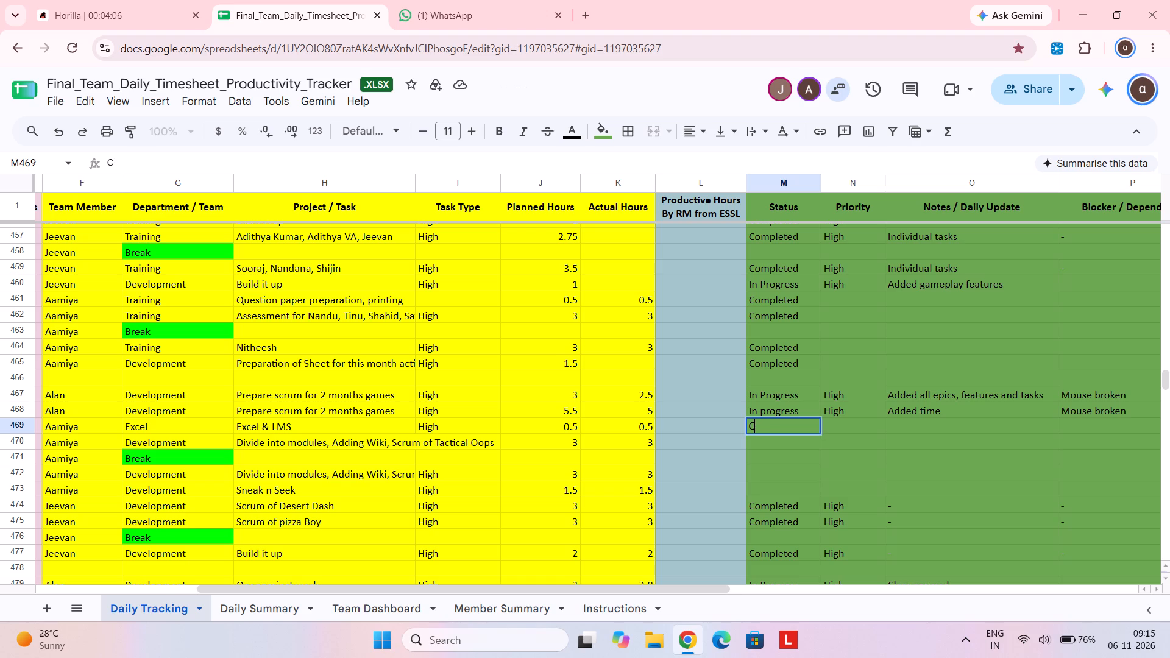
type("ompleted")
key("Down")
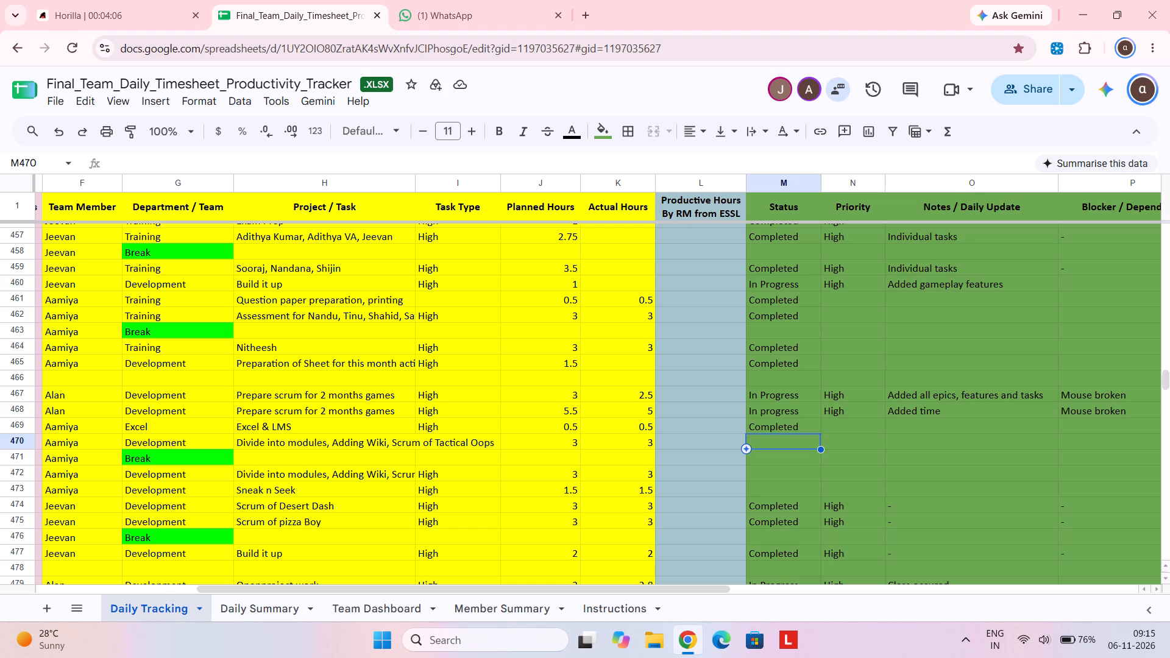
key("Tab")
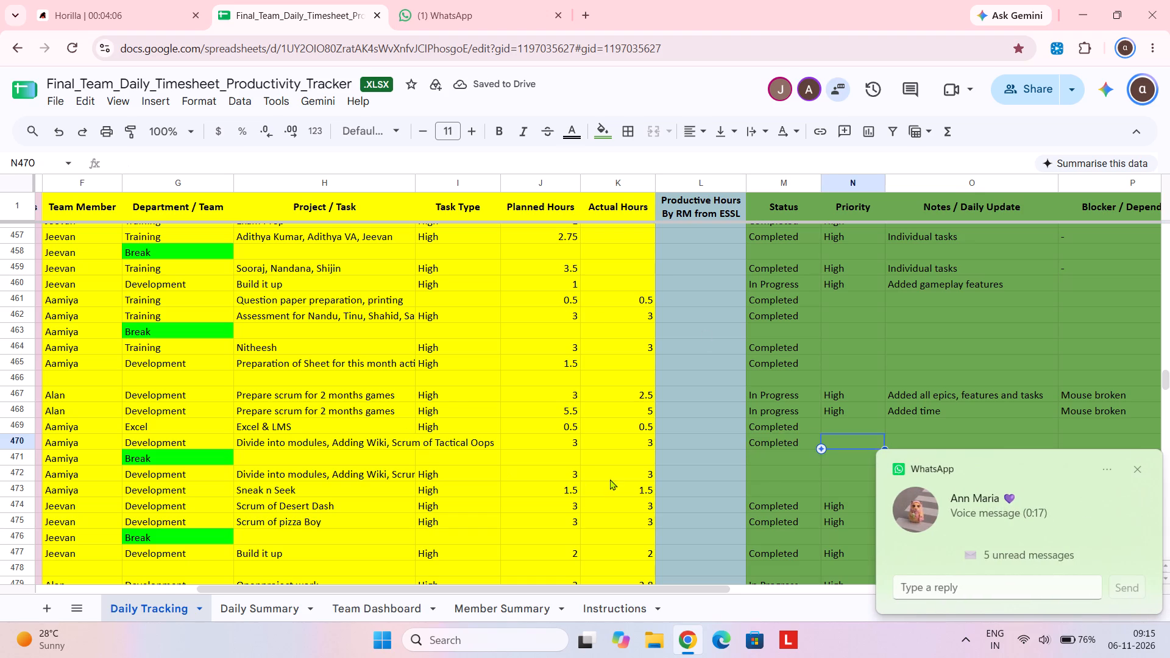
left_click(771, 471)
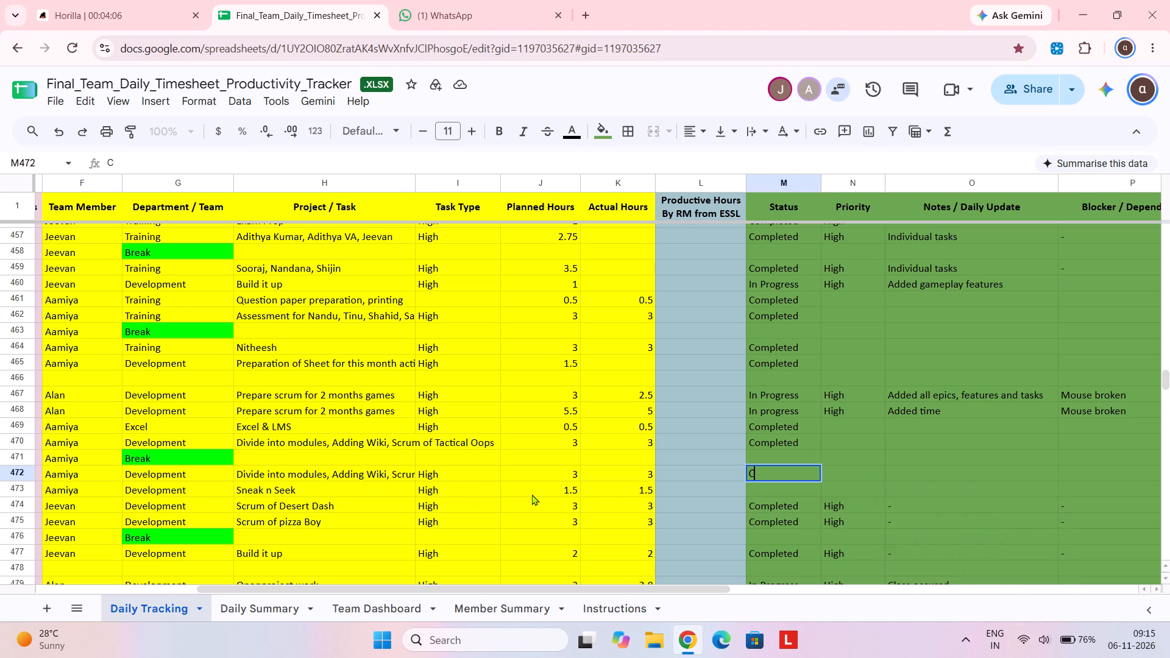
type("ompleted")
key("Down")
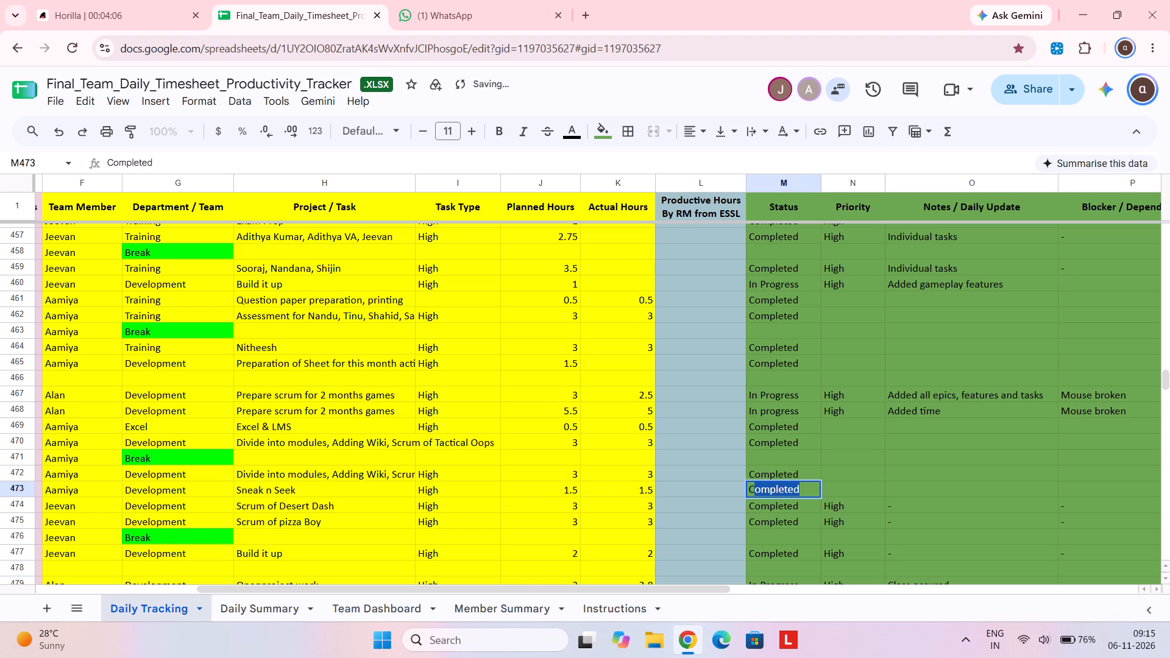
Set the status of Aamiya's Sneak n Seek entry in row 473 to In Progress.
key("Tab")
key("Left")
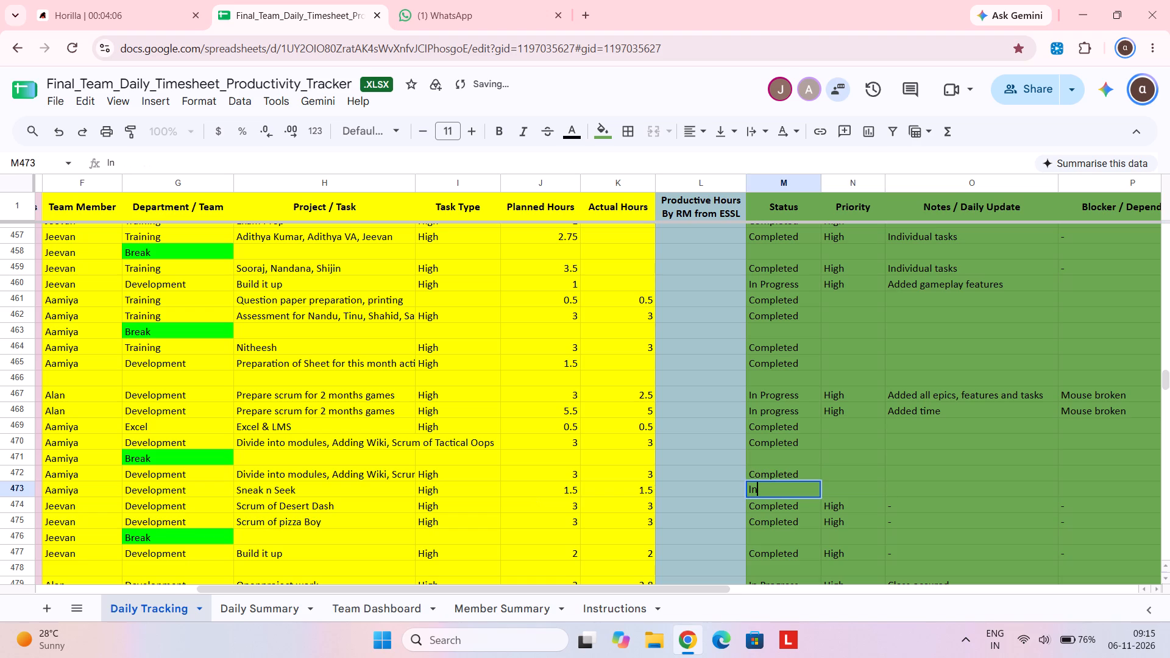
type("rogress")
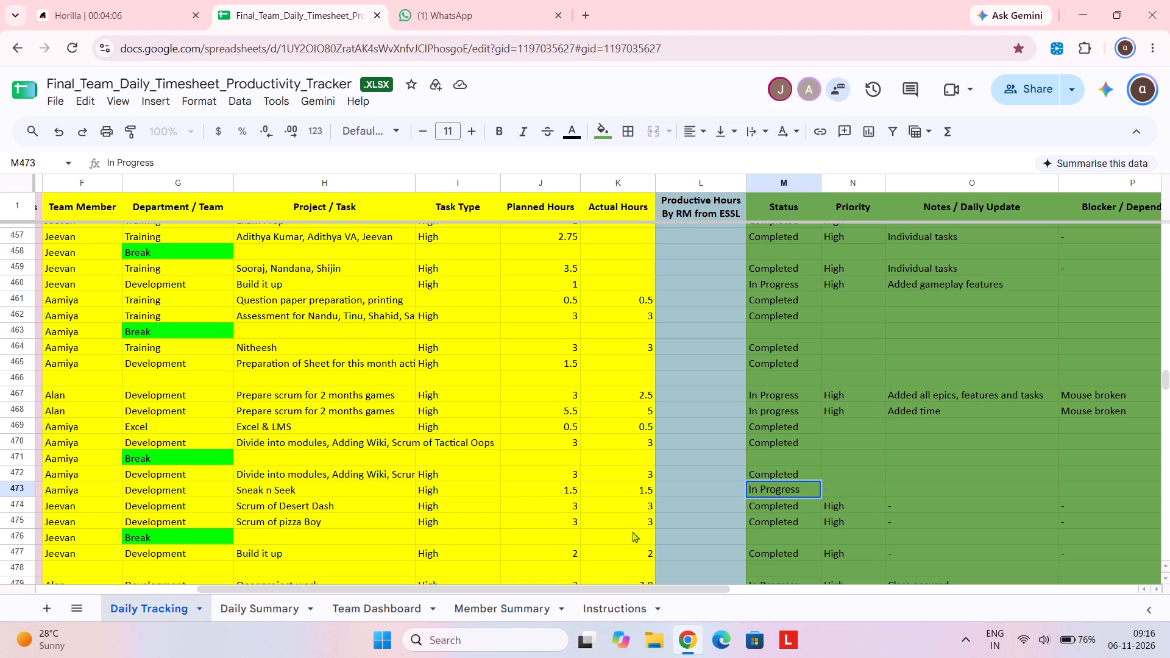
Enter High as the priority for Aamiya's entries in rows 473, 472, 470, 469, 465, 464, 462 and 461.
left_click(862, 487)
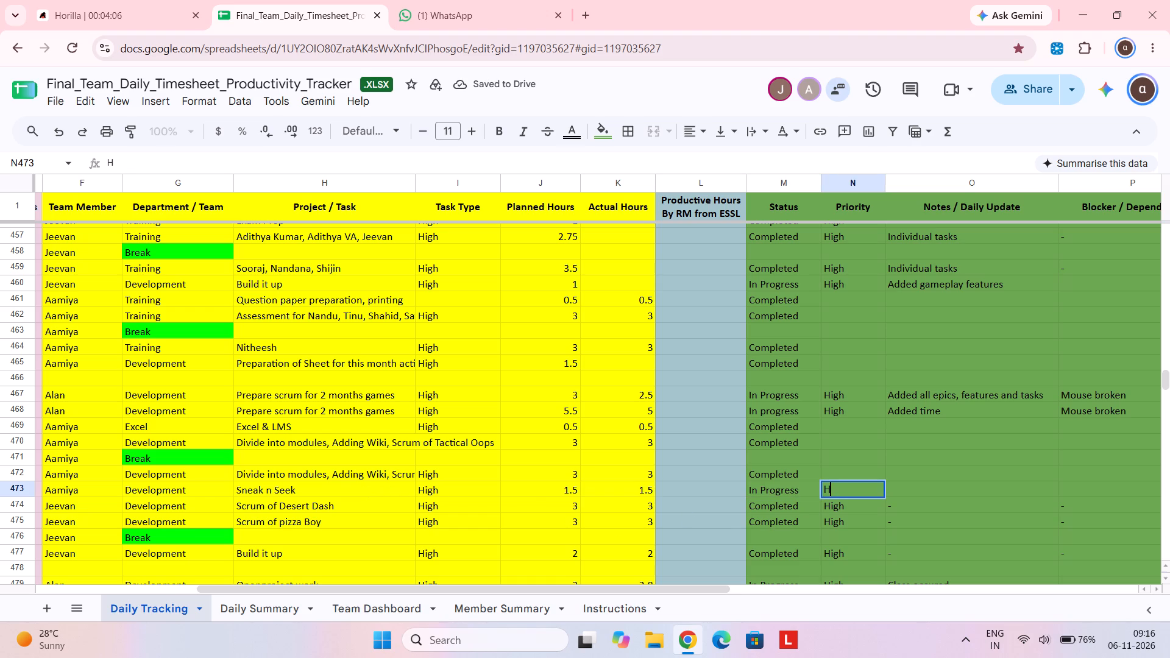
key("Up")
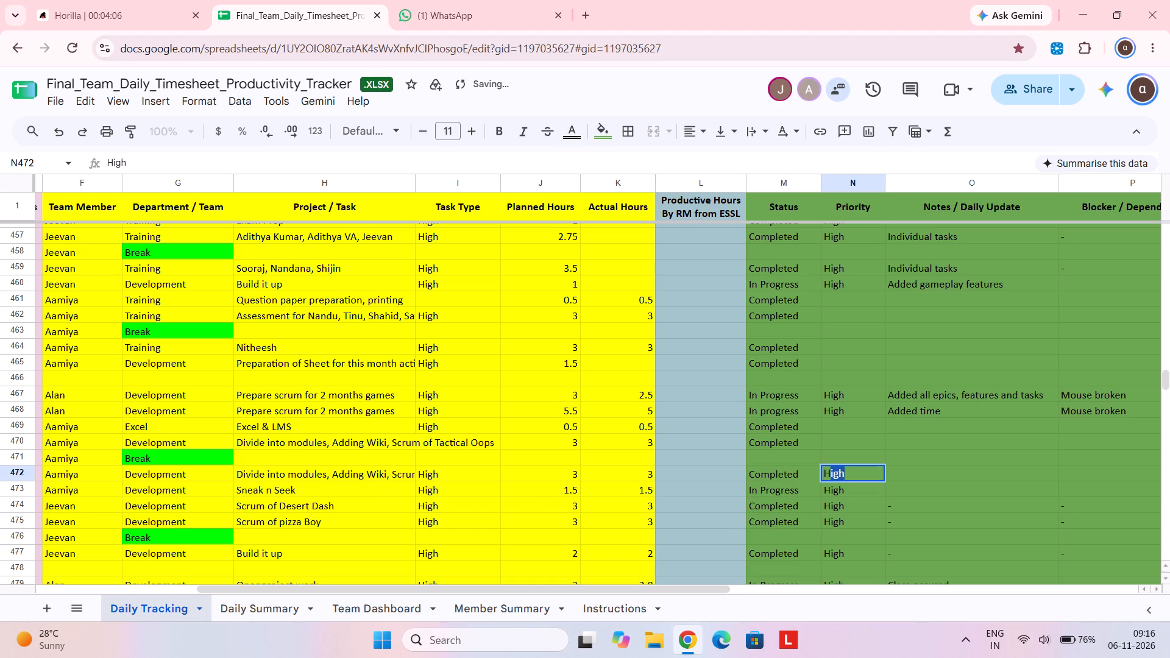
key("Up")
key("Up")
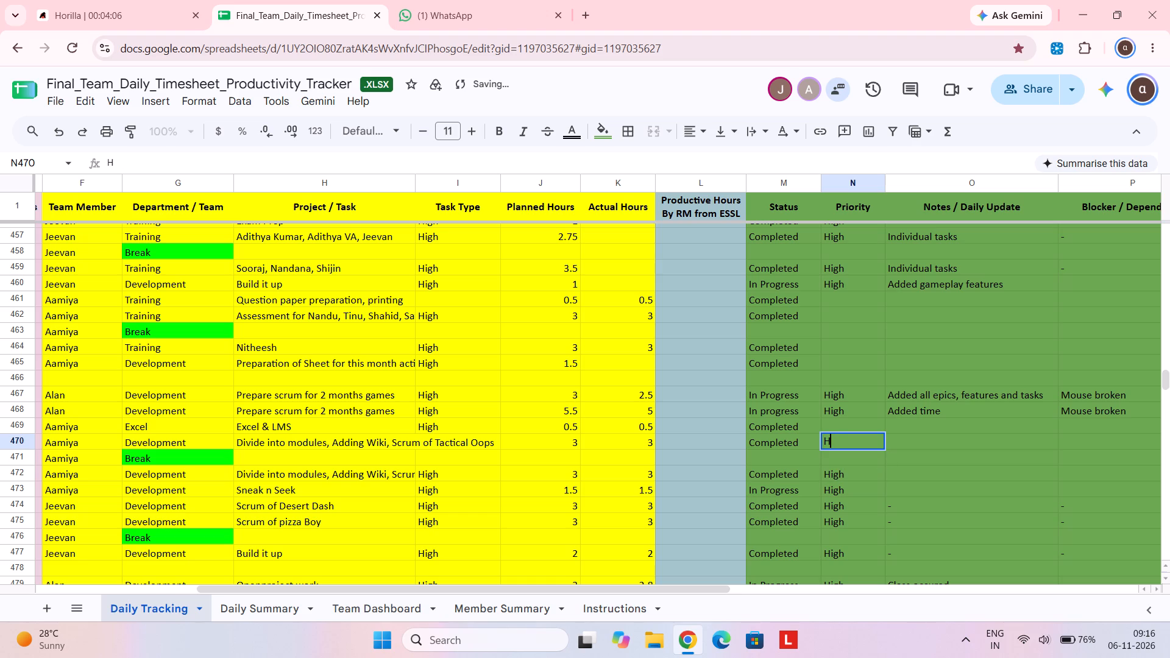
type("igh")
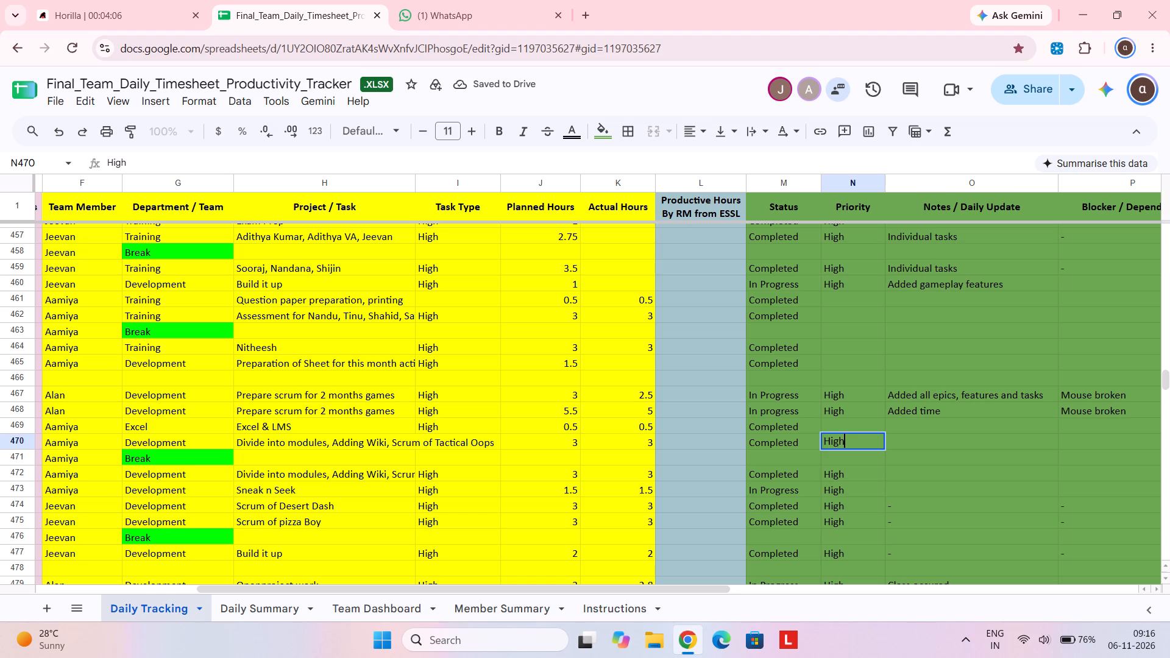
key("Up")
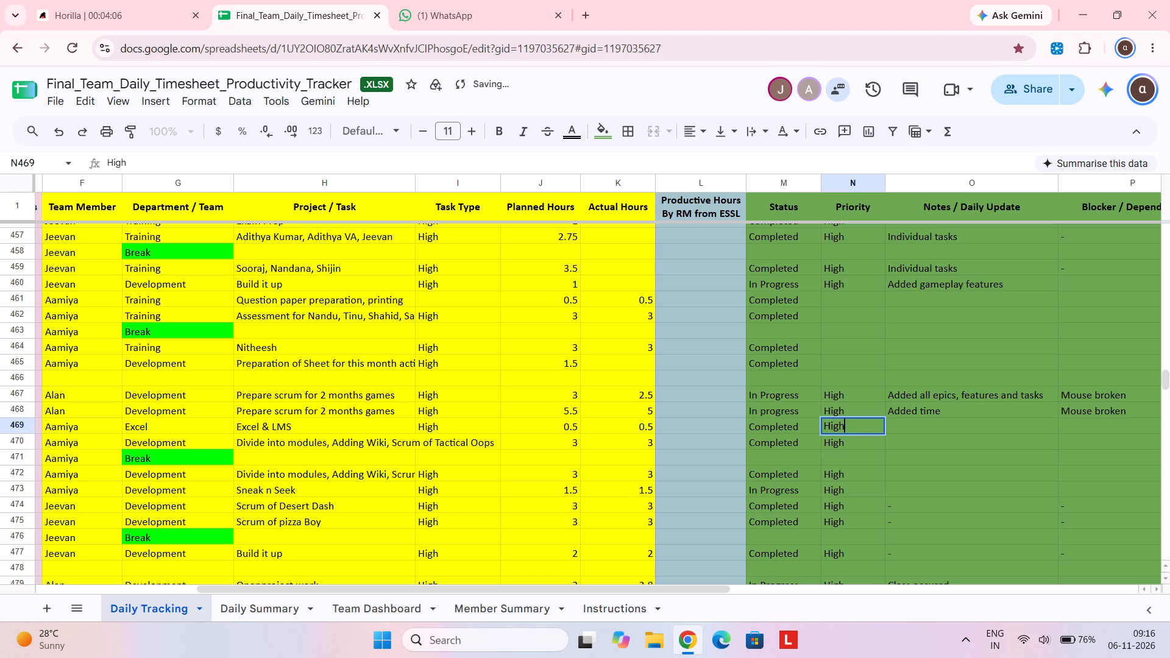
key("Up")
key("Up")
key("Up")
key("Up")
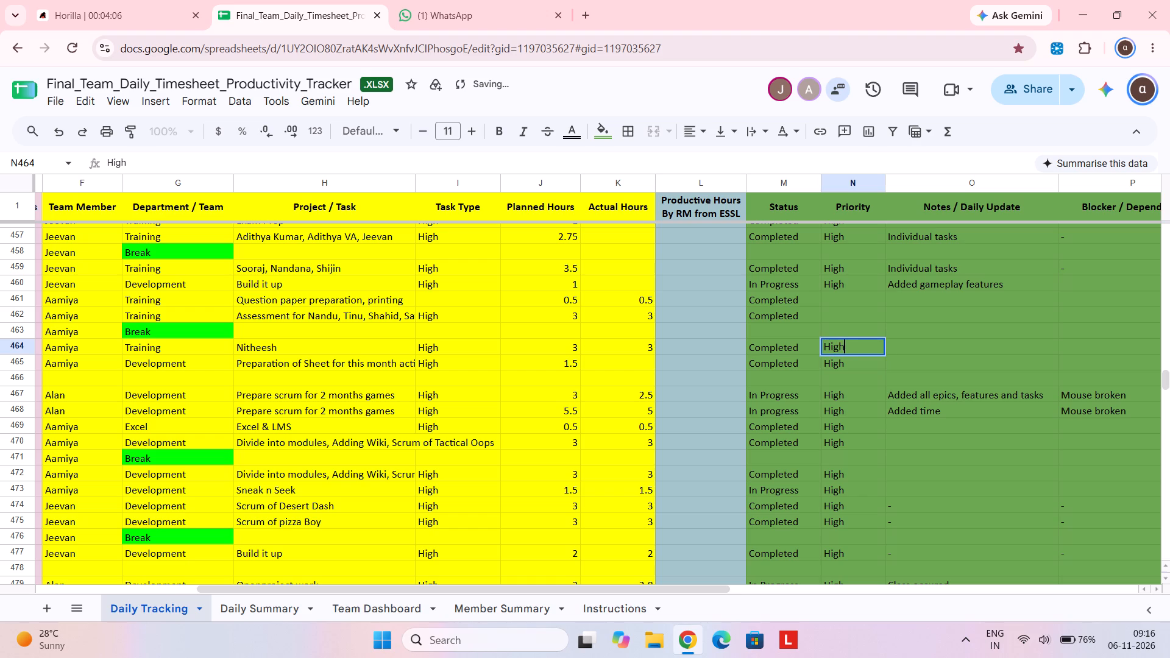
key("Up")
key("Up")
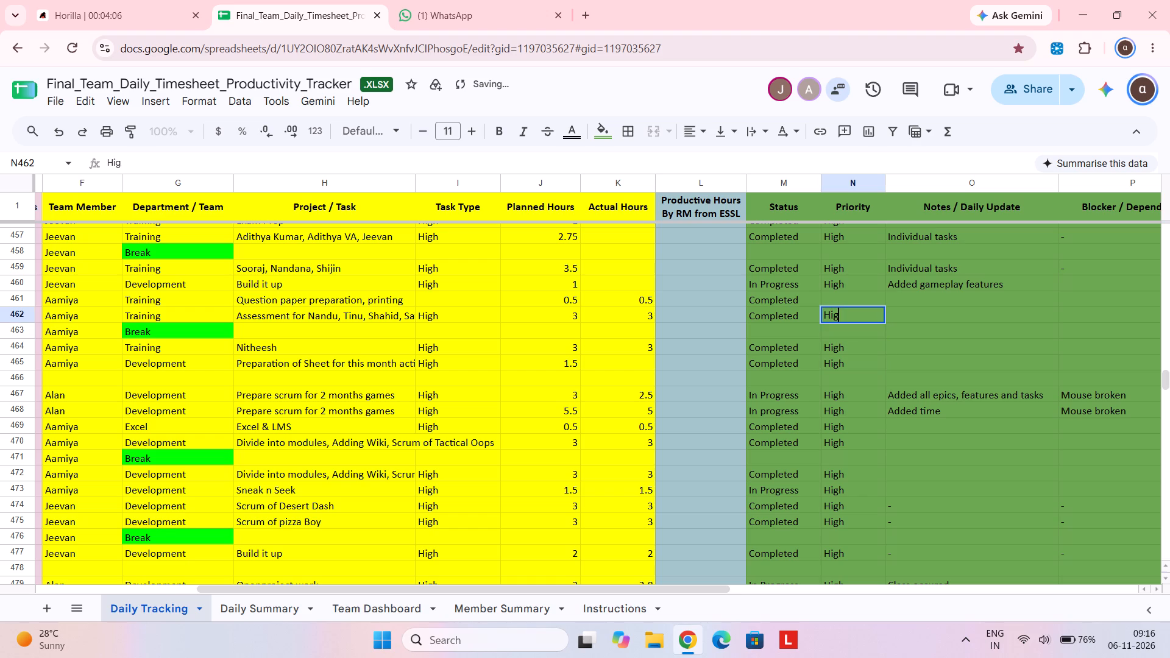
key("Up")
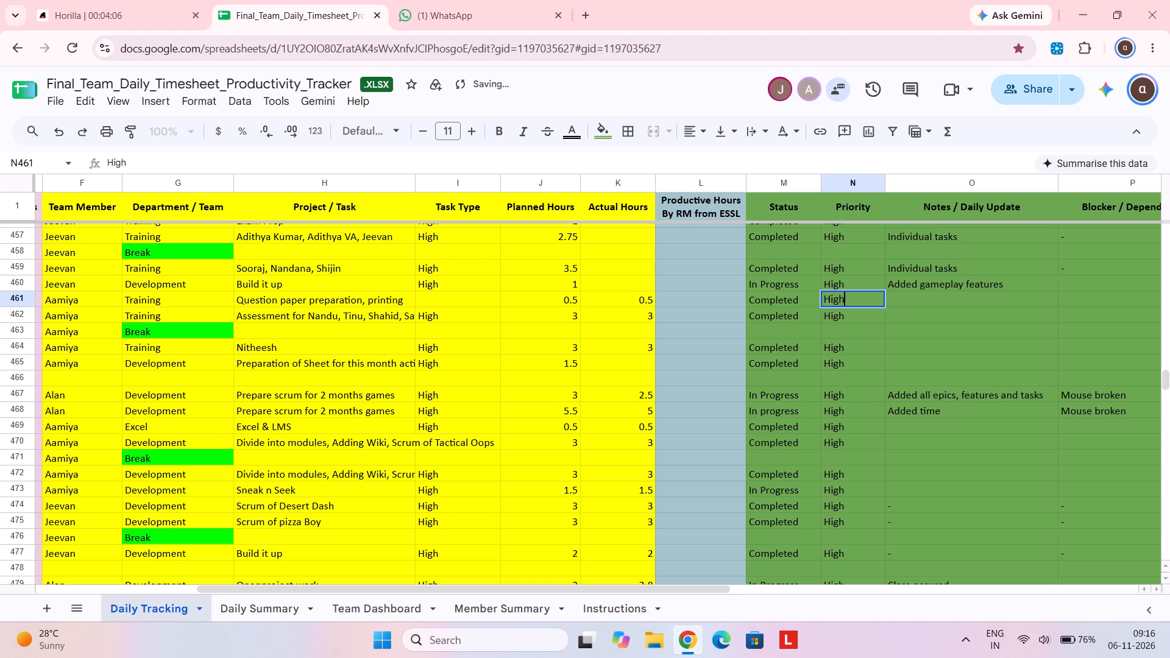
key("Right")
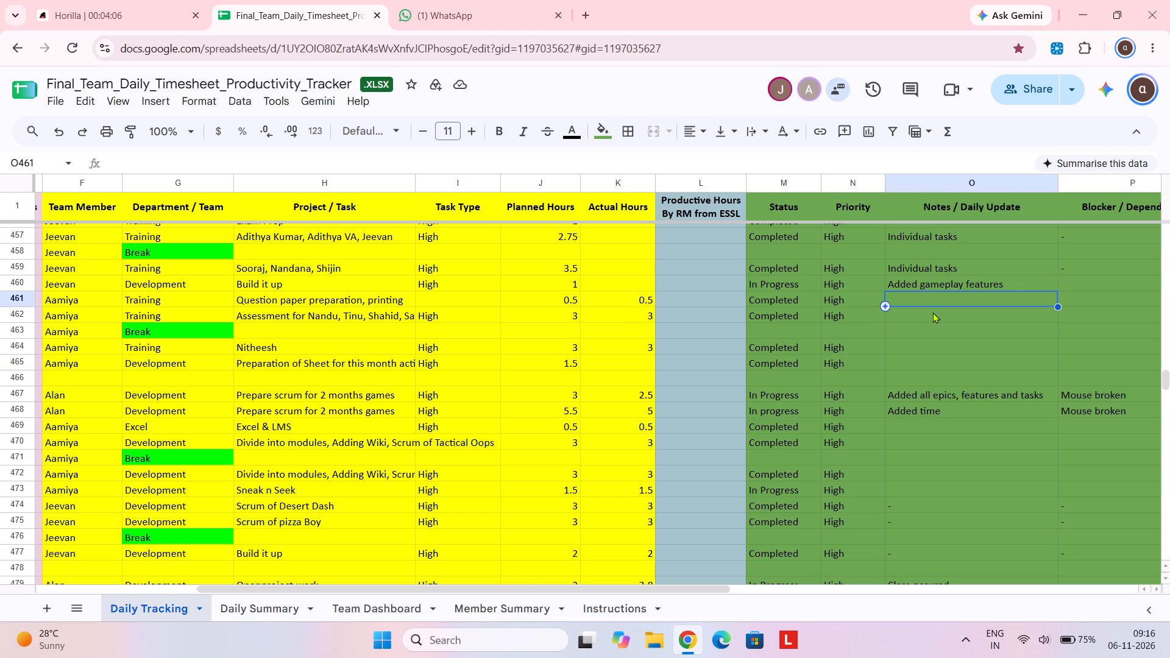
Enter Aamiya's daily updates: "_" in row 461, pasted "Individual tasks" in row 462, "DataType" in row 464 and "-" in row 465.
key("shift+underscore")
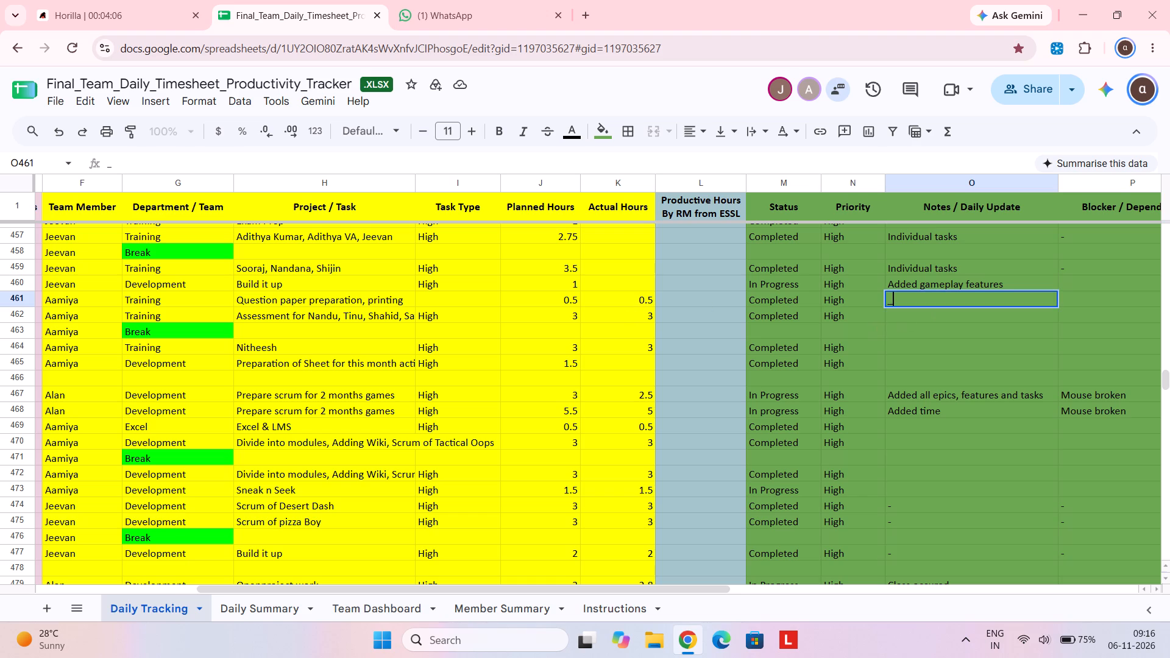
key("Down")
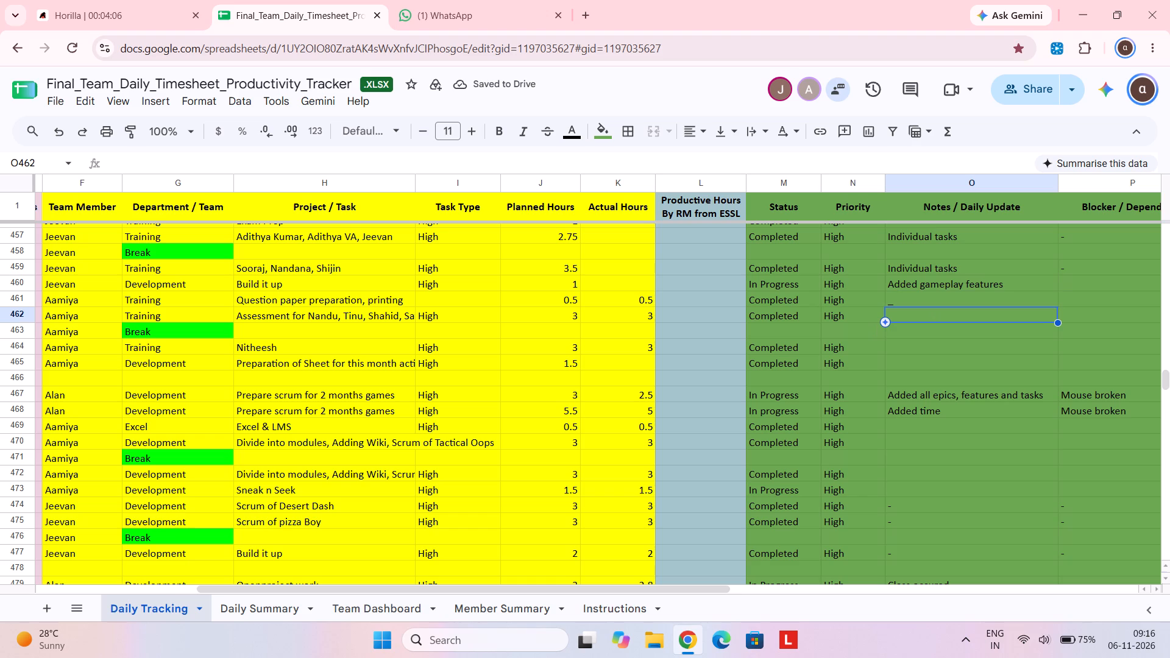
key("ctrl+v")
key("Down")
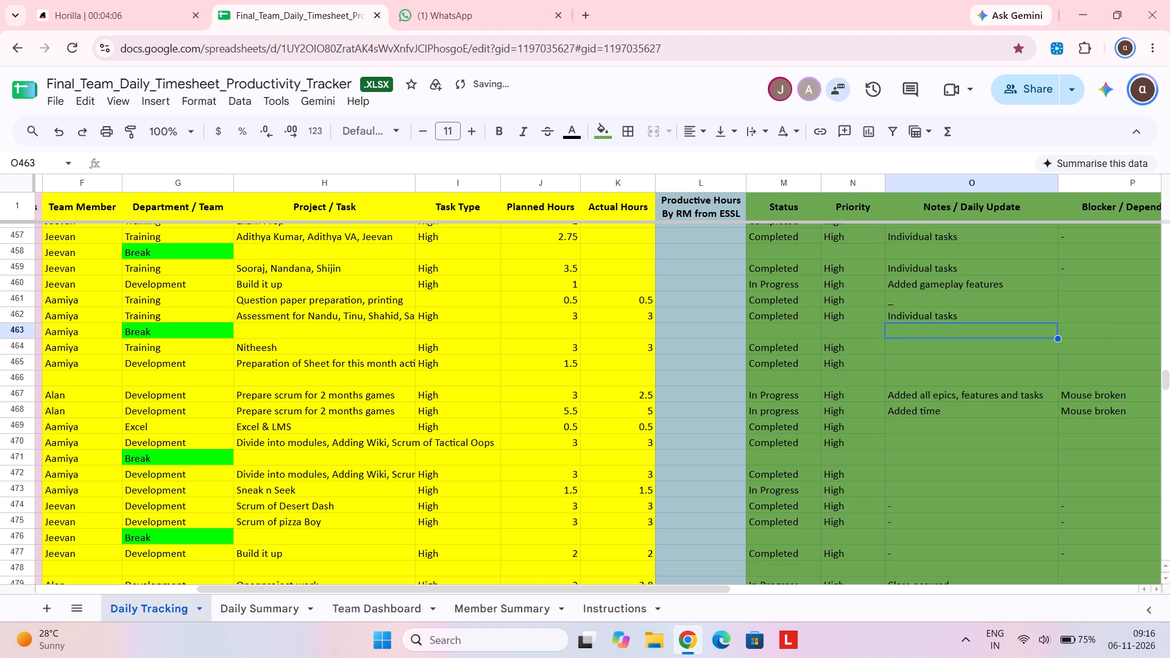
key("Down")
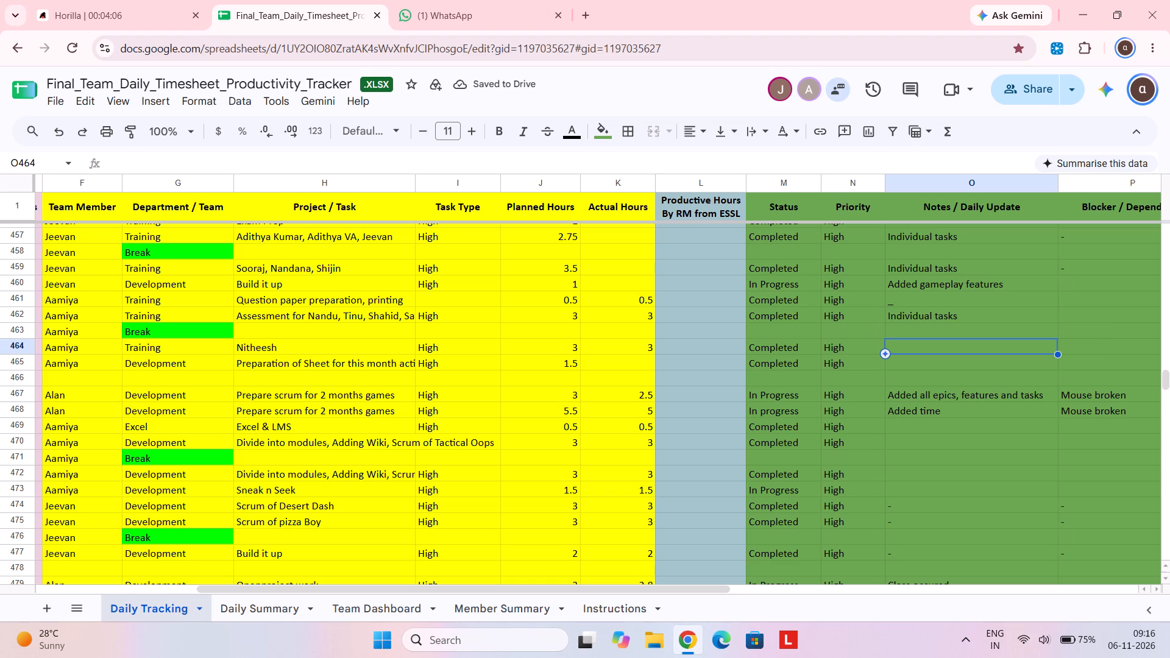
type("ata")
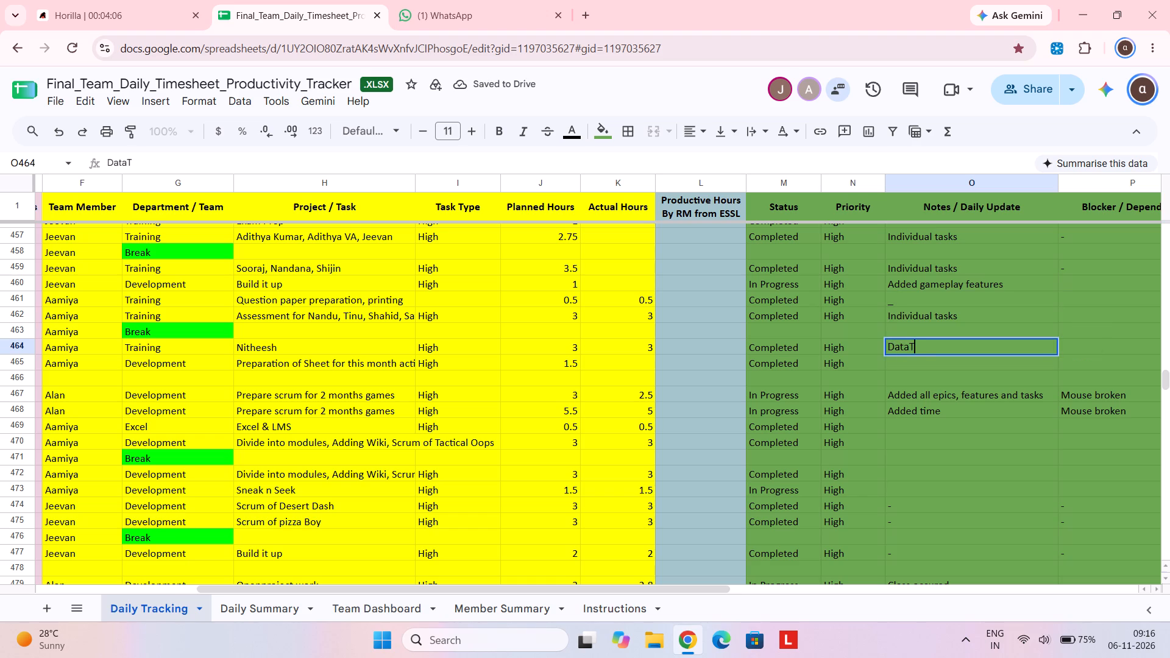
key("Down")
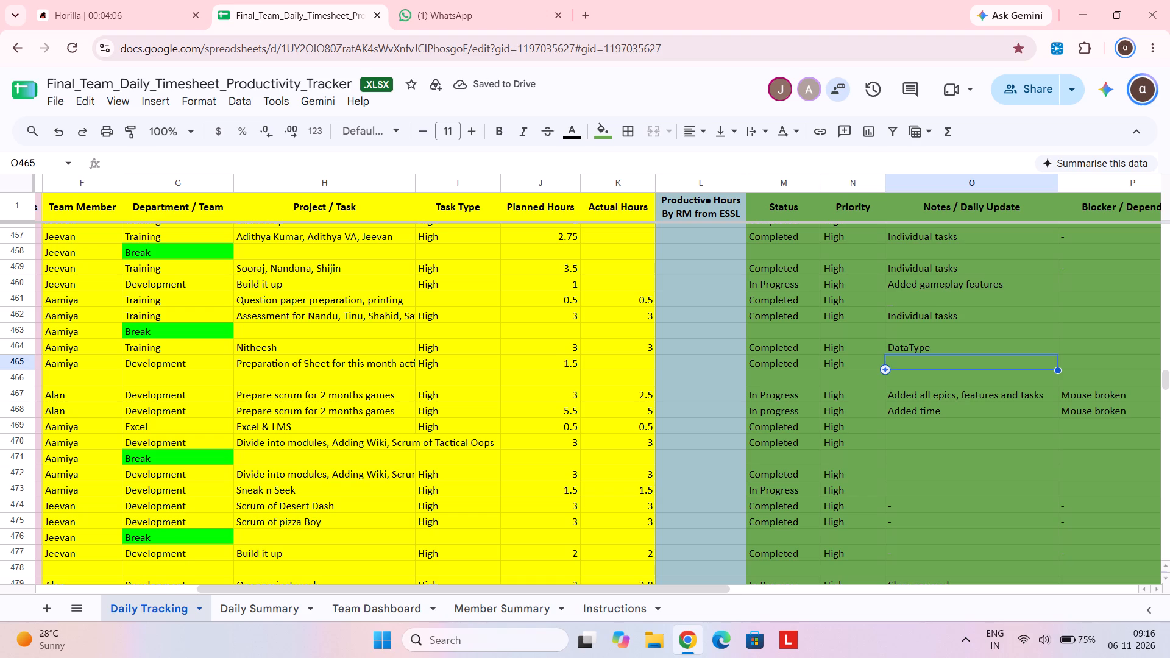
key("minus")
key("Down")
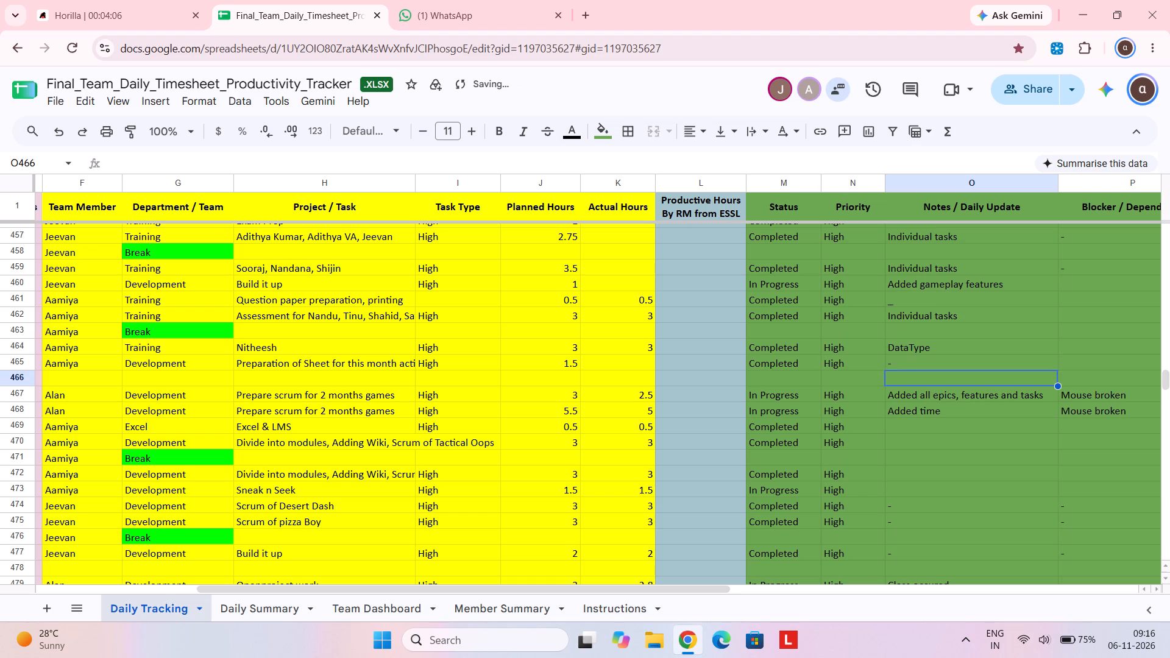
Enter Aamiya's daily updates: "_" in rows 469, 470 and 472, and "Catcher positions" for Sneak n Seek in row 473.
key("Down")
key("Down")
key("Down")
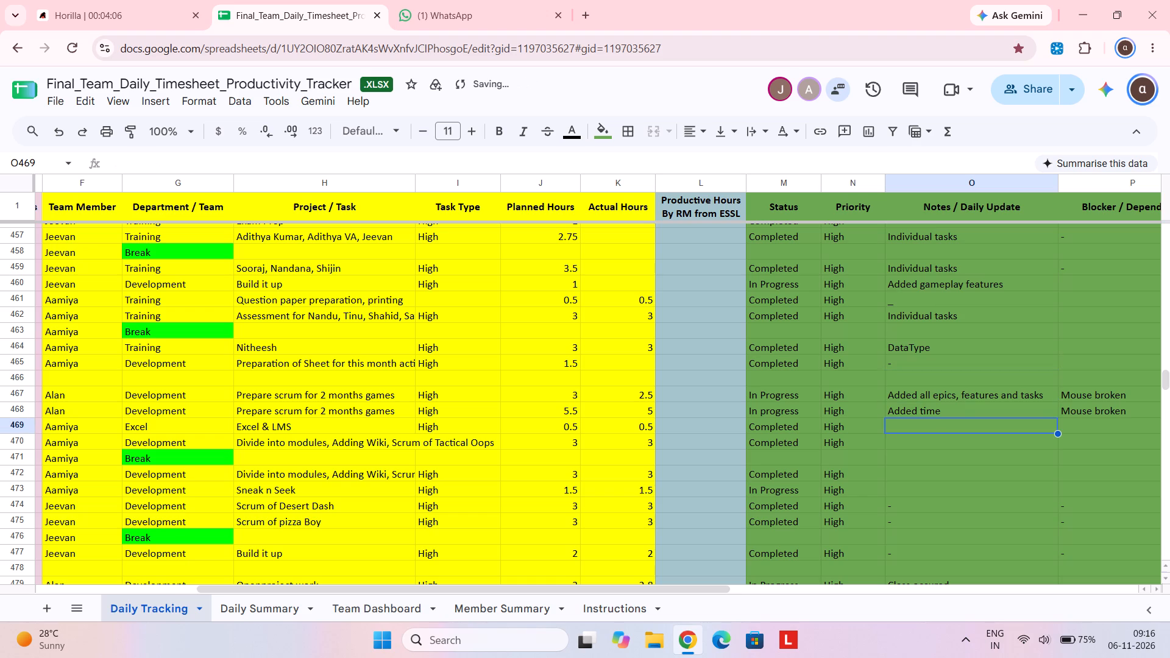
key("shift+underscore")
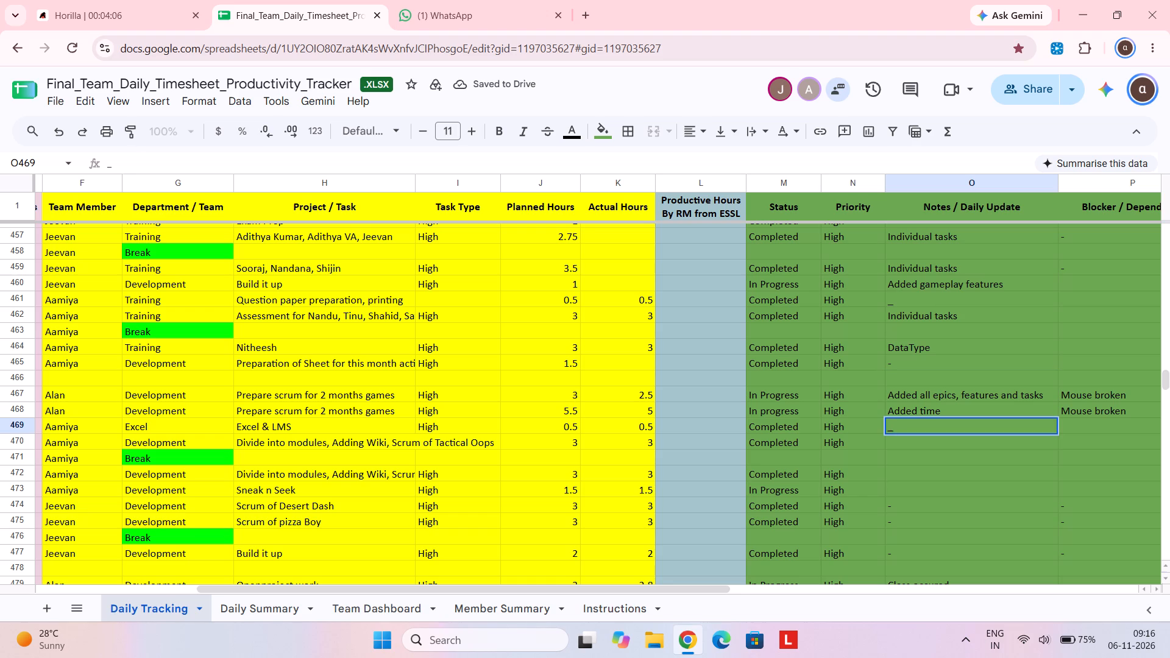
key("Down")
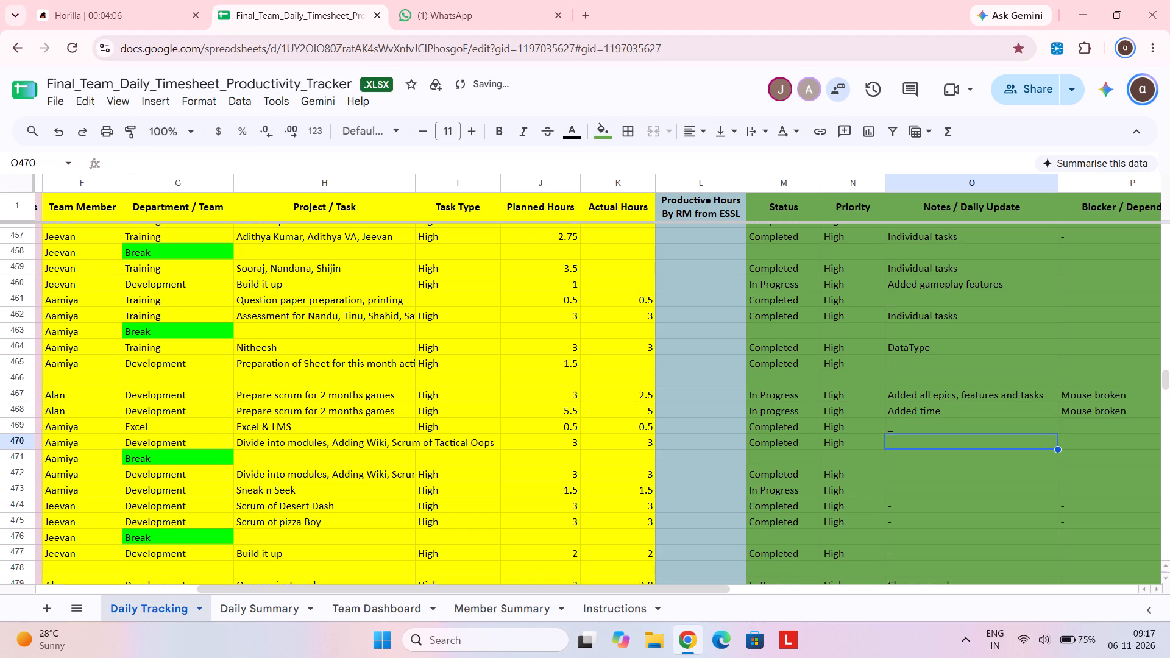
key("shift+underscore")
key("Down")
key("Down")
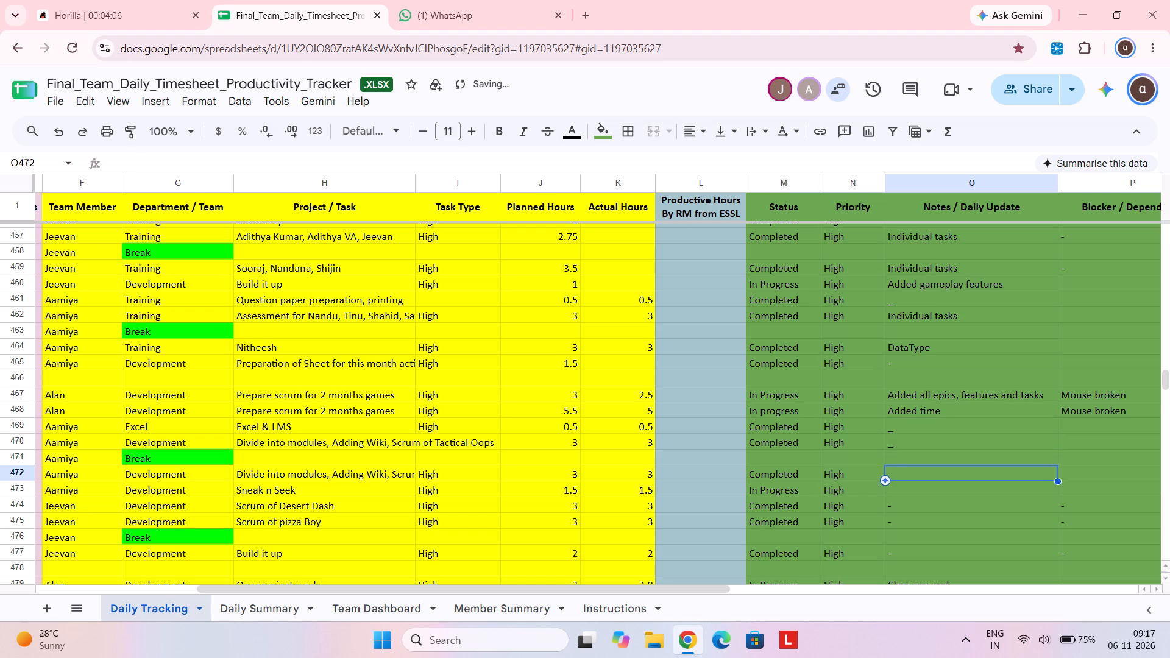
key("shift+underscore")
key("Down")
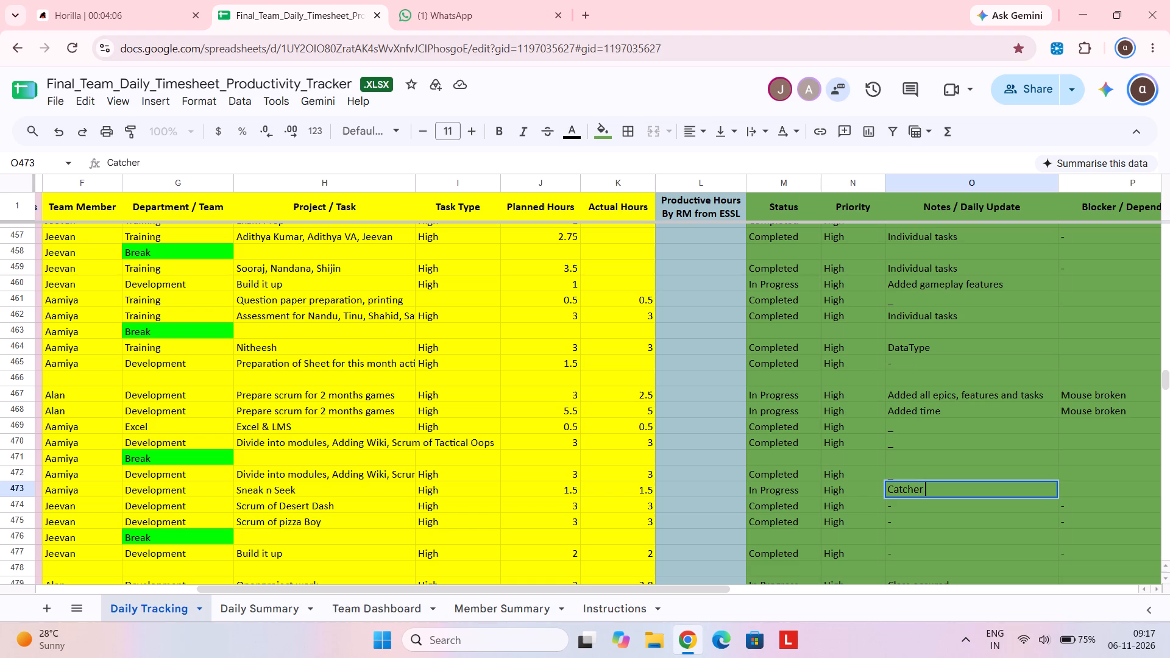
type("positions")
key("Right")
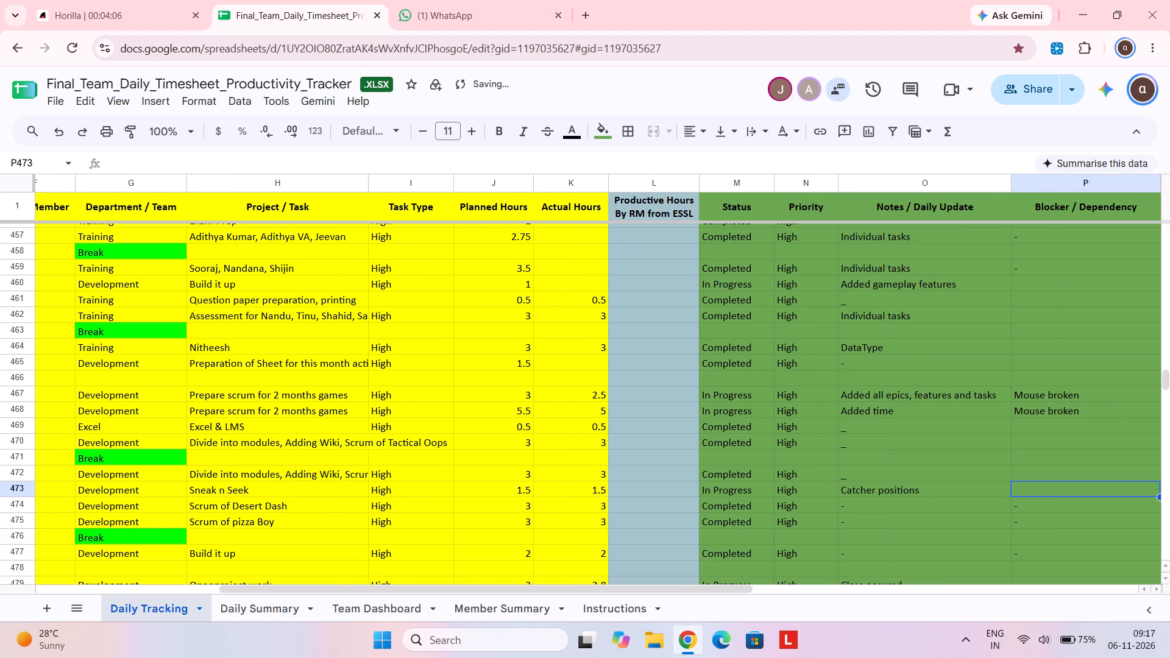
Enter "_" as the blocker for Aamiya's entries in rows 473, 472, 470 and 469.
key("shift+underscore")
key("Up")
key("shift+underscore")
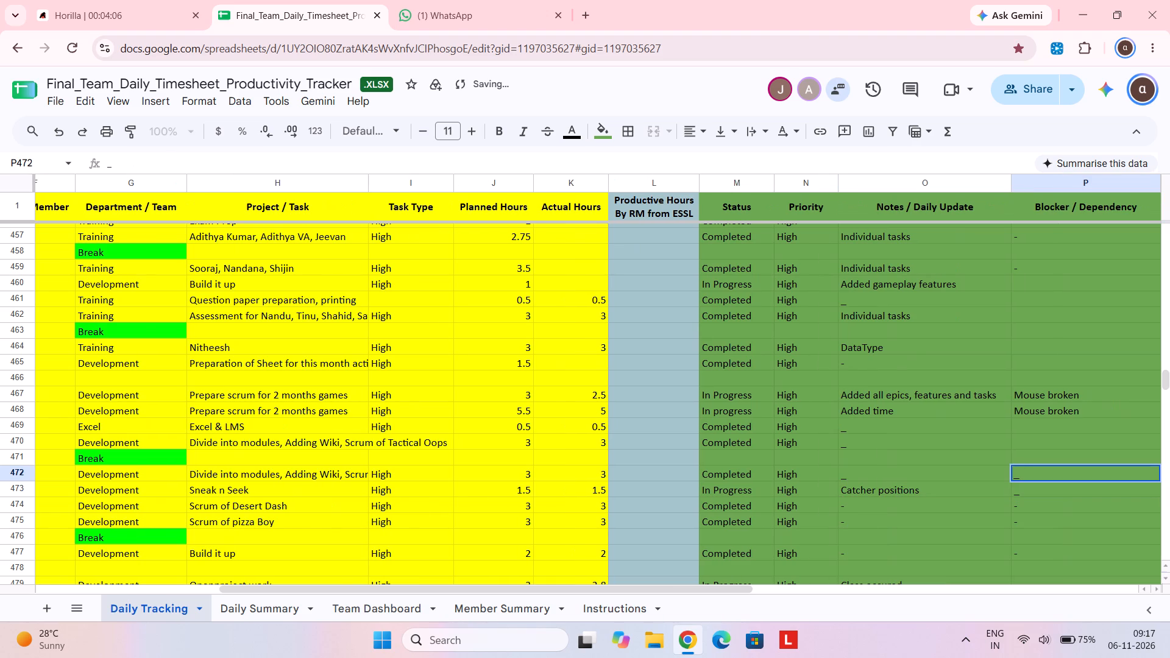
key("Up")
key("Up")
key("shift+underscore")
key("Up")
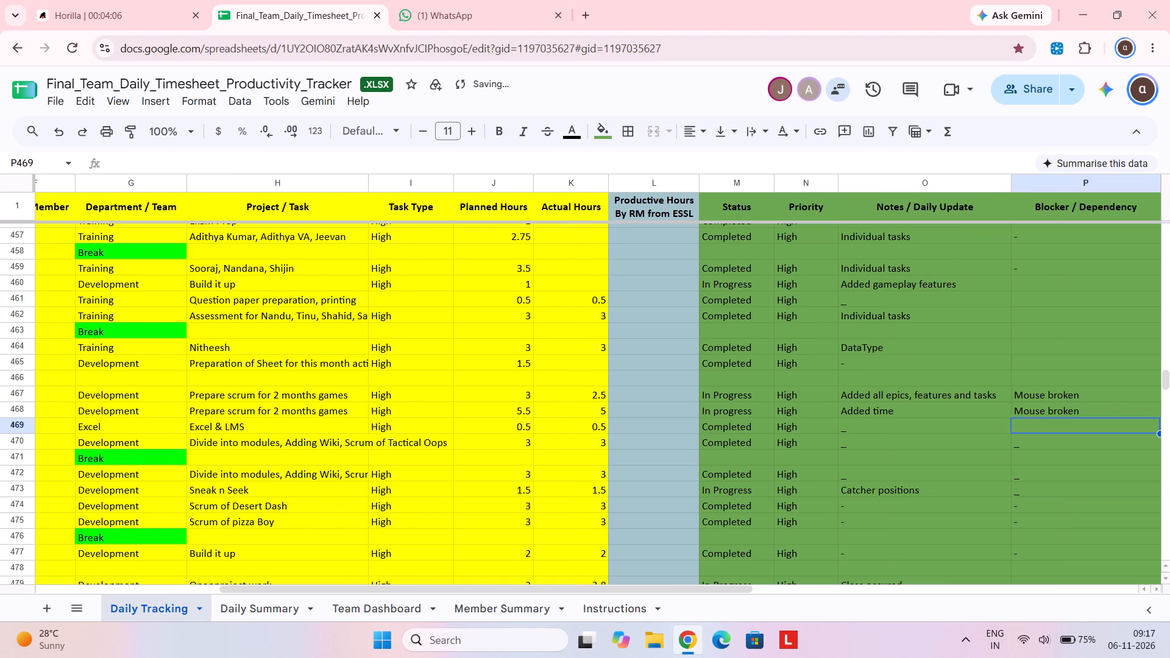
key("shift+underscore")
scroll(1015, 299, "left", 2)
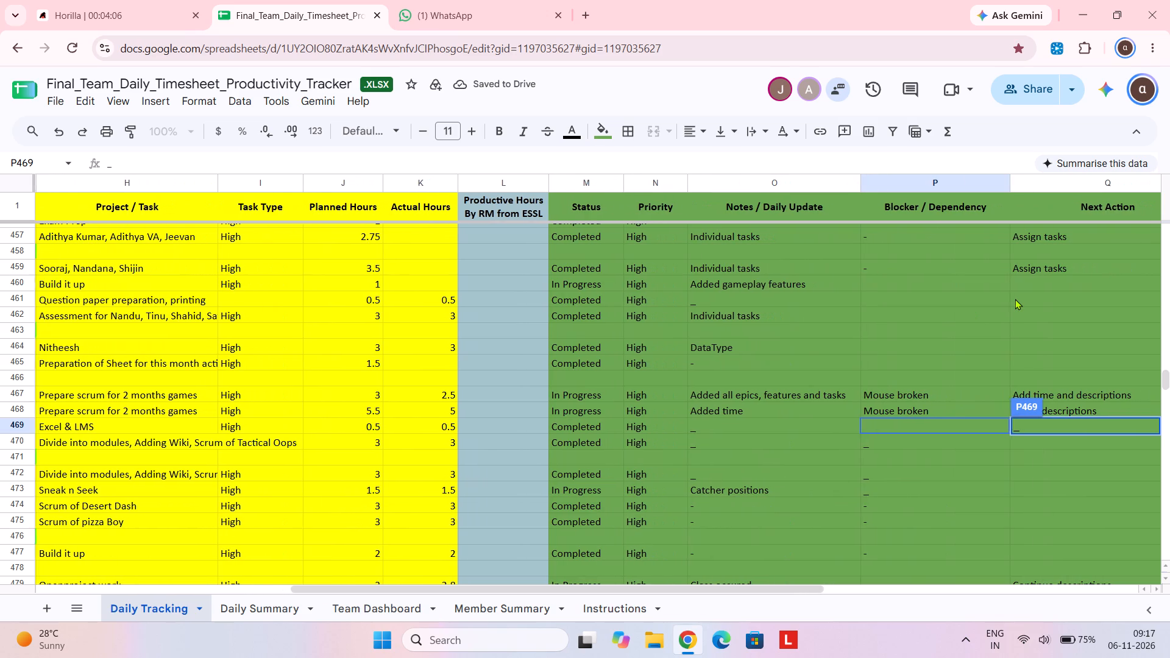
scroll(1015, 299, "left", 1)
left_click(1010, 445)
Enter next actions: "_" in rows 469, 470, 473, 474, 475 and 477, and "-" in row 472.
left_click(1032, 427)
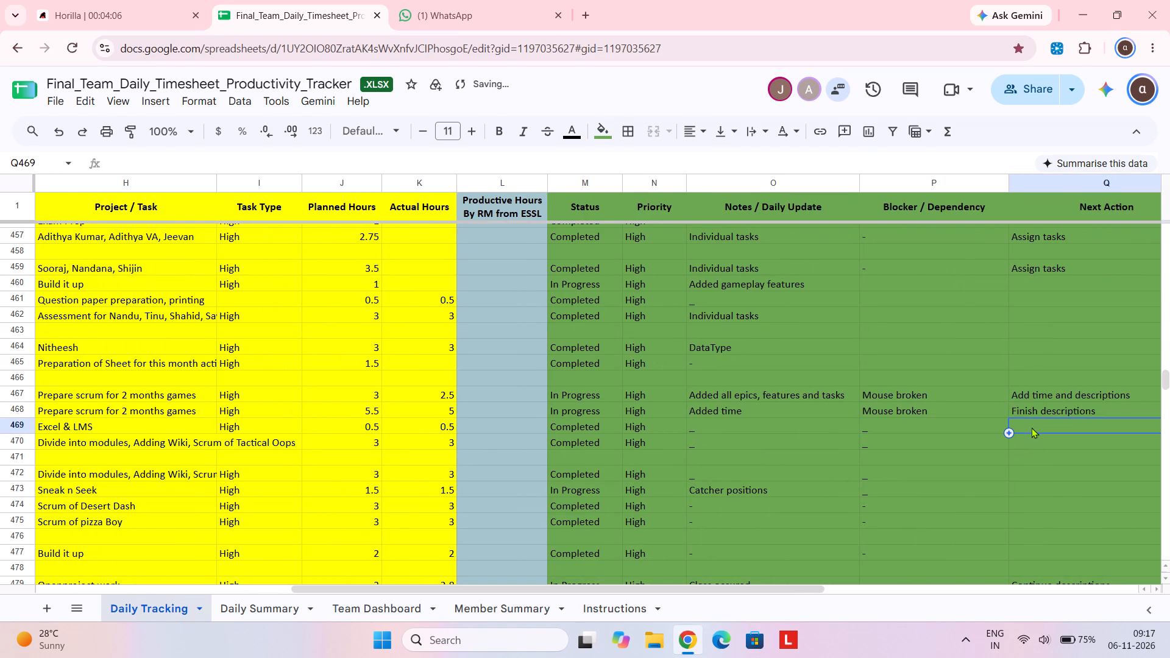
key("shift+underscore")
key("Down")
key("shift+underscore")
key("Down")
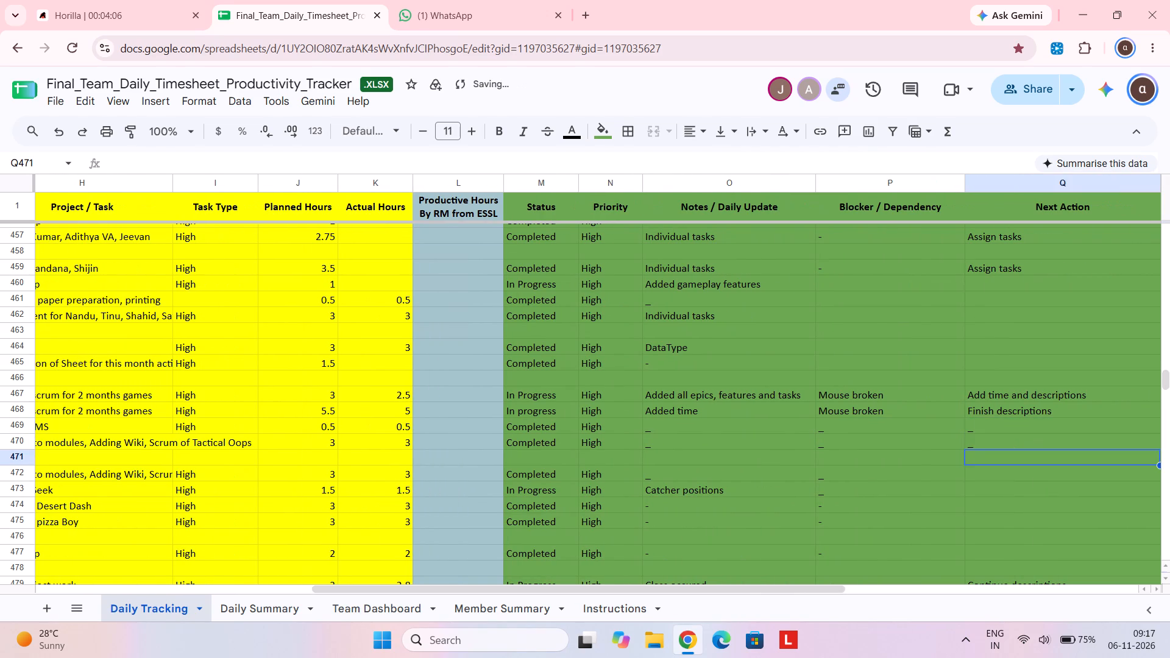
key("Down")
key("minus")
key("Down")
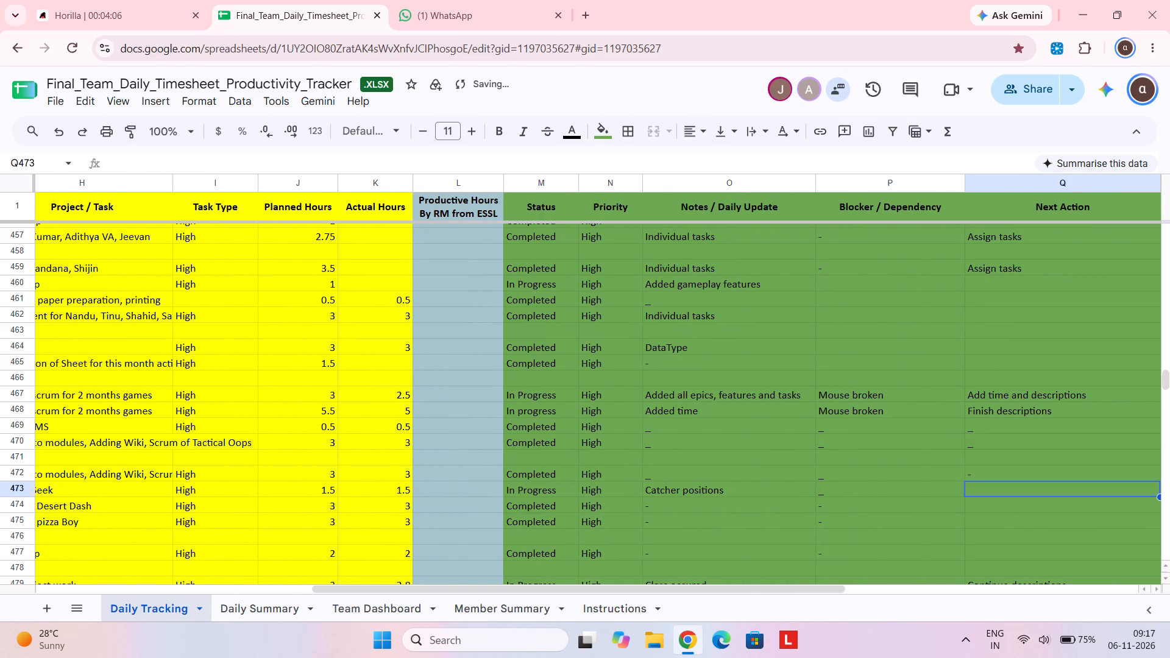
key("shift+underscore")
key("Down")
key("shift+underscore")
key("Down")
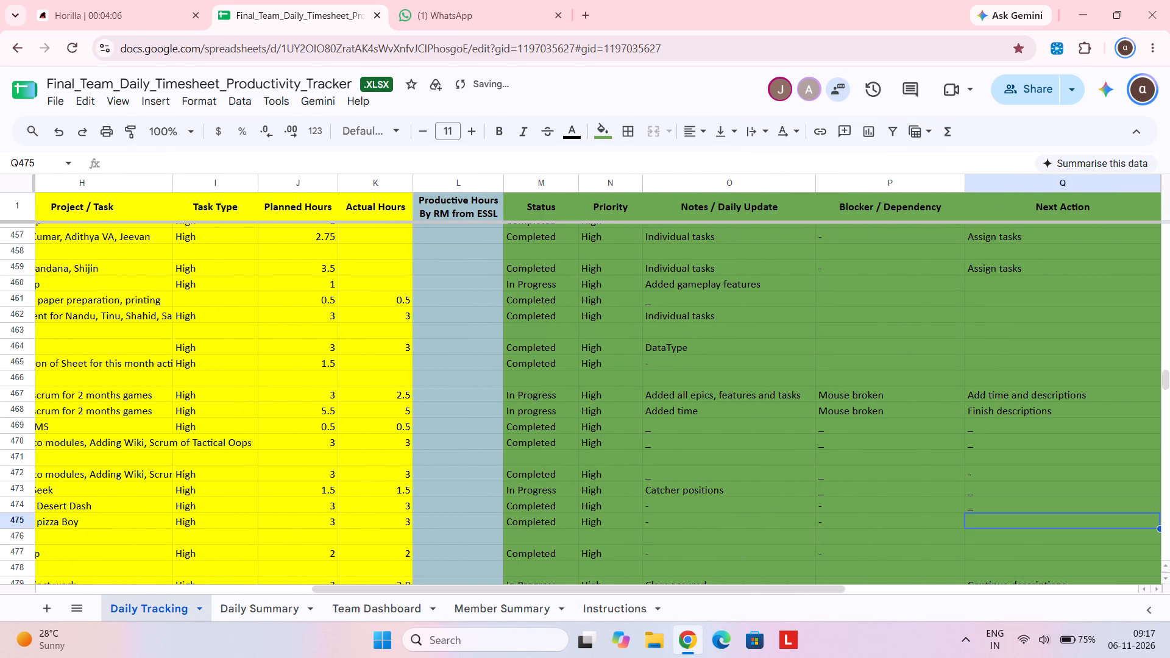
key("shift+underscore")
key("Down")
key("Down")
key("shift+underscore")
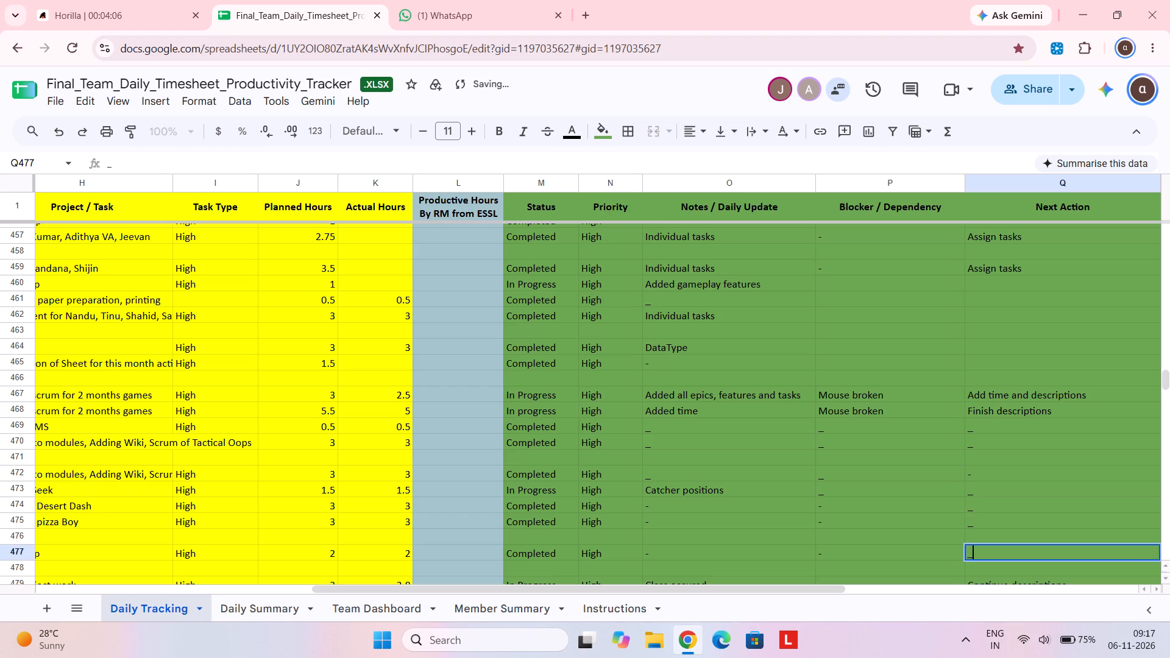
scroll(950, 459, "down", 1)
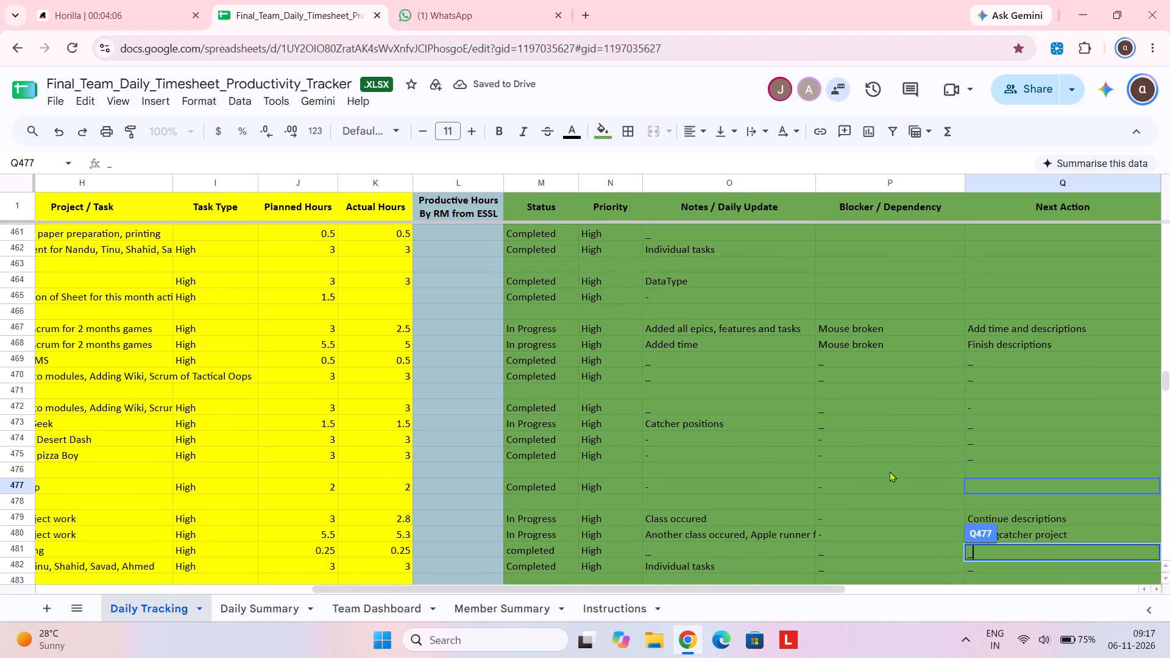
left_click(888, 470)
Enter "_" as the blocker for Aamiya's entries in rows 461, 462, 464 and 465.
scroll(888, 470, "right", 3)
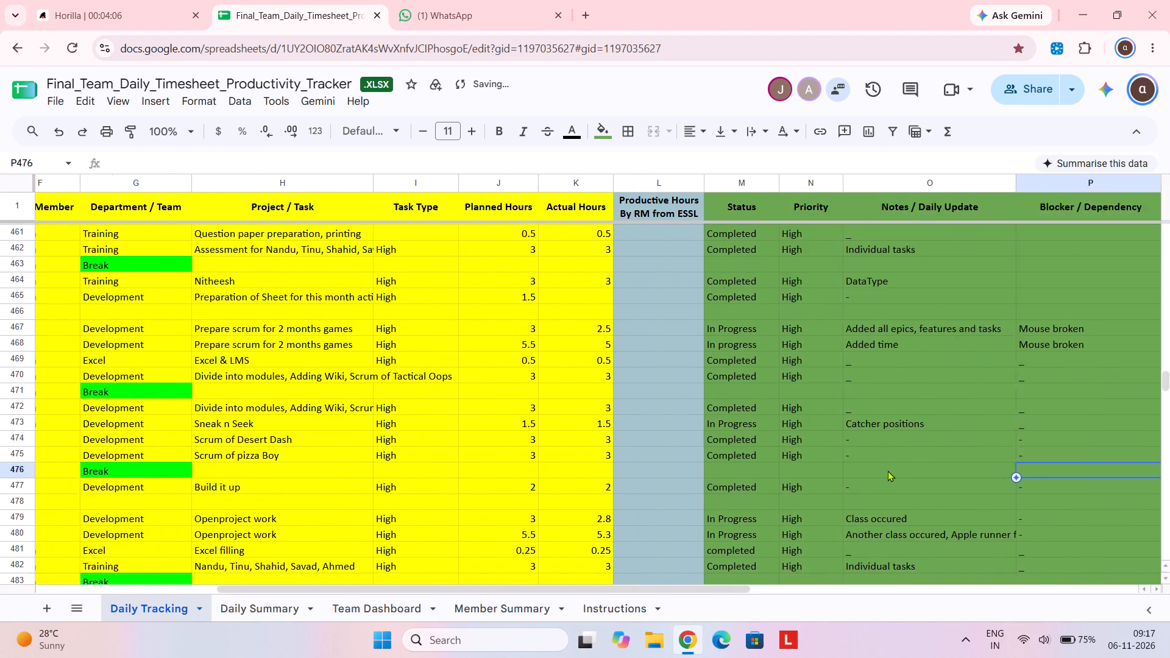
scroll(888, 470, "right", 2)
scroll(888, 470, "left", 5)
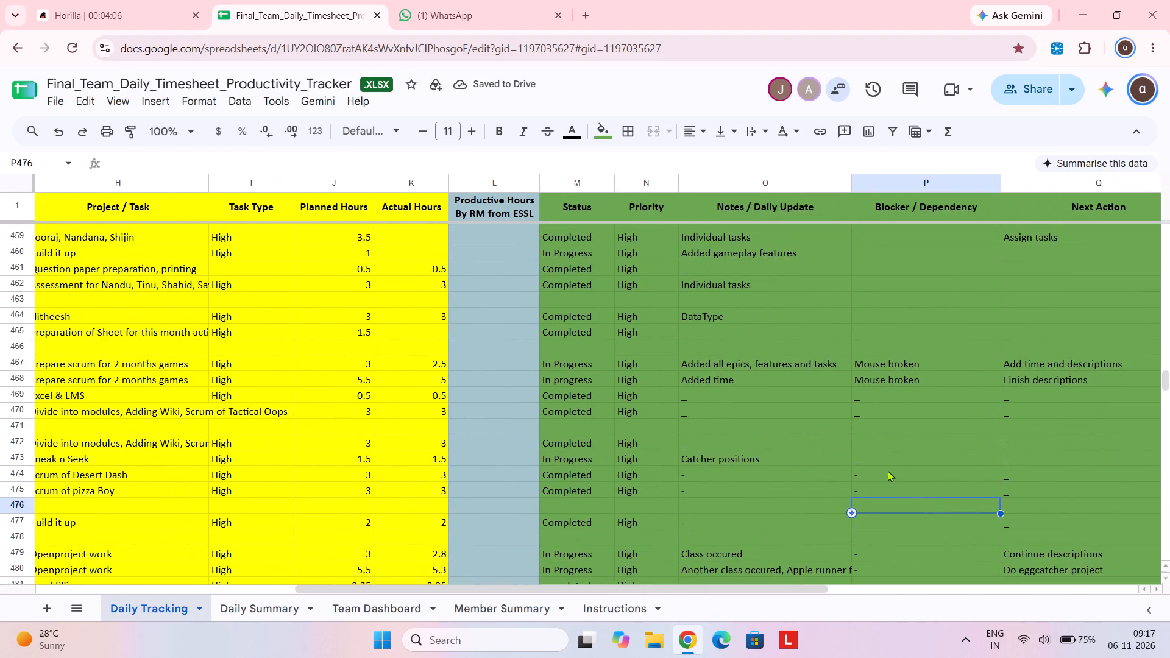
scroll(888, 470, "up", 3)
scroll(888, 470, "right", 1)
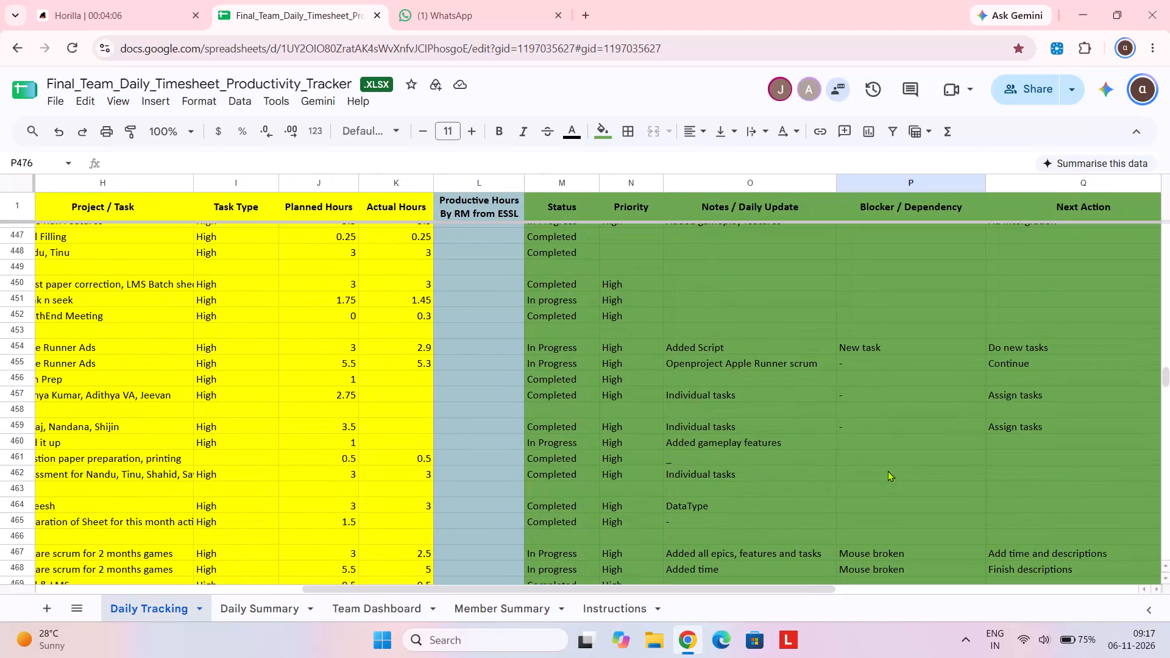
scroll(888, 470, "right", 3)
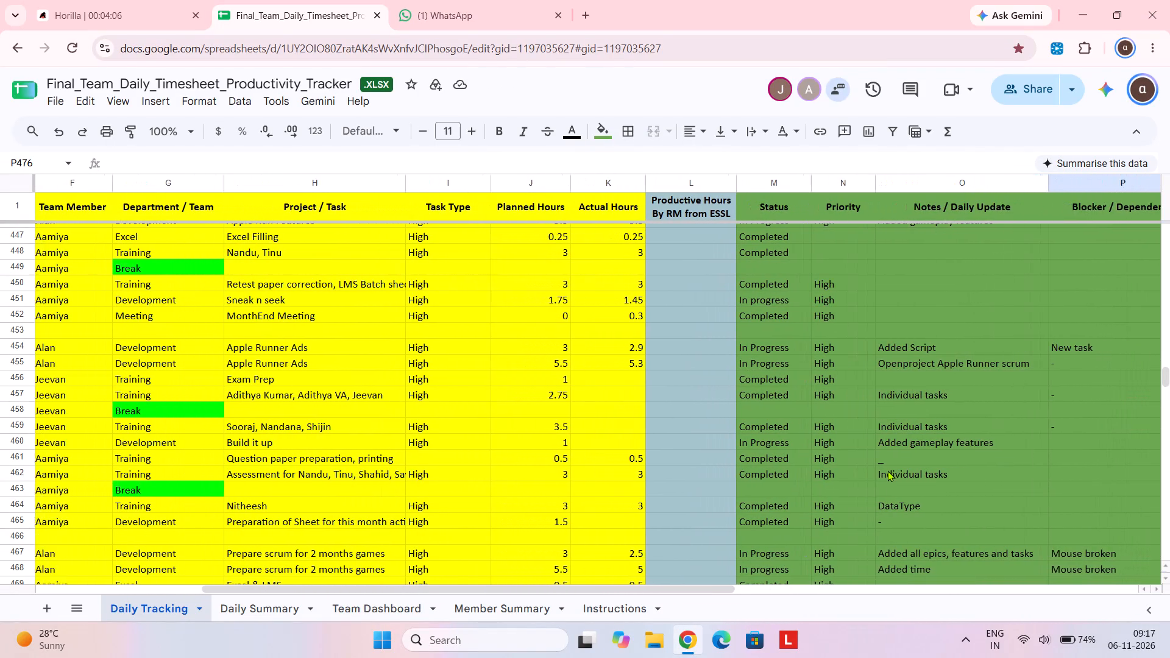
scroll(888, 470, "right", 1)
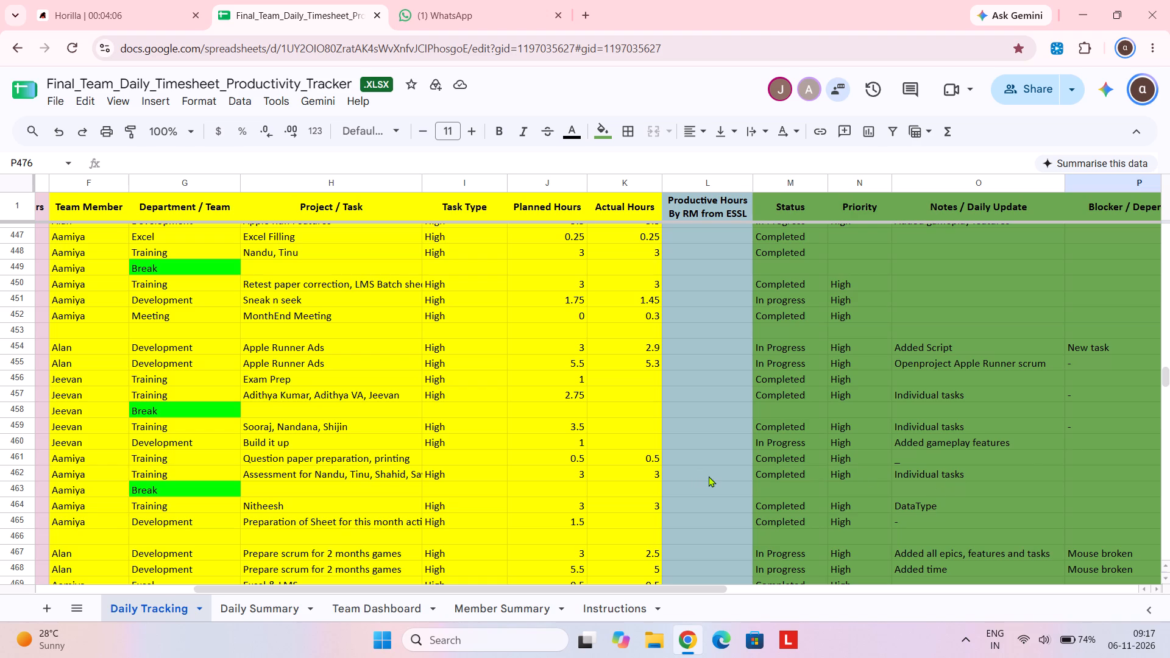
left_click(1094, 455)
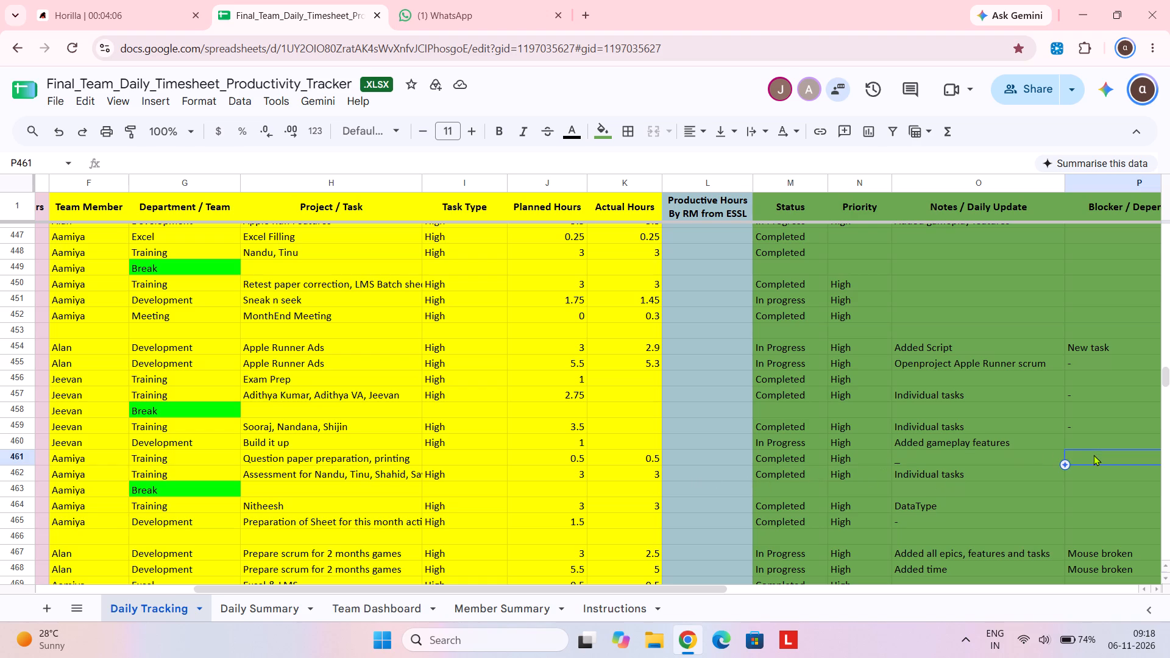
key("shift+underscore")
key("Down")
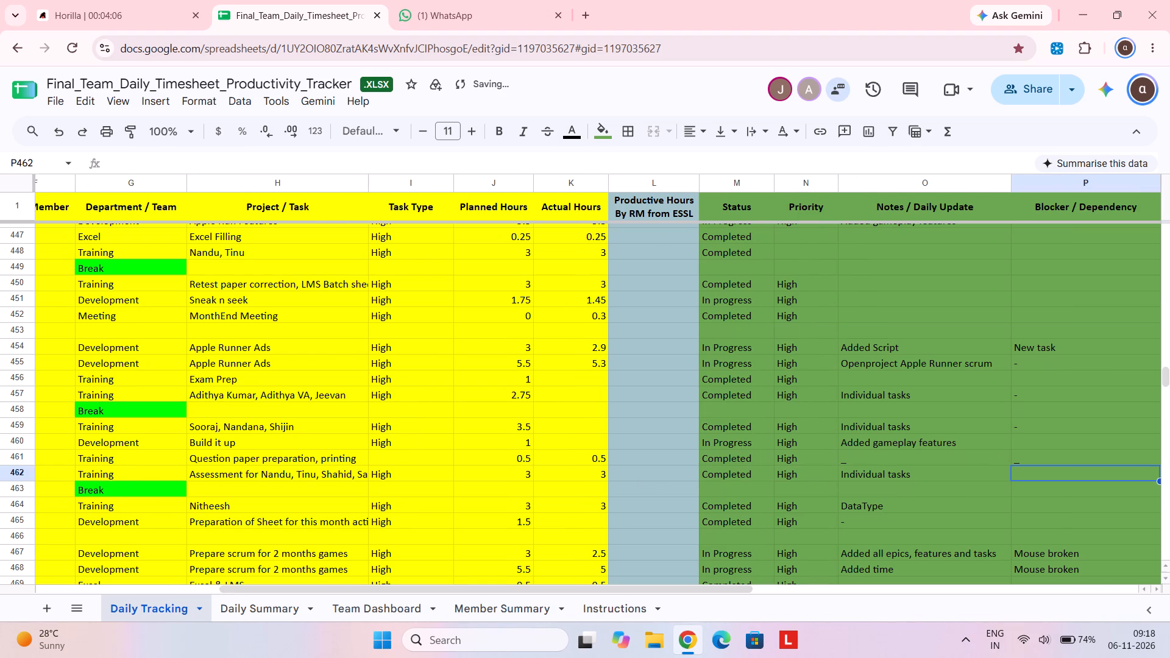
key("shift+underscore")
key("Down")
key("Down")
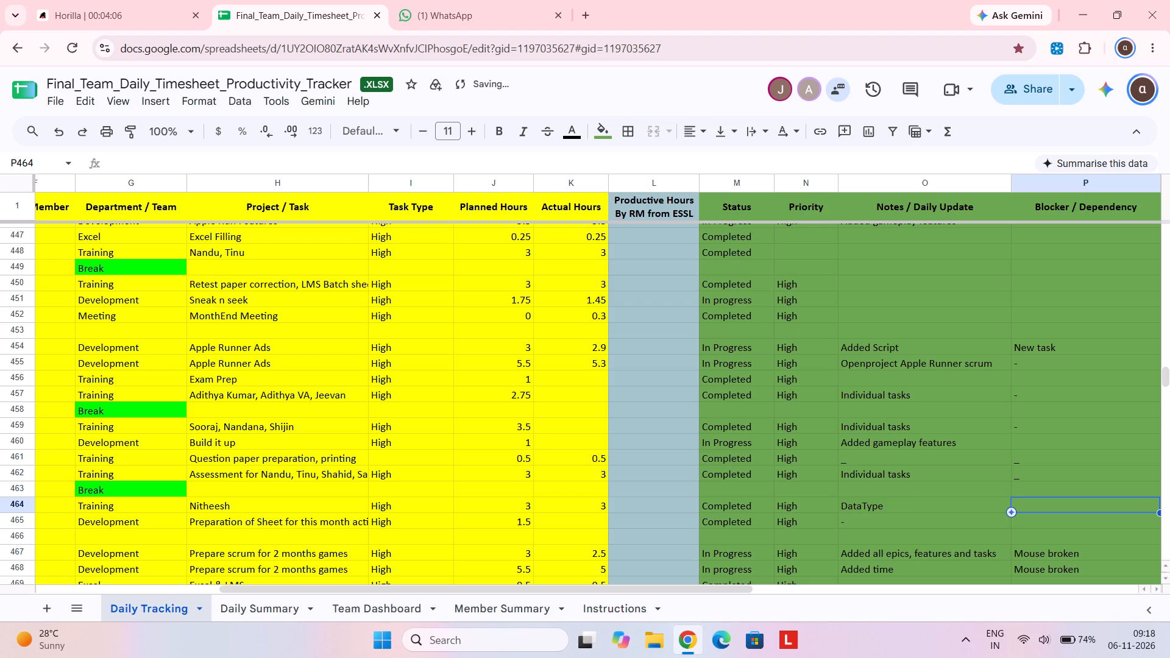
key("shift+underscore")
key("Down")
key("shift+underscore")
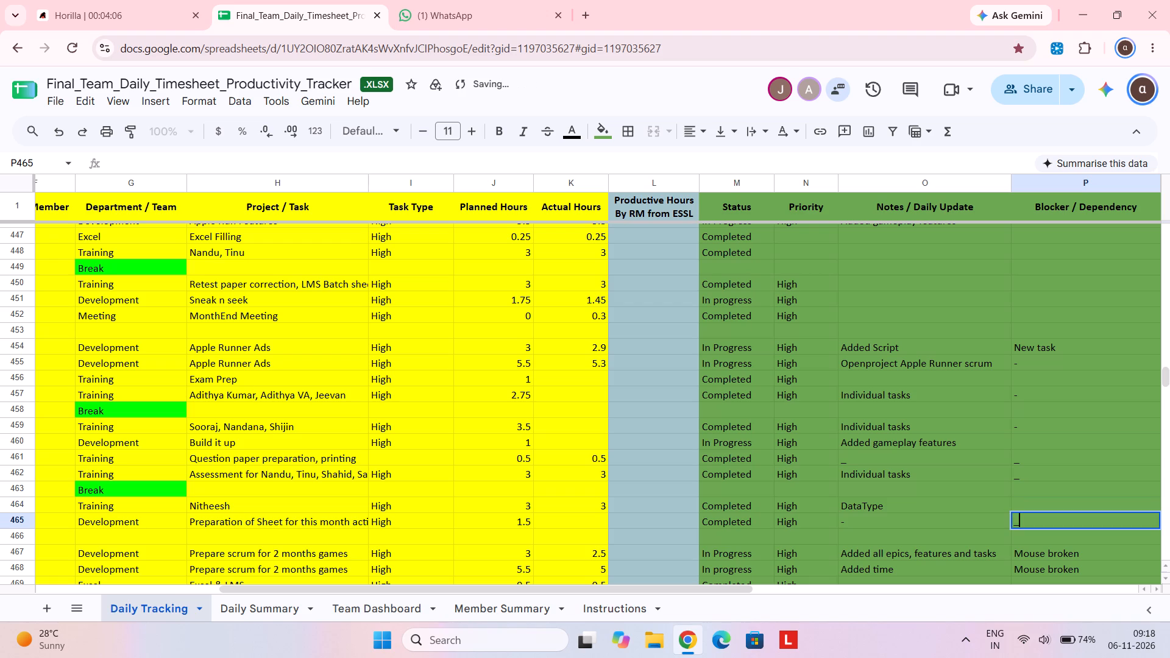
scroll(1118, 455, "left", 5)
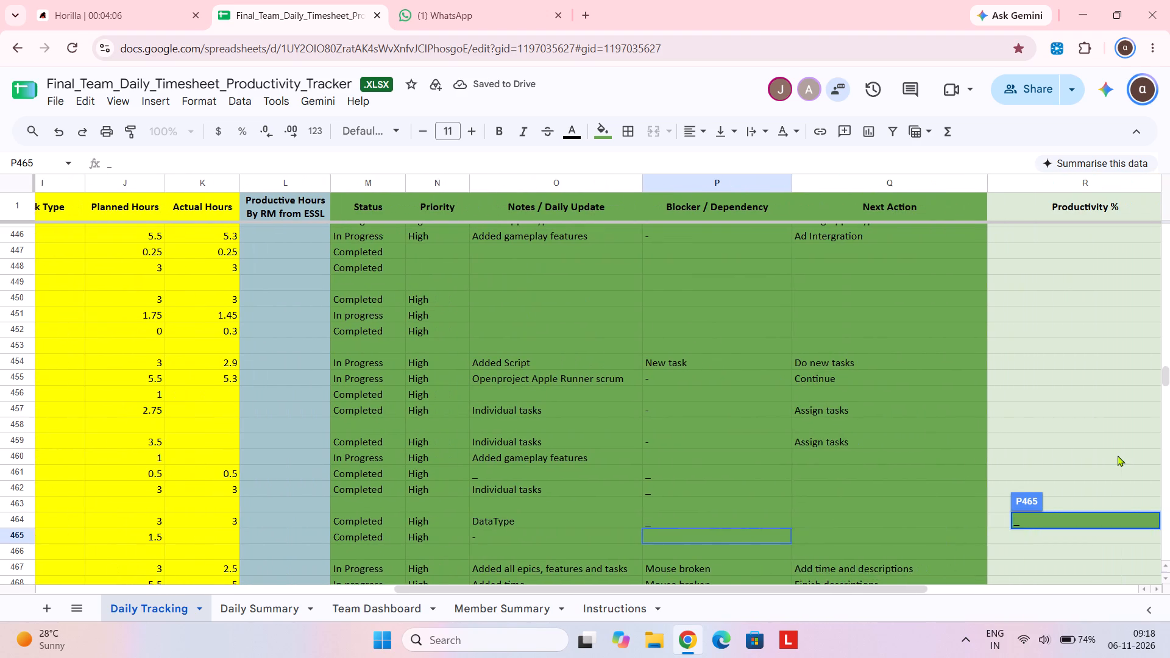
scroll(1118, 455, "left", 1)
scroll(1118, 455, "down", 1)
Enter "_" as the next action for Aamiya's entries in rows 461, 462, 464 and 465.
left_click(860, 442)
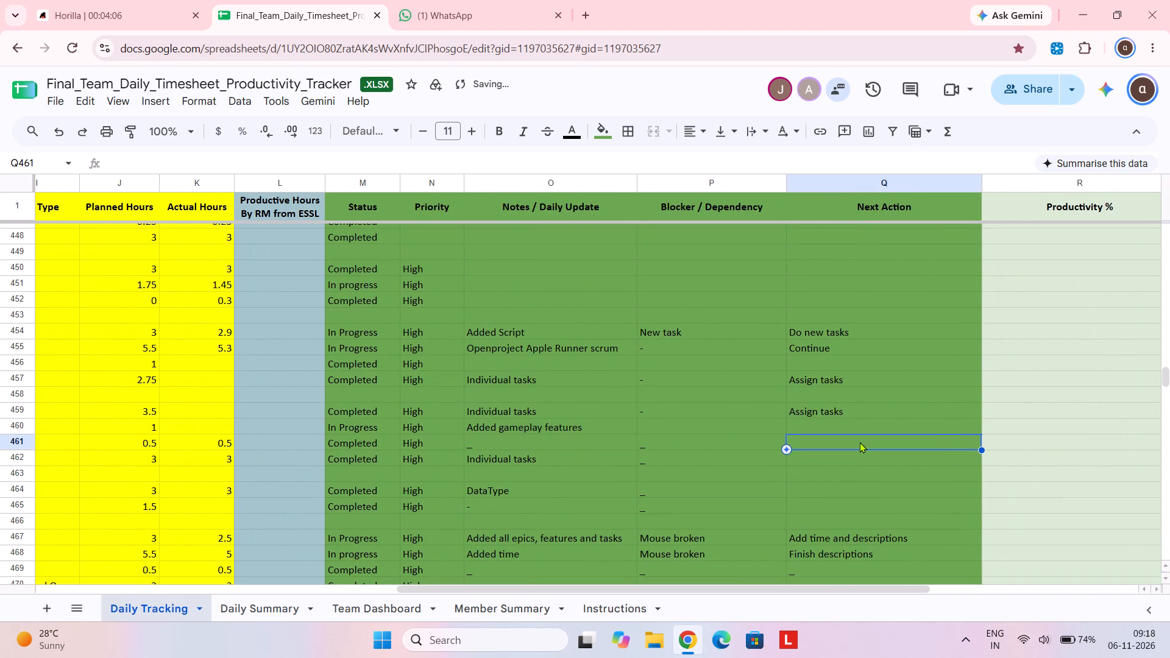
key("shift+underscore")
key("Down")
key("shift+underscore")
key("Down")
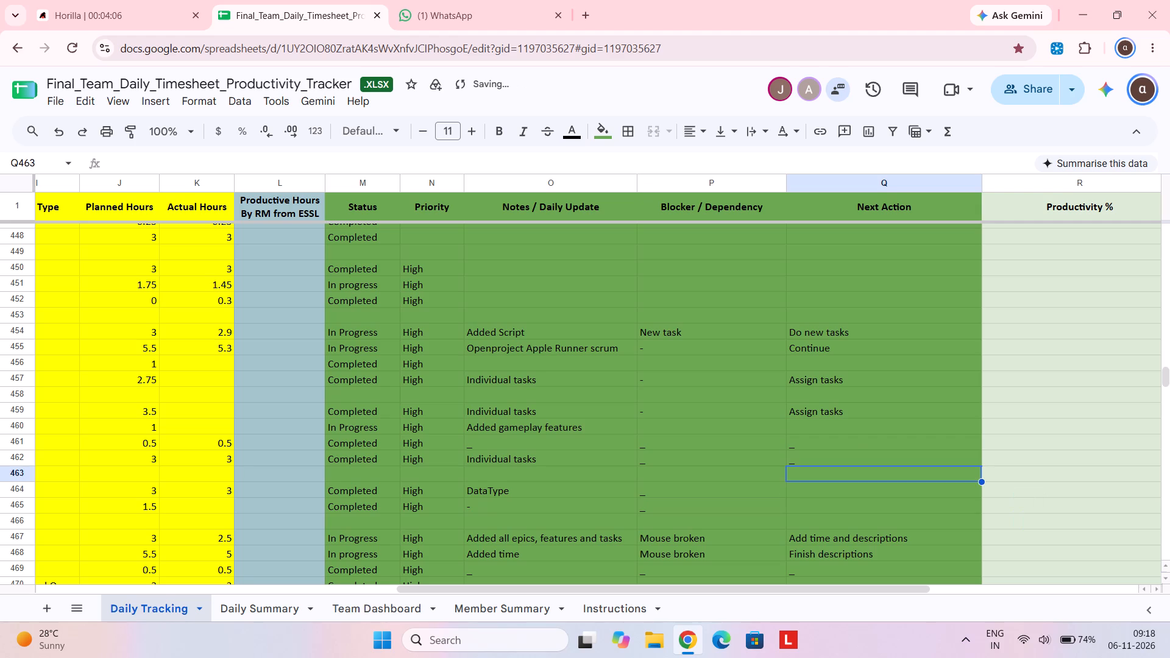
key("Down")
key("shift+underscore")
key("Down")
key("shift+underscore")
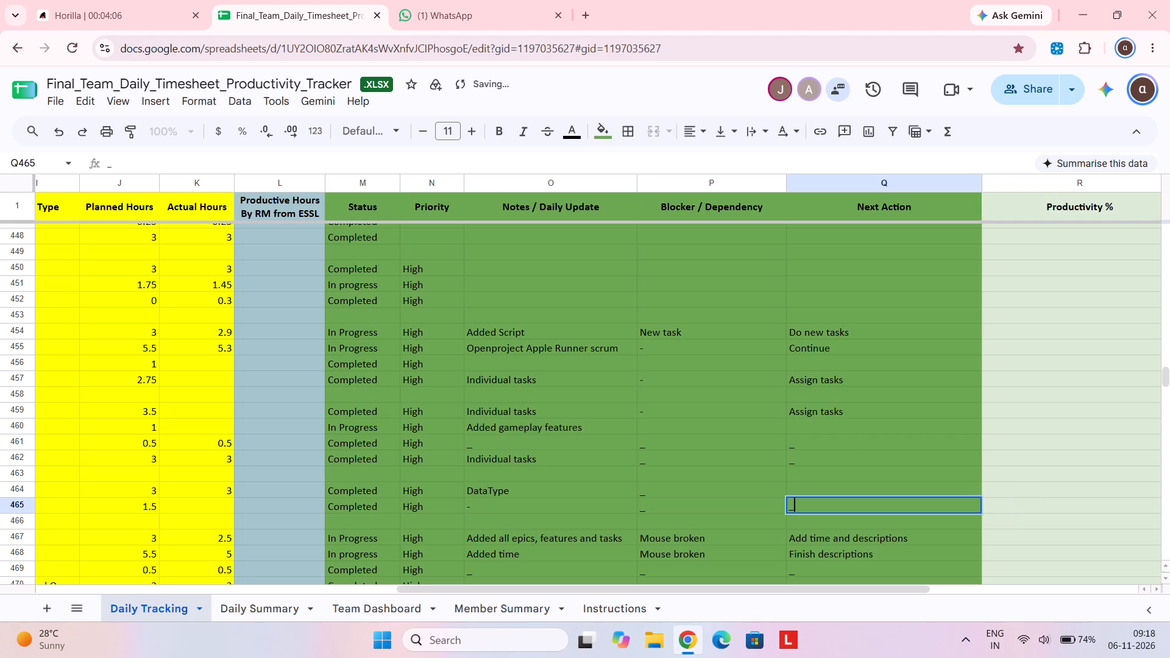
left_click(698, 389)
Enter "_" as both the blocker and the next action for Jeevan's Build it up entry in row 460.
scroll(698, 389, "right", 2)
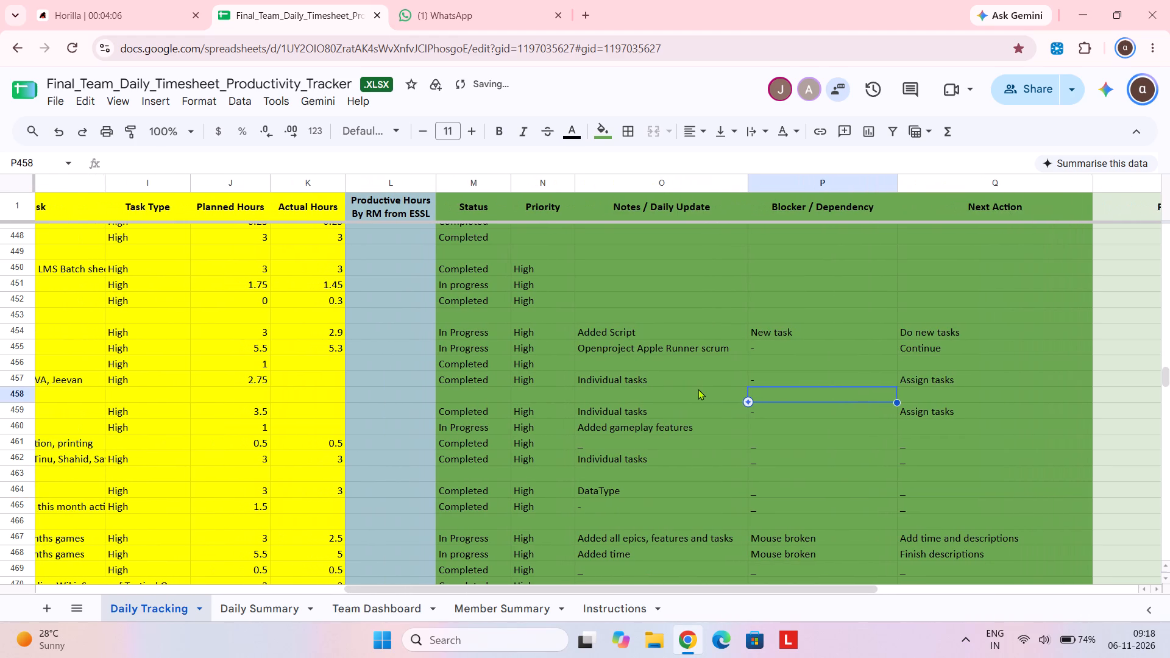
scroll(698, 389, "up", 1)
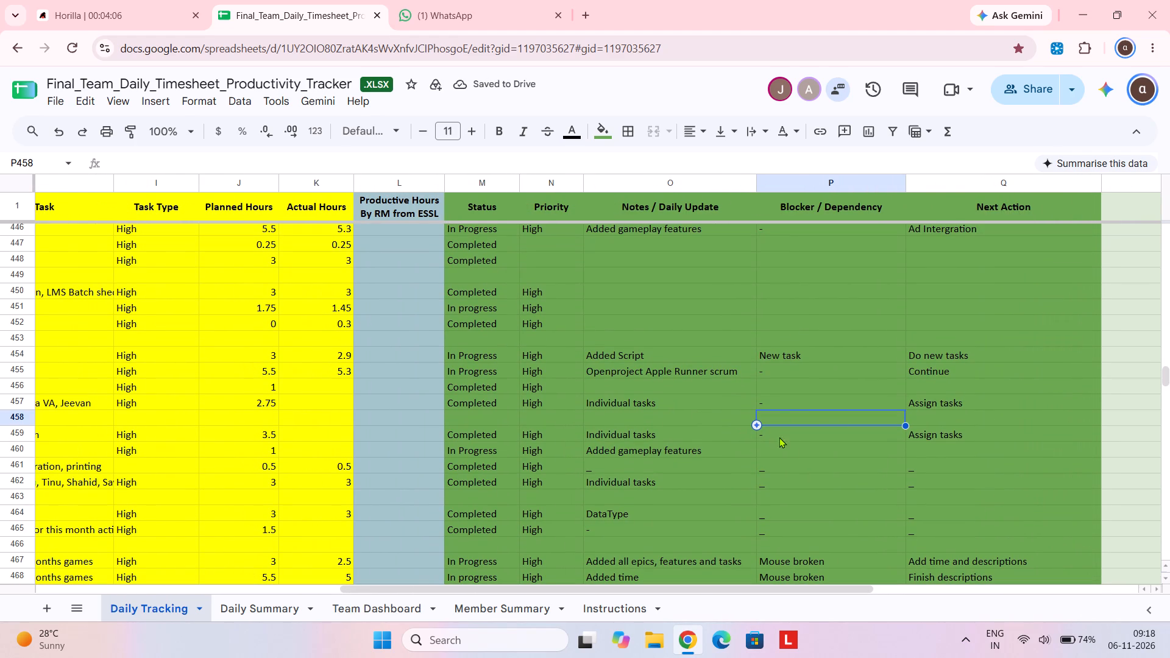
left_click(784, 450)
key("shift+underscore")
key("Right")
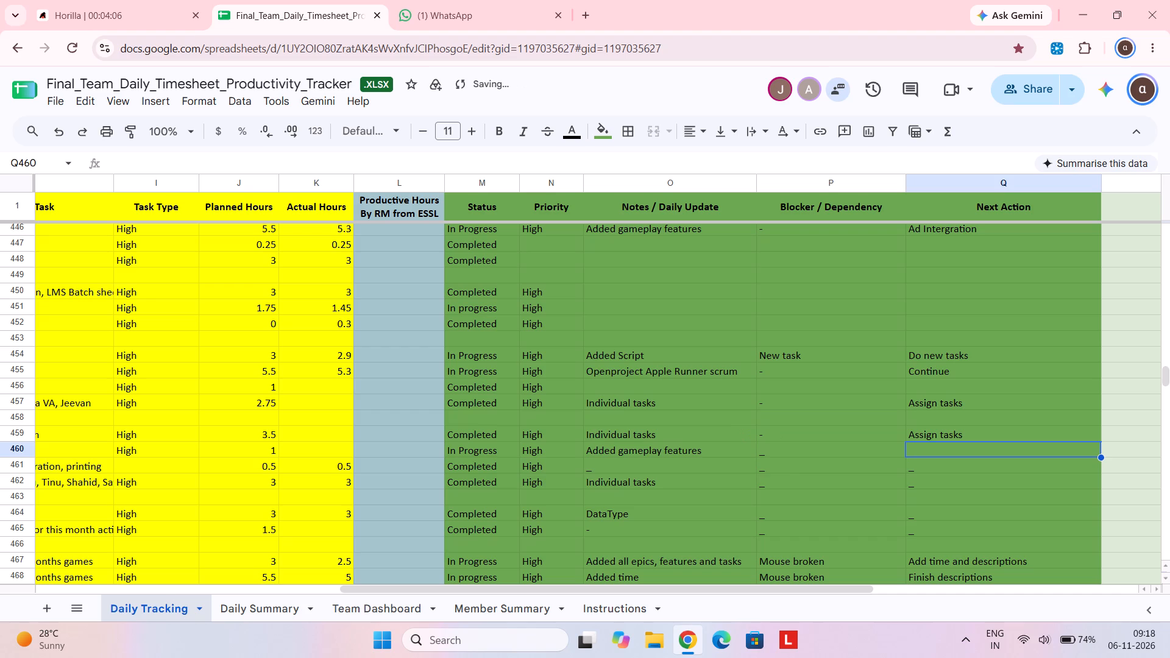
key("shift+underscore")
left_click(684, 438)
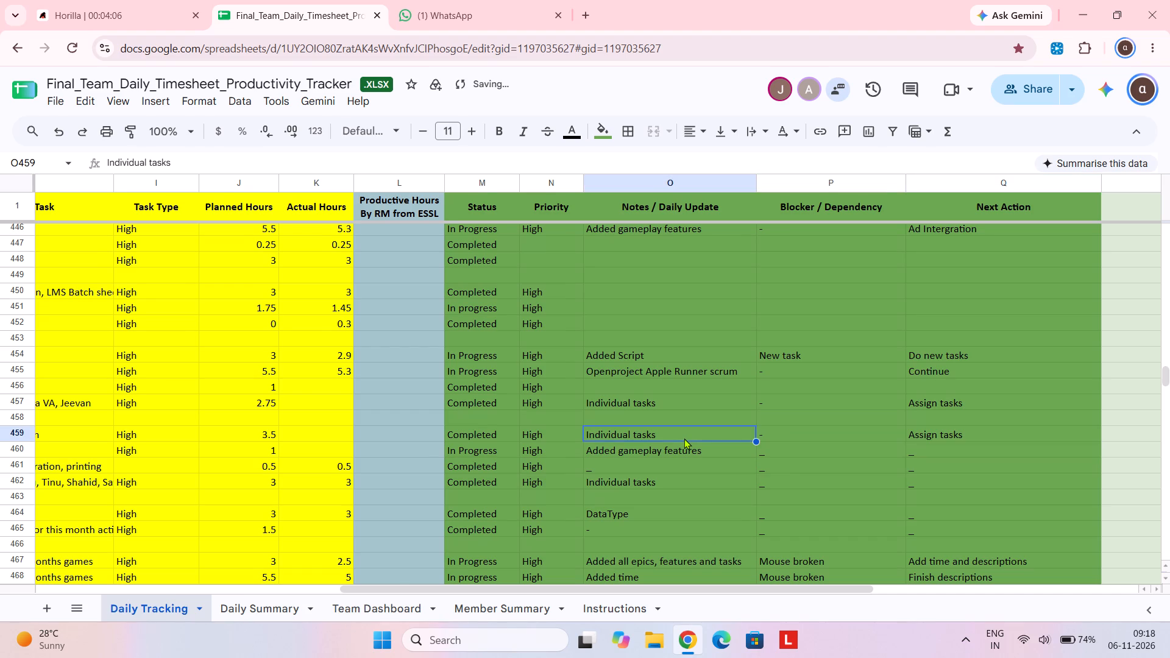
Set the priority to High for Aamiya's Excel Filling and Nandu, Tinu entries in rows 447 and 448.
scroll(684, 438, "right", 1)
scroll(684, 438, "up", 1)
scroll(684, 438, "right", 2)
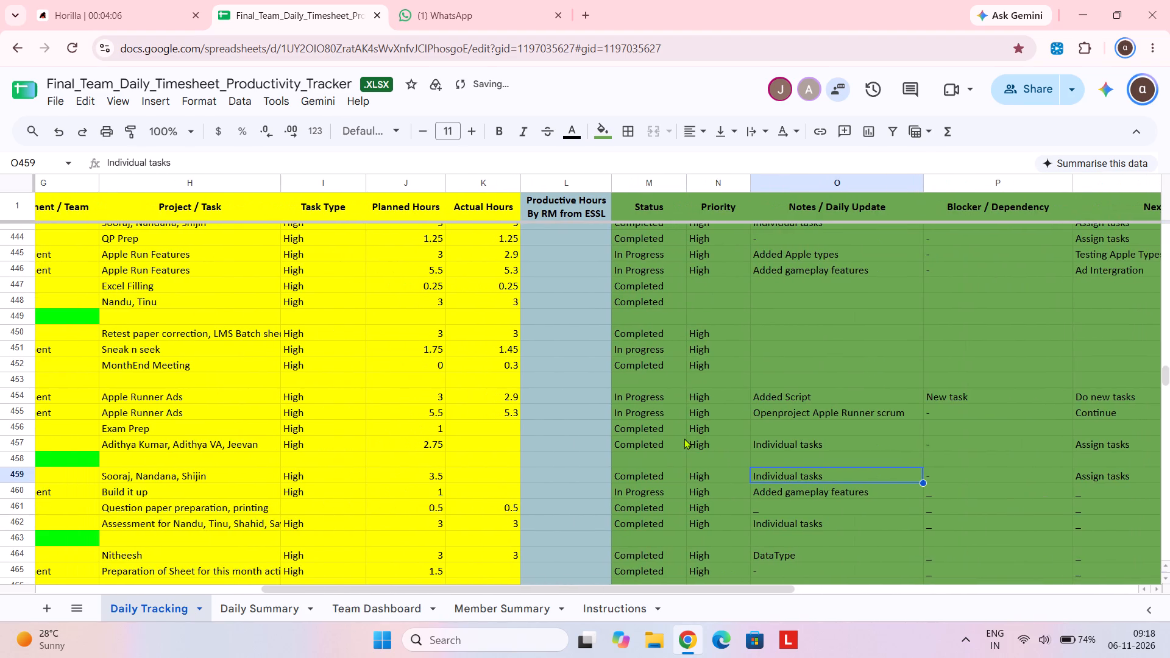
scroll(684, 438, "up", 1)
scroll(684, 438, "right", 2)
scroll(684, 438, "up", 1)
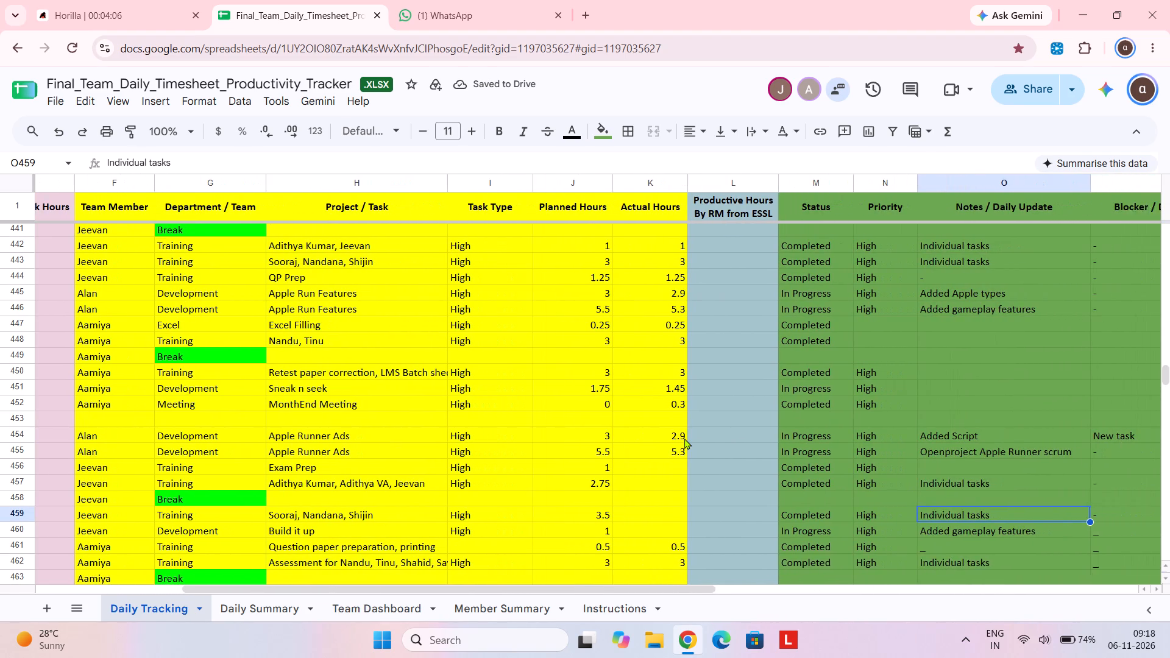
scroll(684, 438, "up", 1)
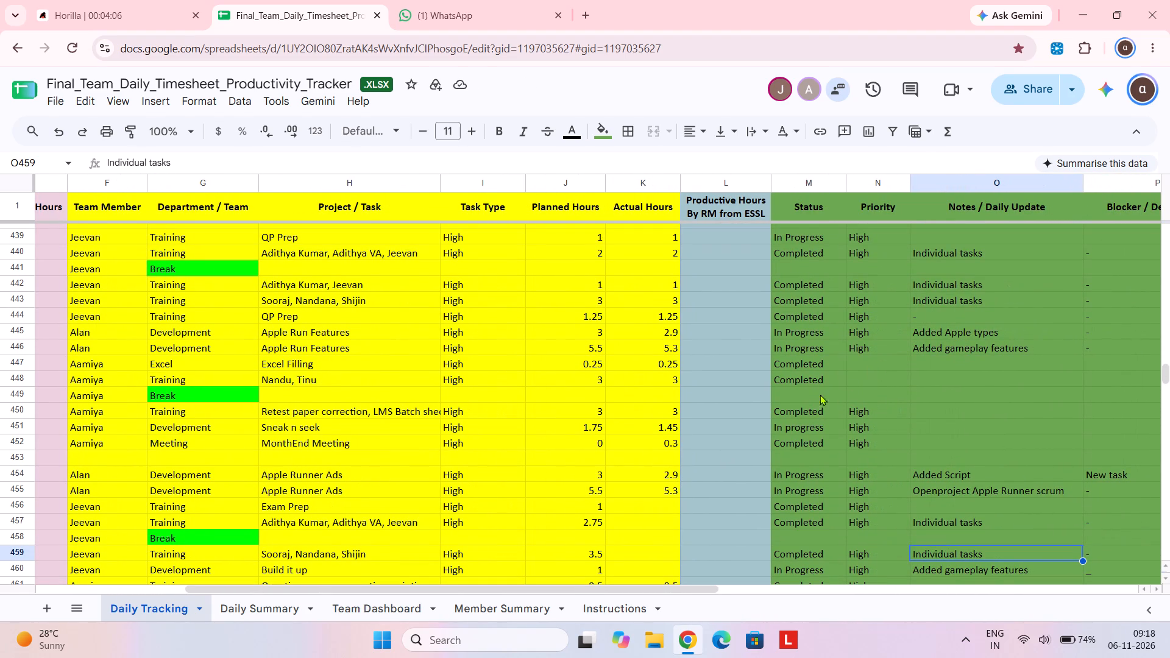
left_click(869, 370)
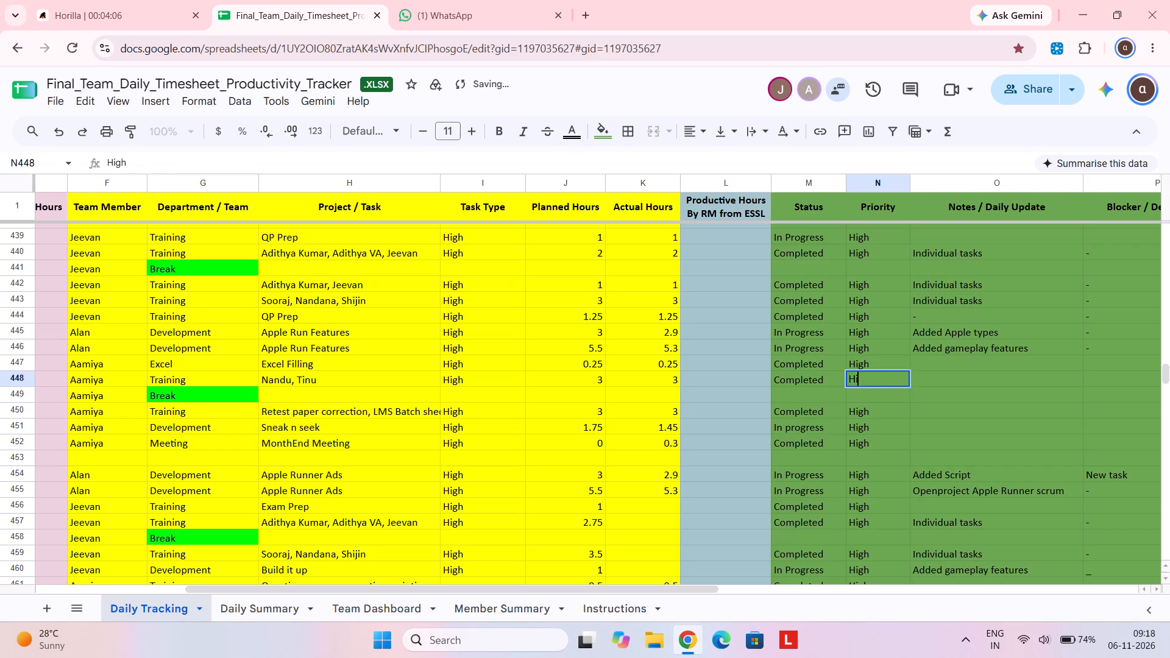
key("Down")
Enter Aamiya's notes: "Individual tasks" in row 448, "_" in row 450 and "Ai positions" for Sneak n seek in row 451.
key("Right")
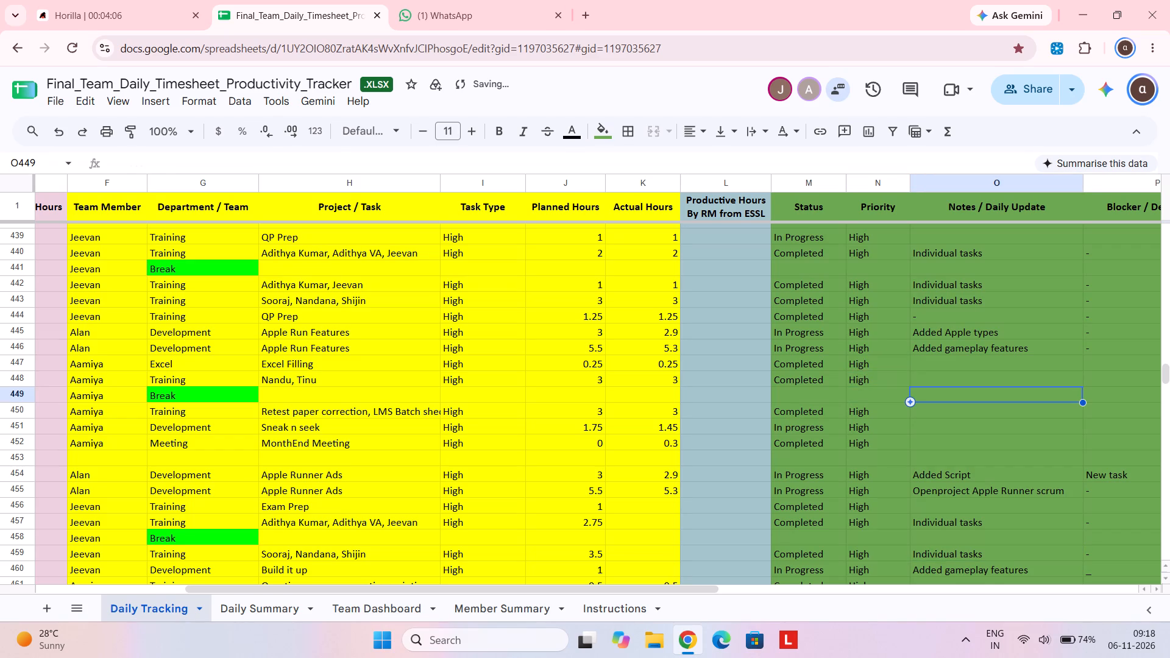
key("Up")
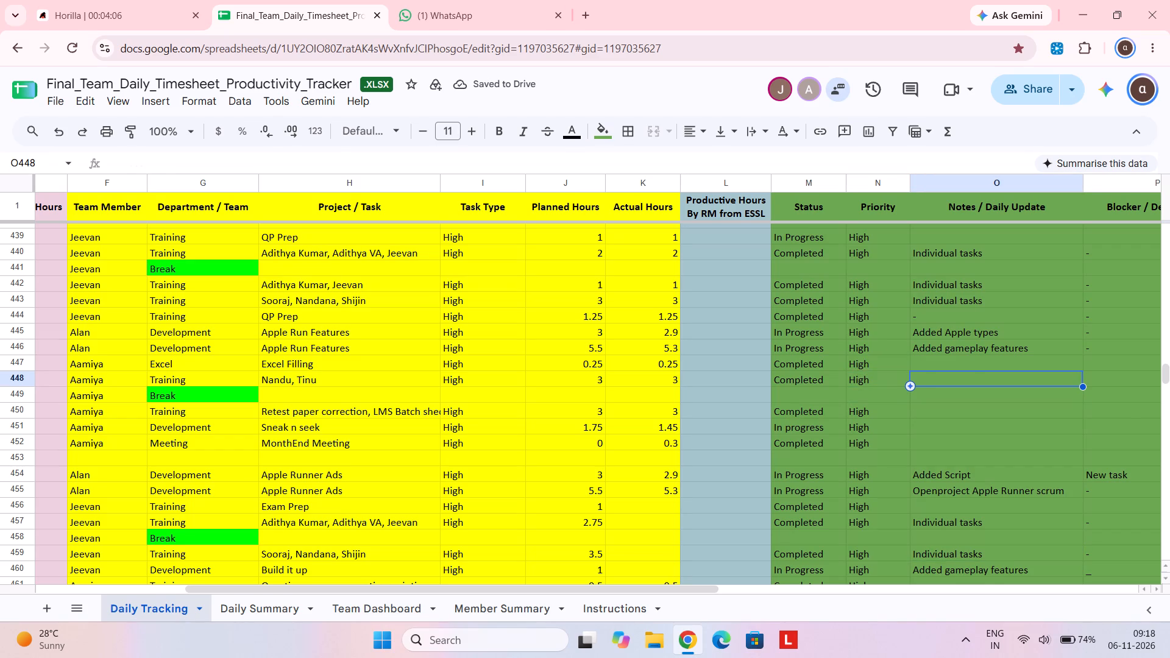
key("ctrl+v")
key("Down")
key("Down")
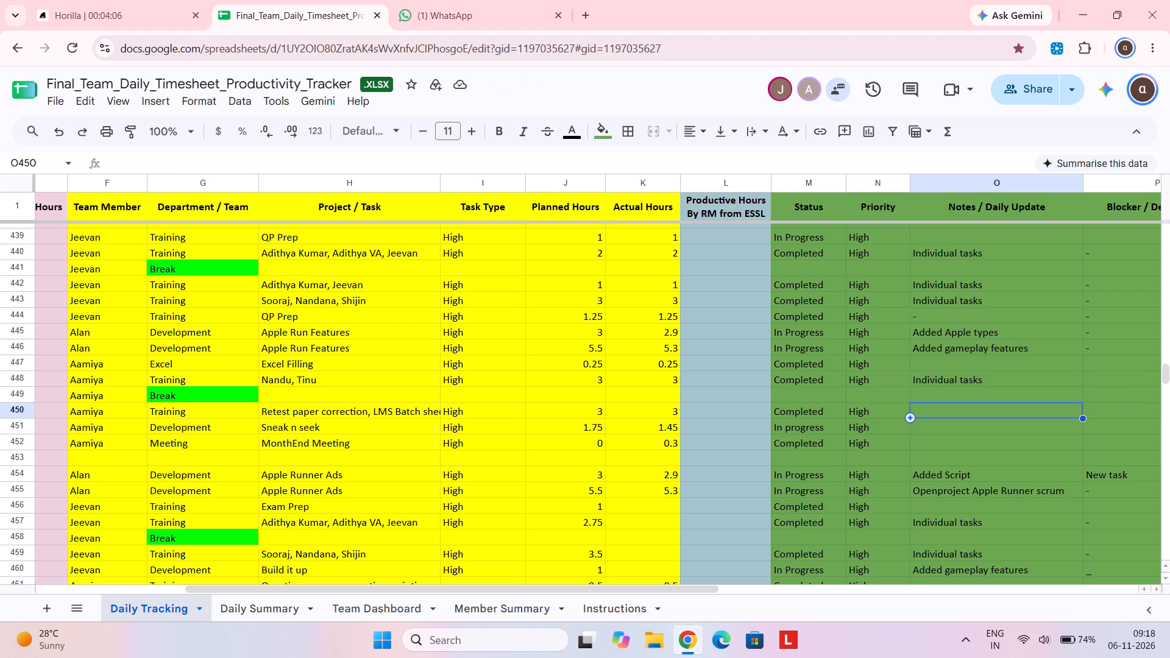
key("shift+underscore")
key("Down")
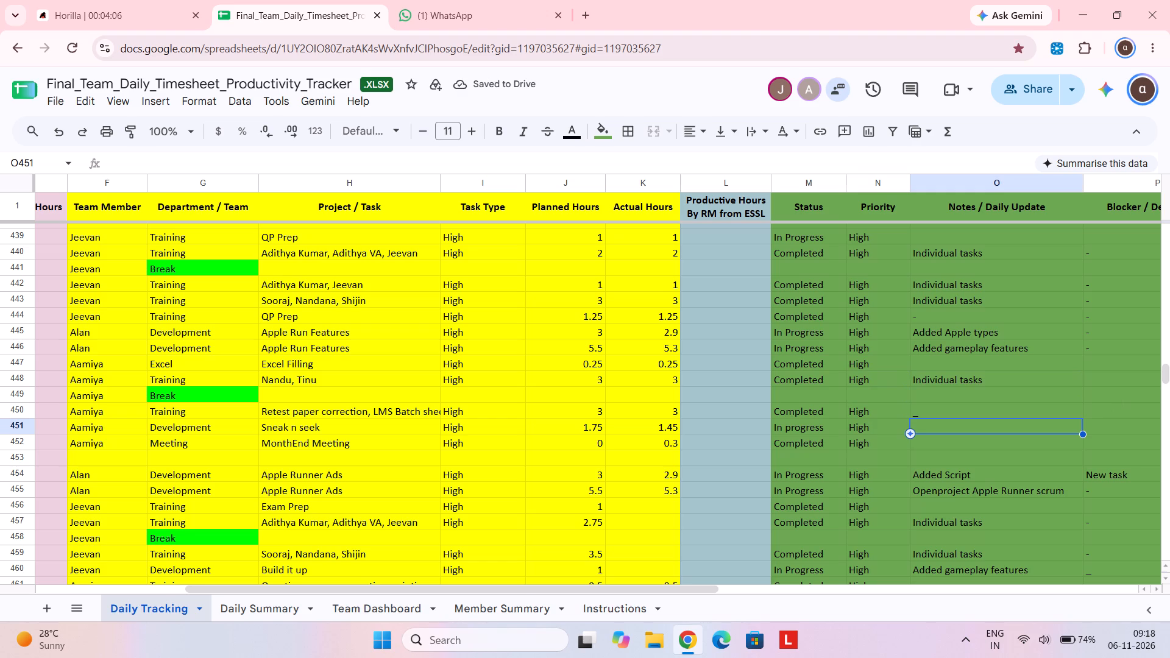
key("a")
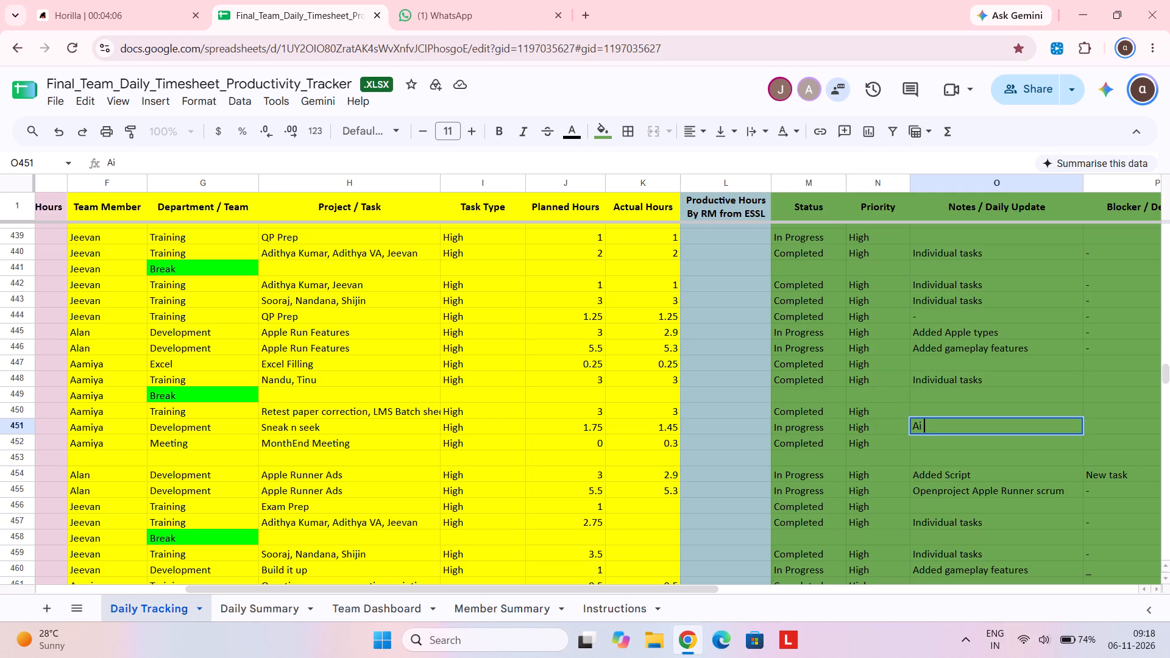
type("positions")
key("Down")
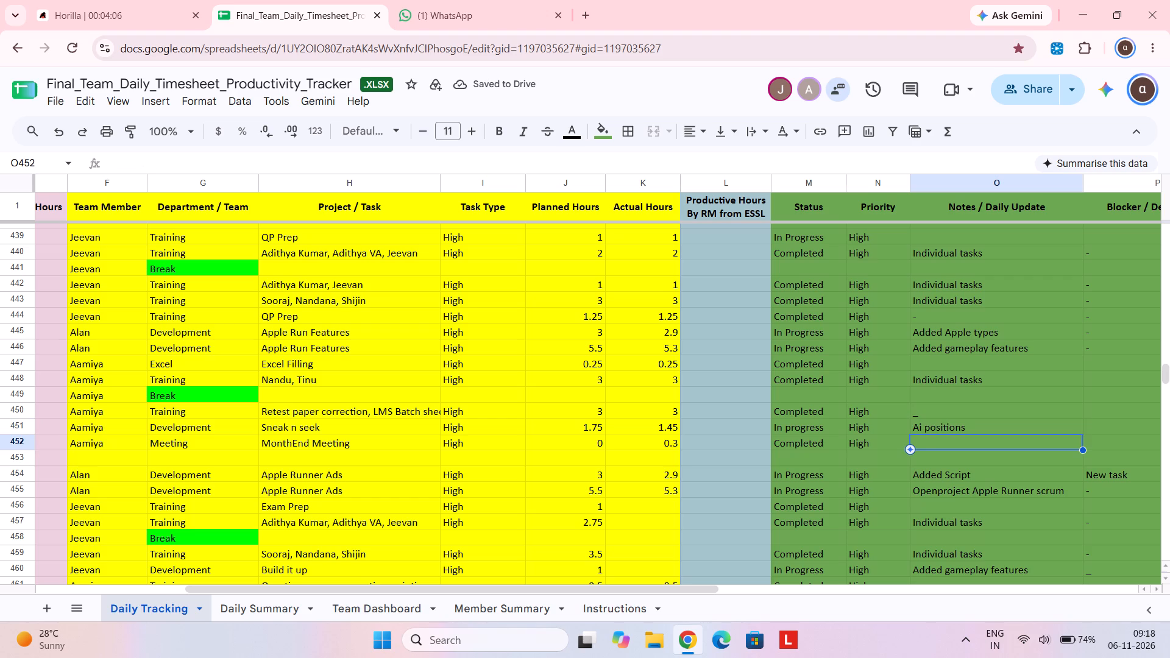
Enter "_" as the note for Aamiya's MonthEnd Meeting in row 452 and Excel Filling in row 447.
key("shift+underscore")
key("Up")
key("Up")
key("Up")
key("Up")
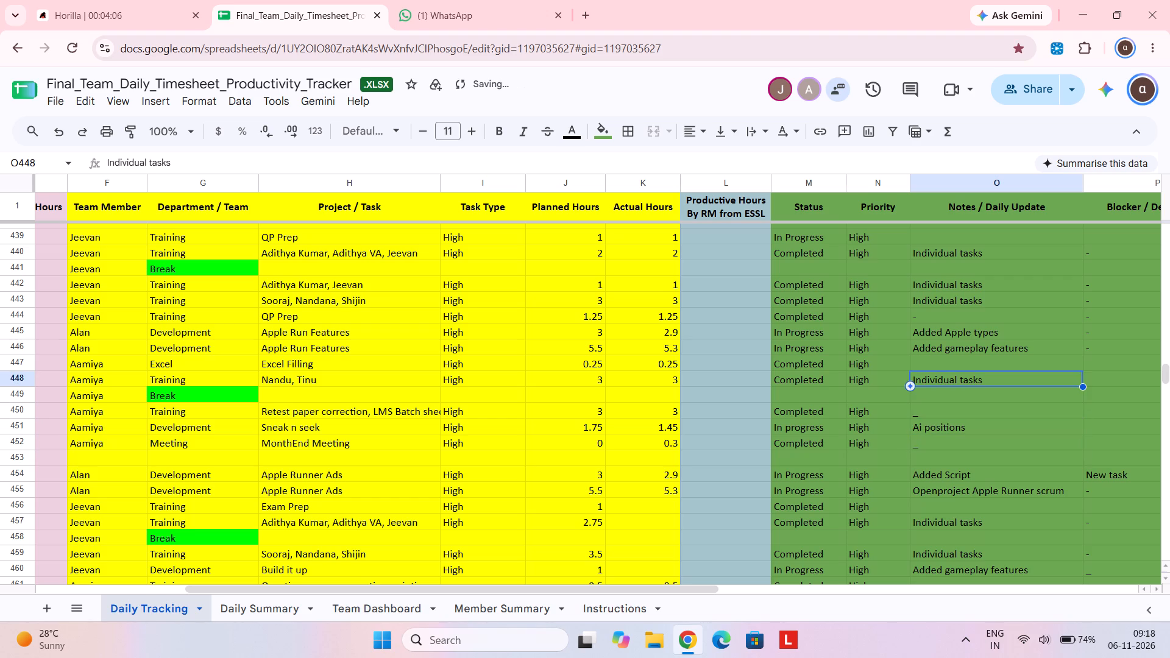
key("Up")
key("shift+underscore")
Enter "_" as the blocker for Aamiya's entries in rows 447, 448, 450, 451 and 452.
key("Right")
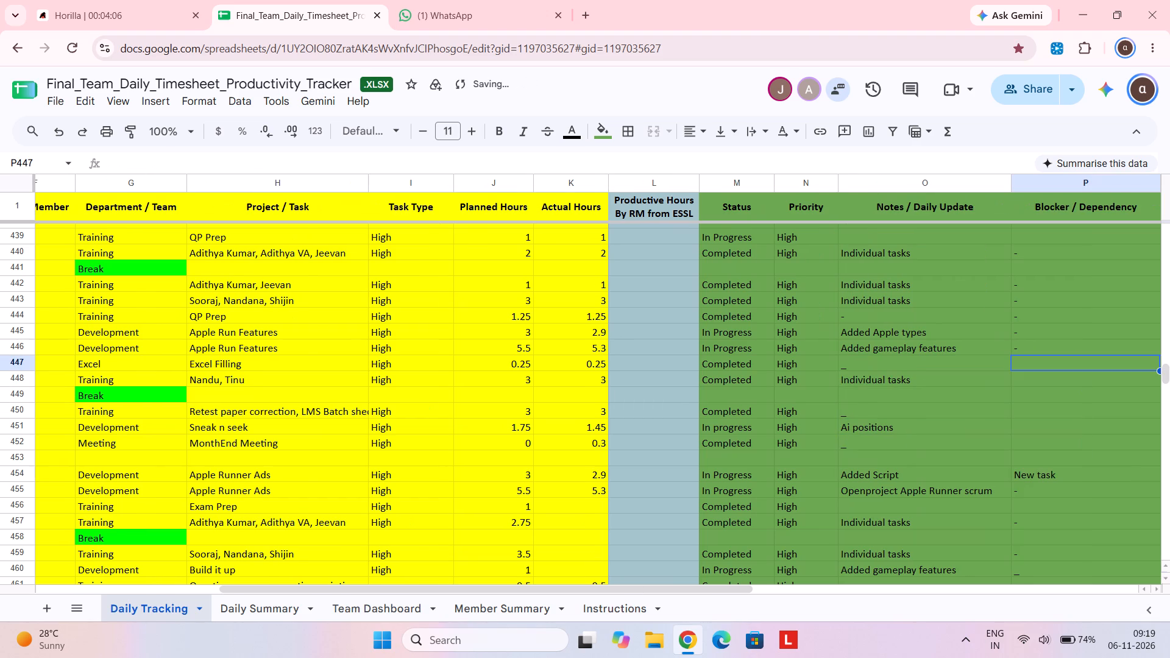
key("shift+underscore")
key("Down")
key("shift+underscore")
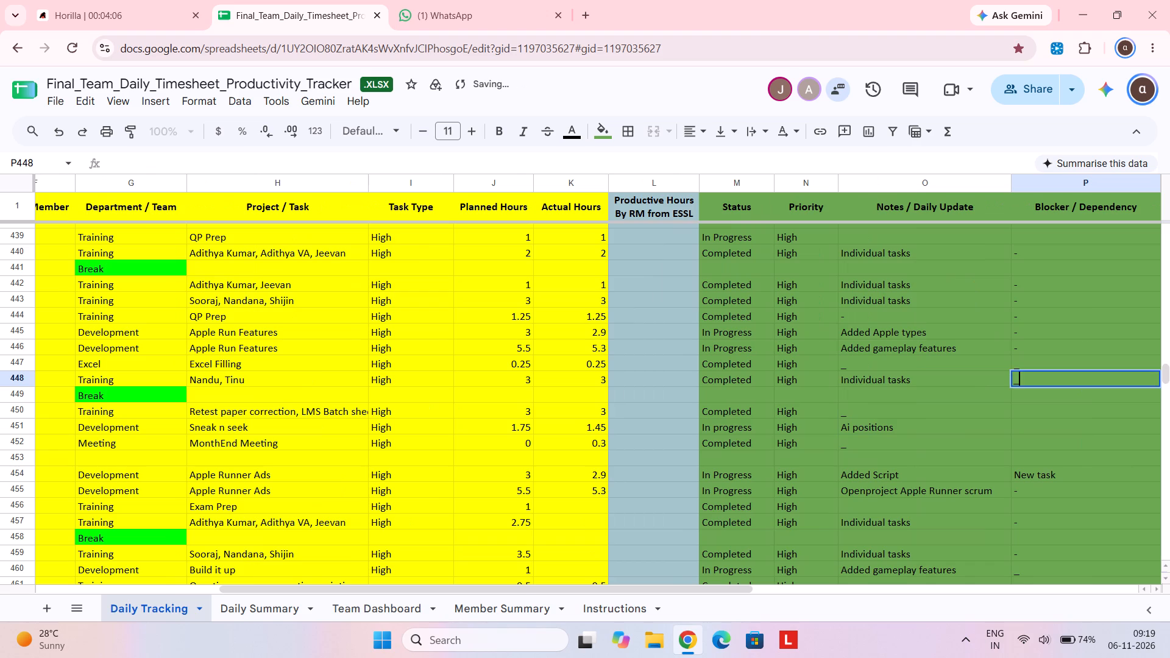
key("Down")
key("Down")
key("Down")
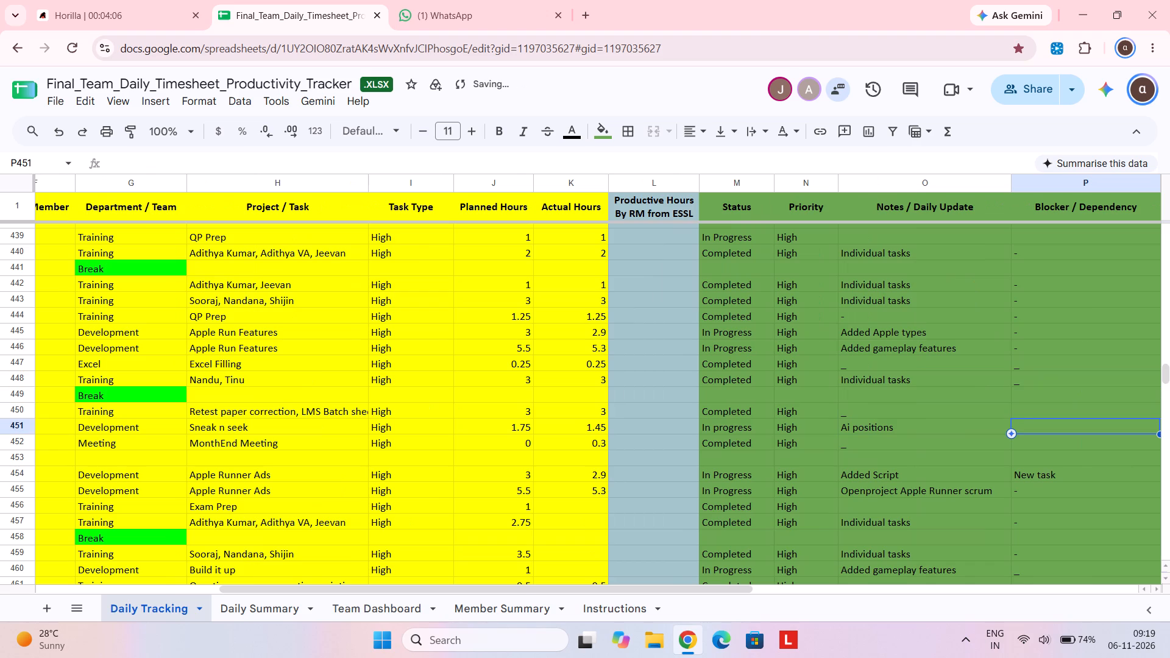
key("Up")
key("shift+underscore")
key("Down")
key("shift+underscore")
key("Down")
key("shift+underscore")
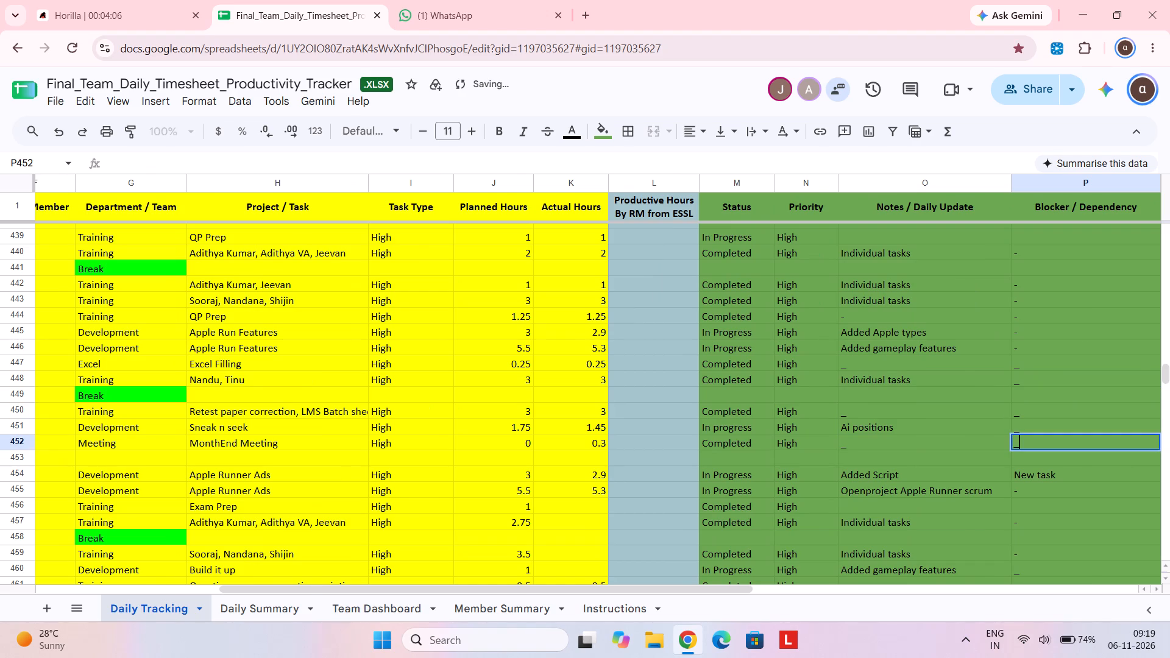
Enter "_" as the next action for Aamiya's entries in rows 447, 448, 450, 451 and 452.
key("Right")
key("shift+underscore")
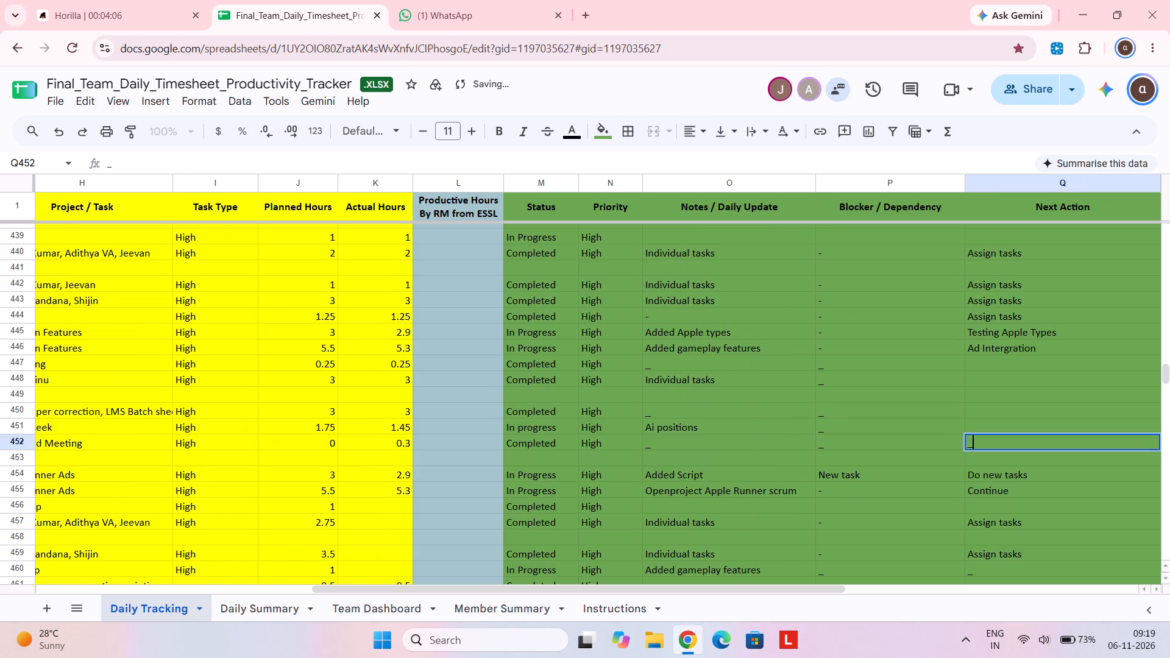
key("Up")
key("shift+underscore")
key("Up")
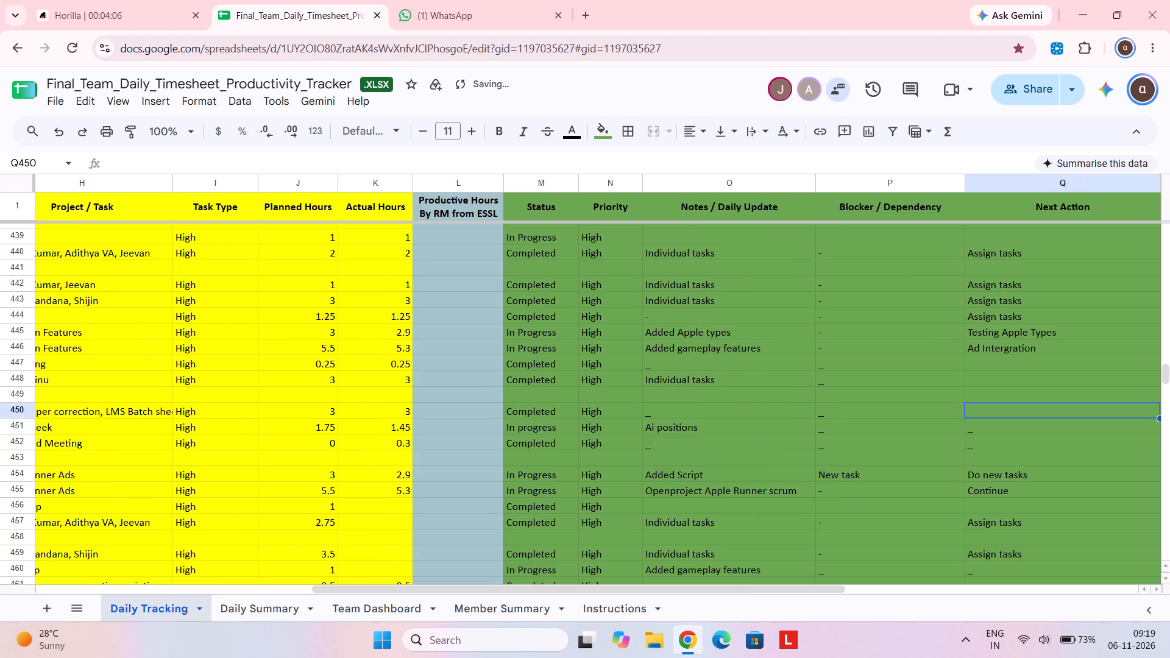
key("shift+underscore")
key("Up")
key("Up")
key("shift+underscore")
key("Up")
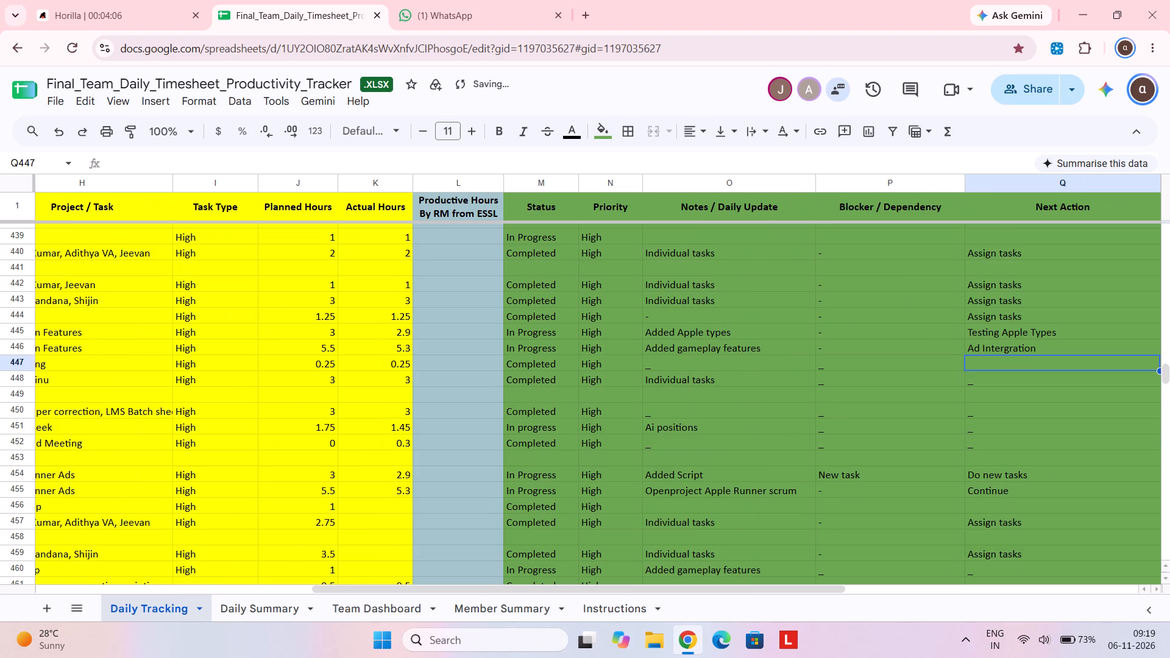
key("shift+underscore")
left_click(901, 400)
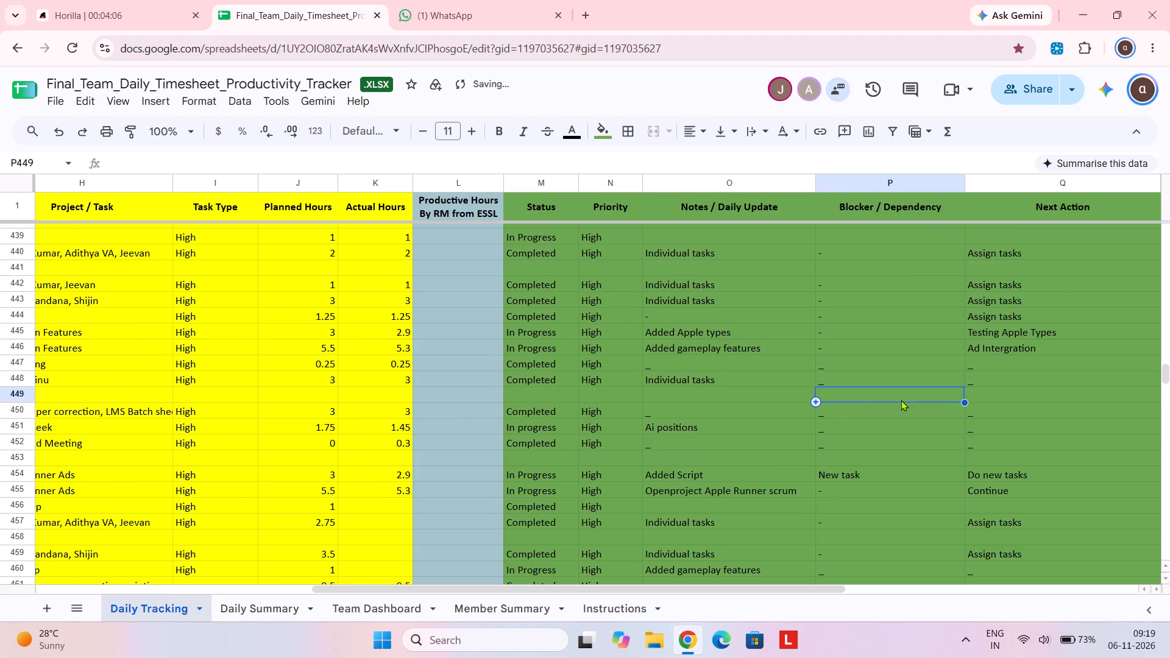
Review the earlier Daily Tracking entries above row 452, checking task, hours, status, notes, blocker and next action columns.
scroll(901, 400, "right", 1)
scroll(901, 400, "up", 1)
scroll(901, 400, "right", 1)
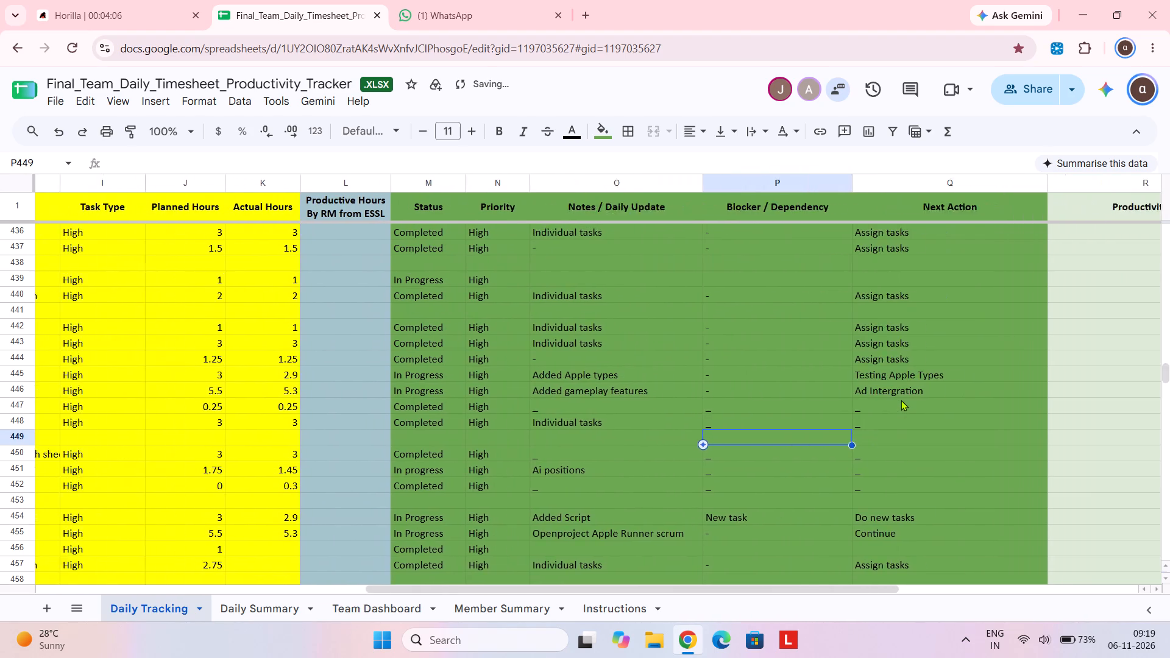
scroll(901, 400, "right", 1)
scroll(901, 400, "up", 3)
scroll(901, 400, "right", 1)
scroll(901, 400, "up", 2)
scroll(901, 400, "down", 1)
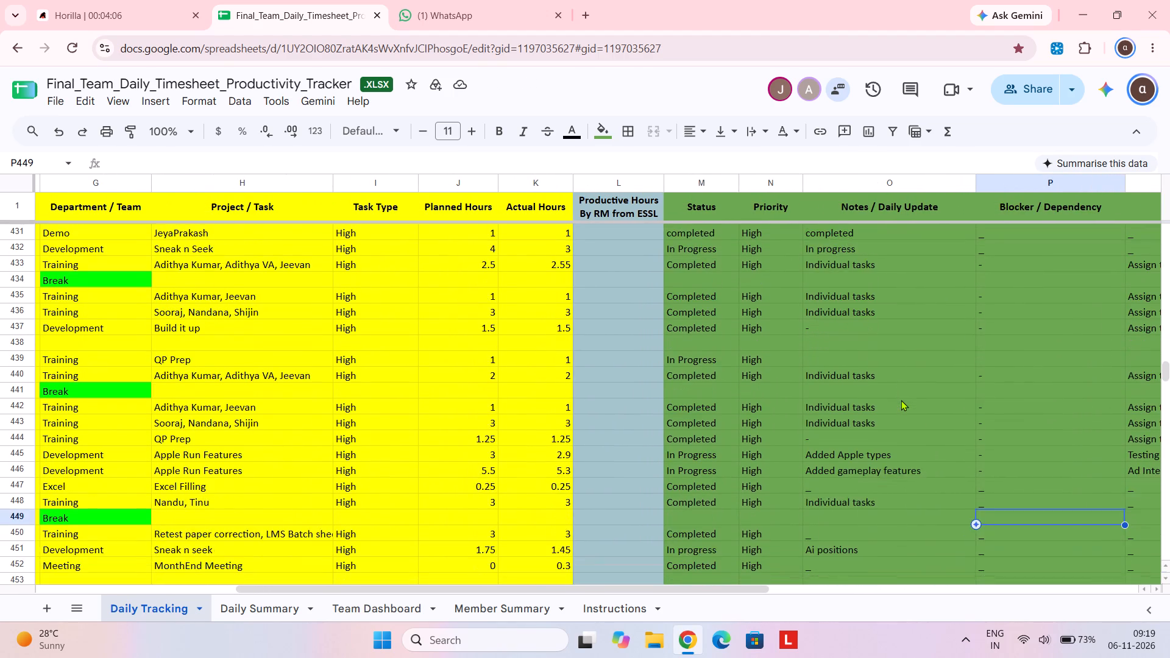
scroll(901, 400, "down", 1)
scroll(901, 400, "up", 2)
scroll(901, 400, "left", 1)
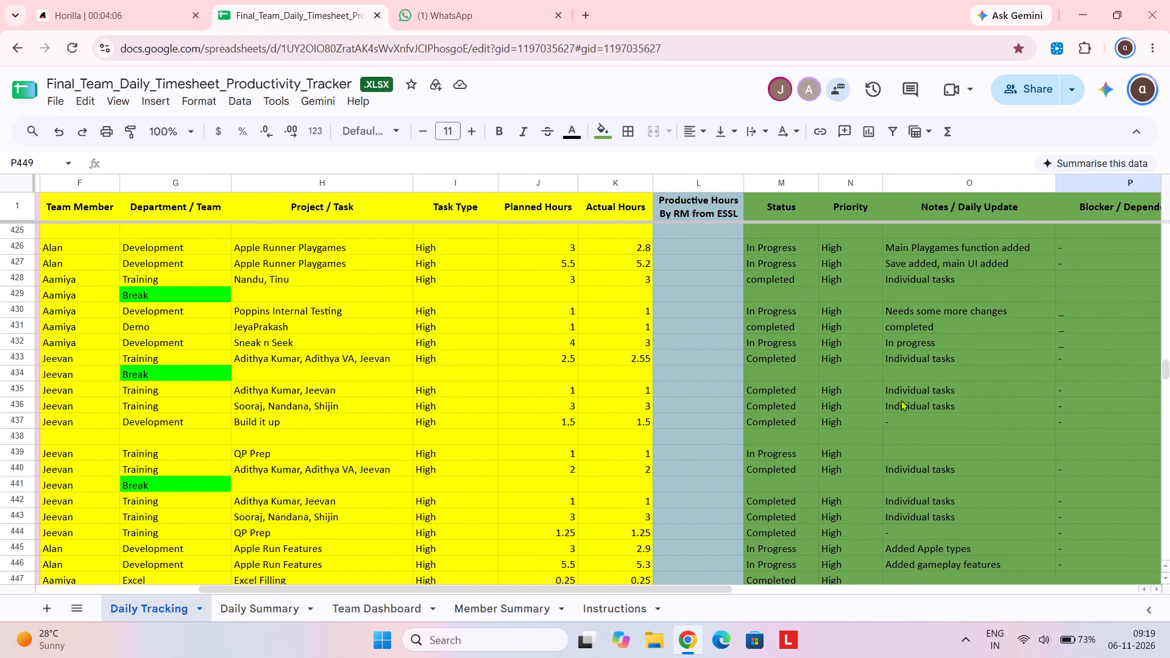
scroll(901, 400, "left", 1)
scroll(901, 400, "right", 1)
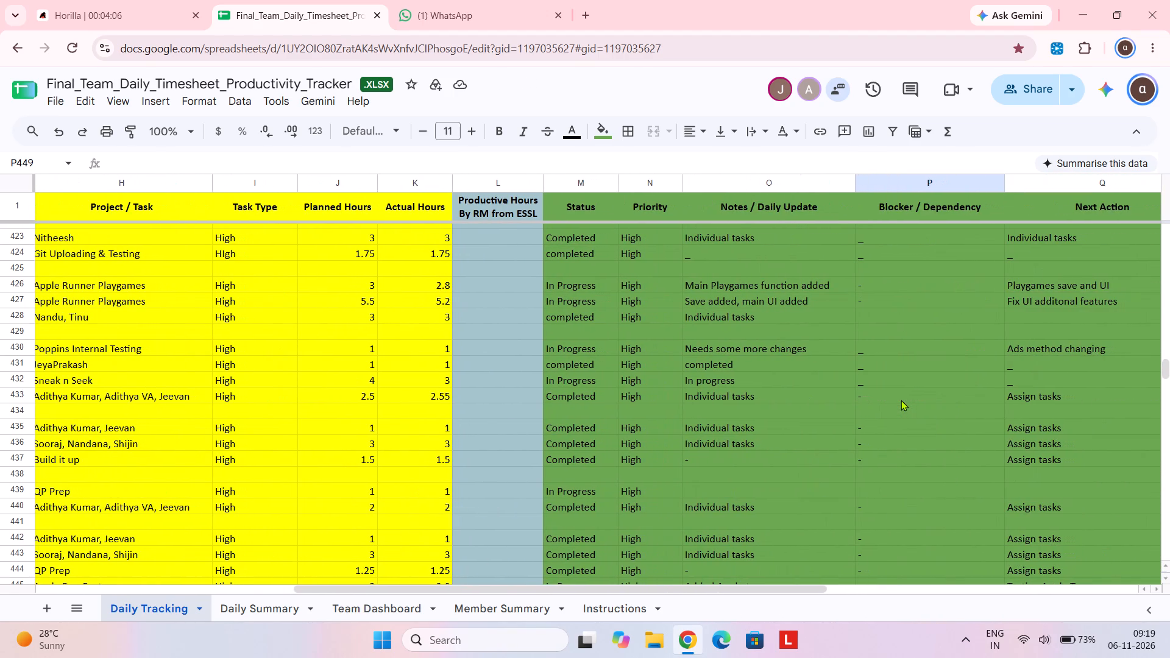
scroll(901, 400, "up", 4)
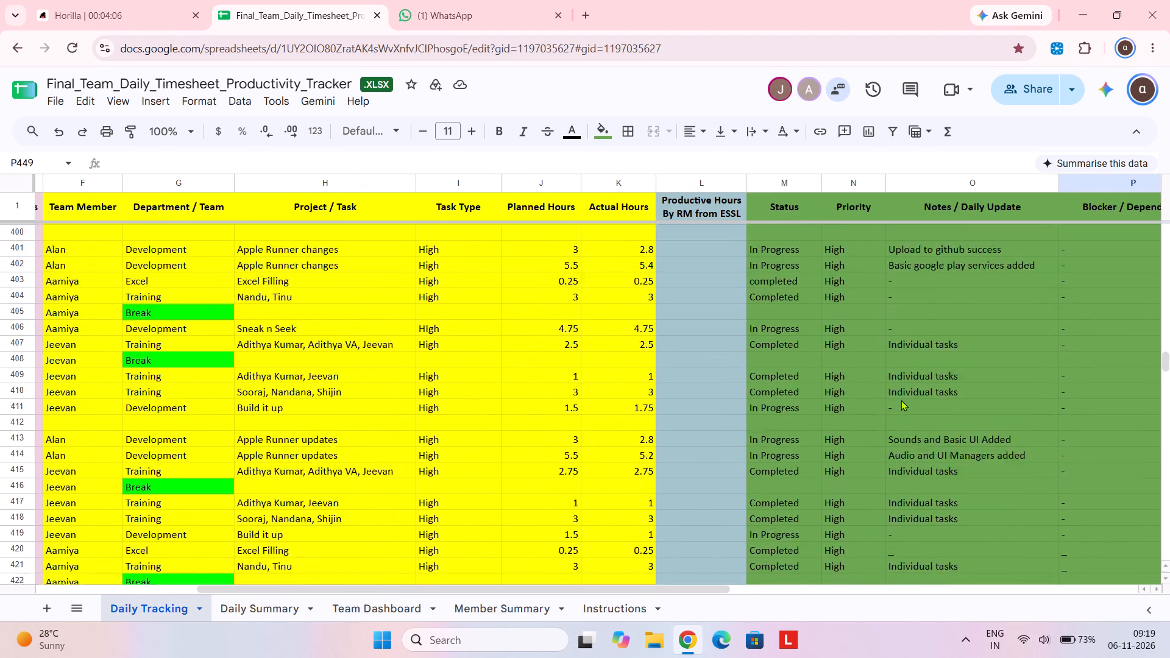
scroll(901, 400, "up", 7)
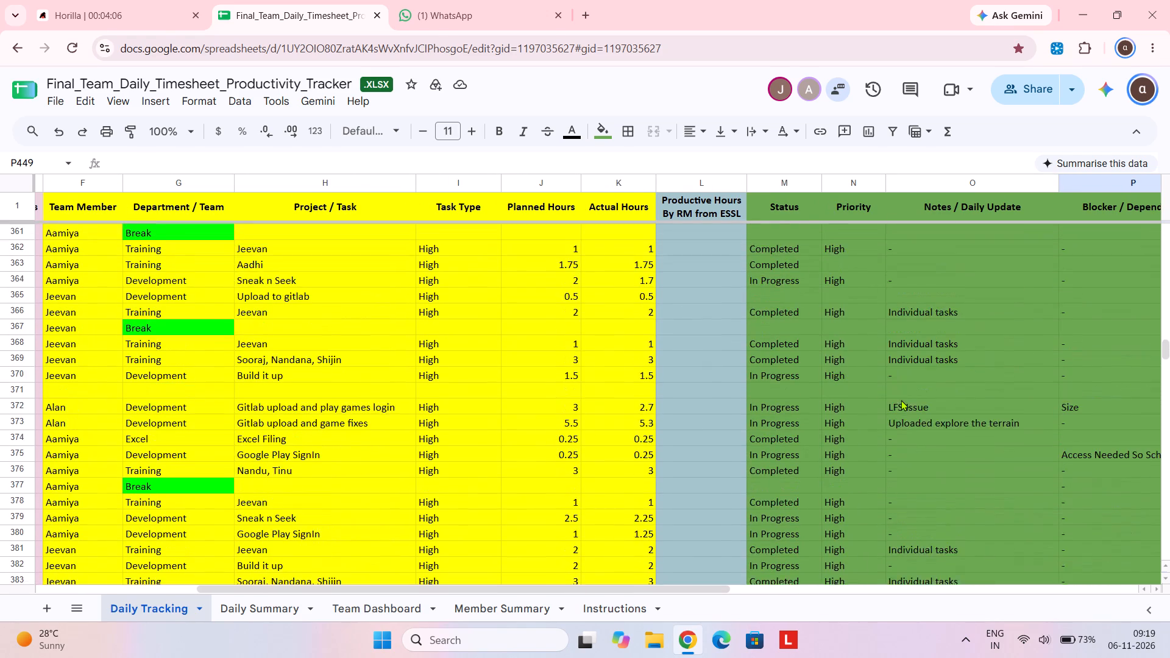
scroll(901, 400, "up", 2)
scroll(901, 400, "down", 12)
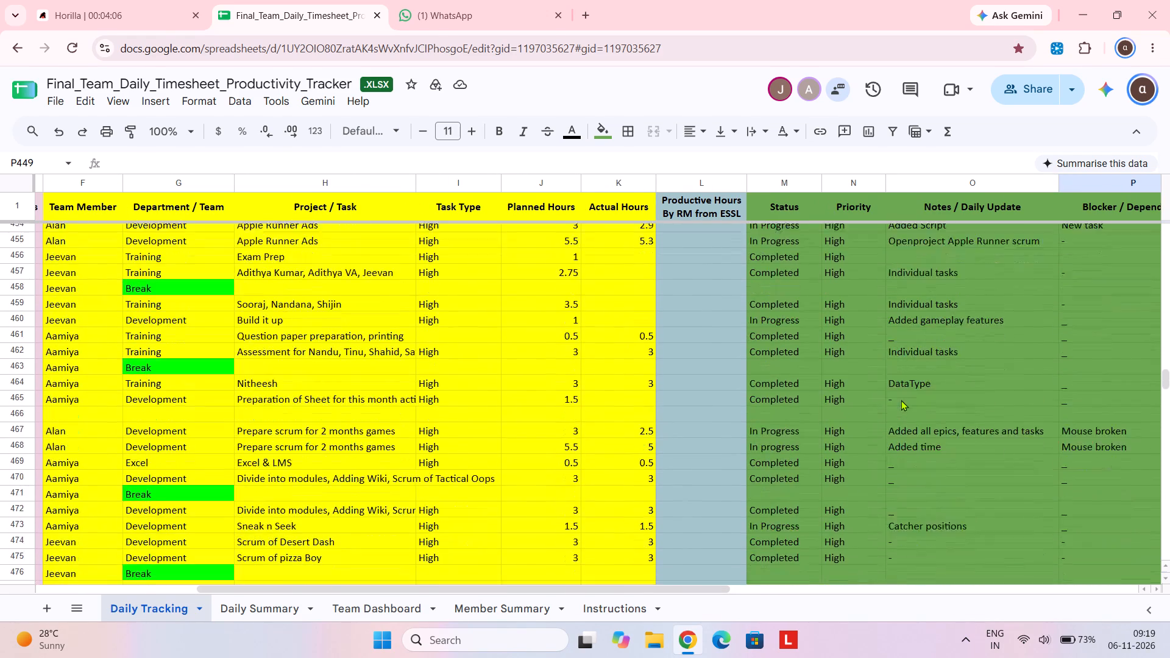
scroll(901, 400, "down", 4)
scroll(901, 400, "up", 4)
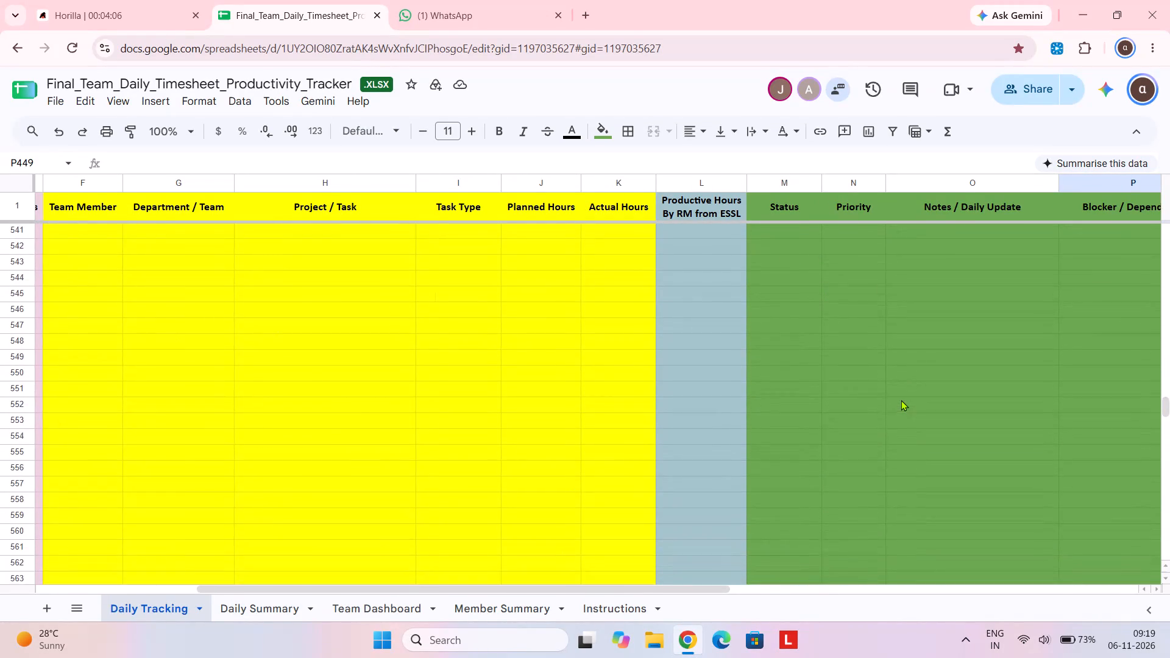
scroll(901, 400, "up", 2)
scroll(901, 400, "right", 1)
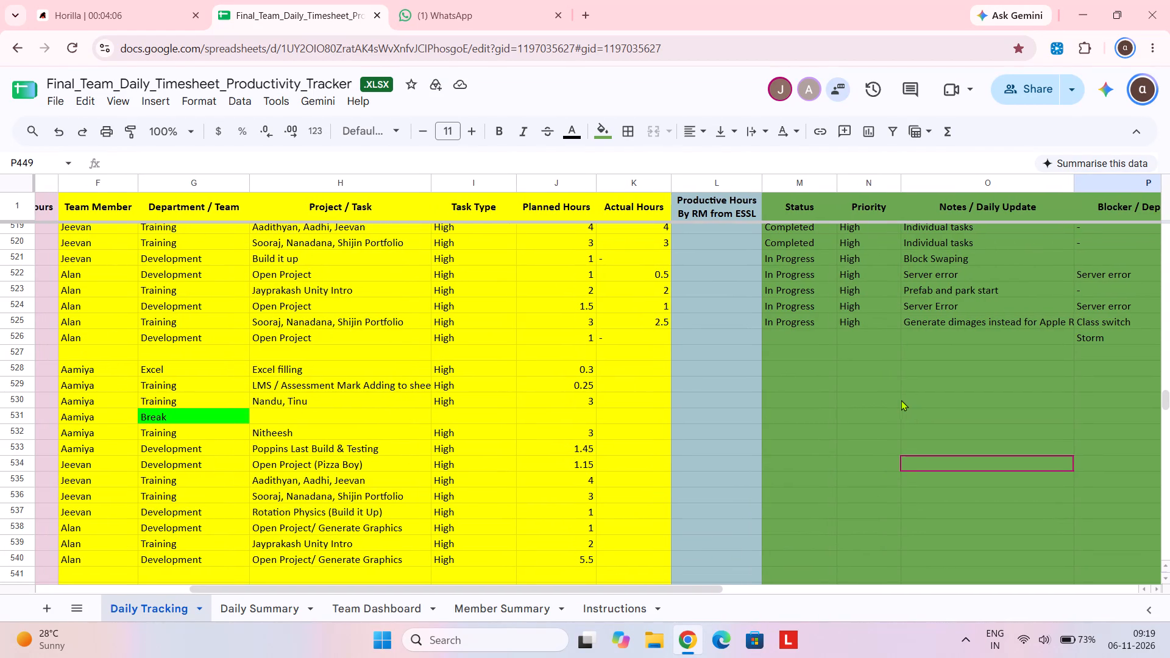